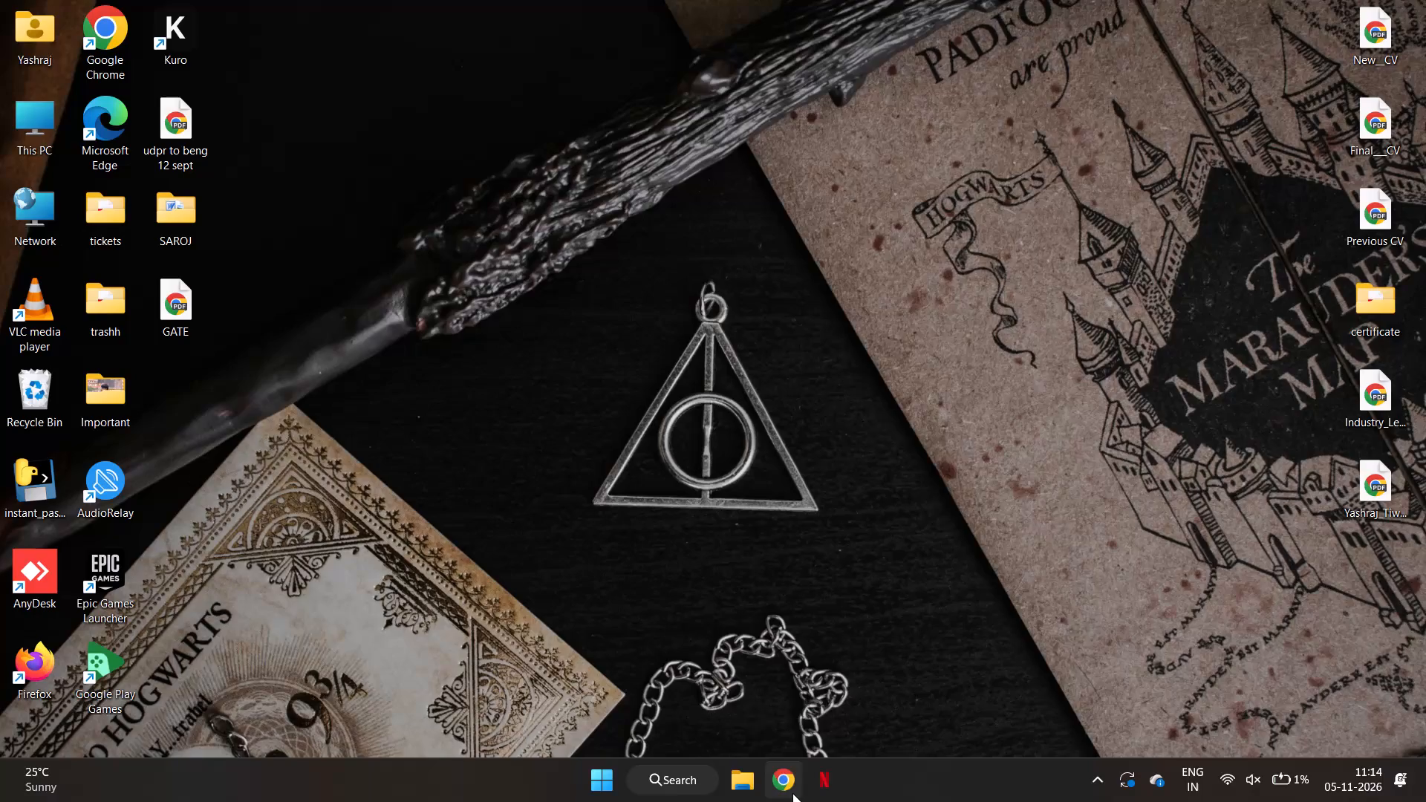
Open Google Chrome with the vedantu.com profile.
{"action": "left_click", "coordinate": [792, 793]}
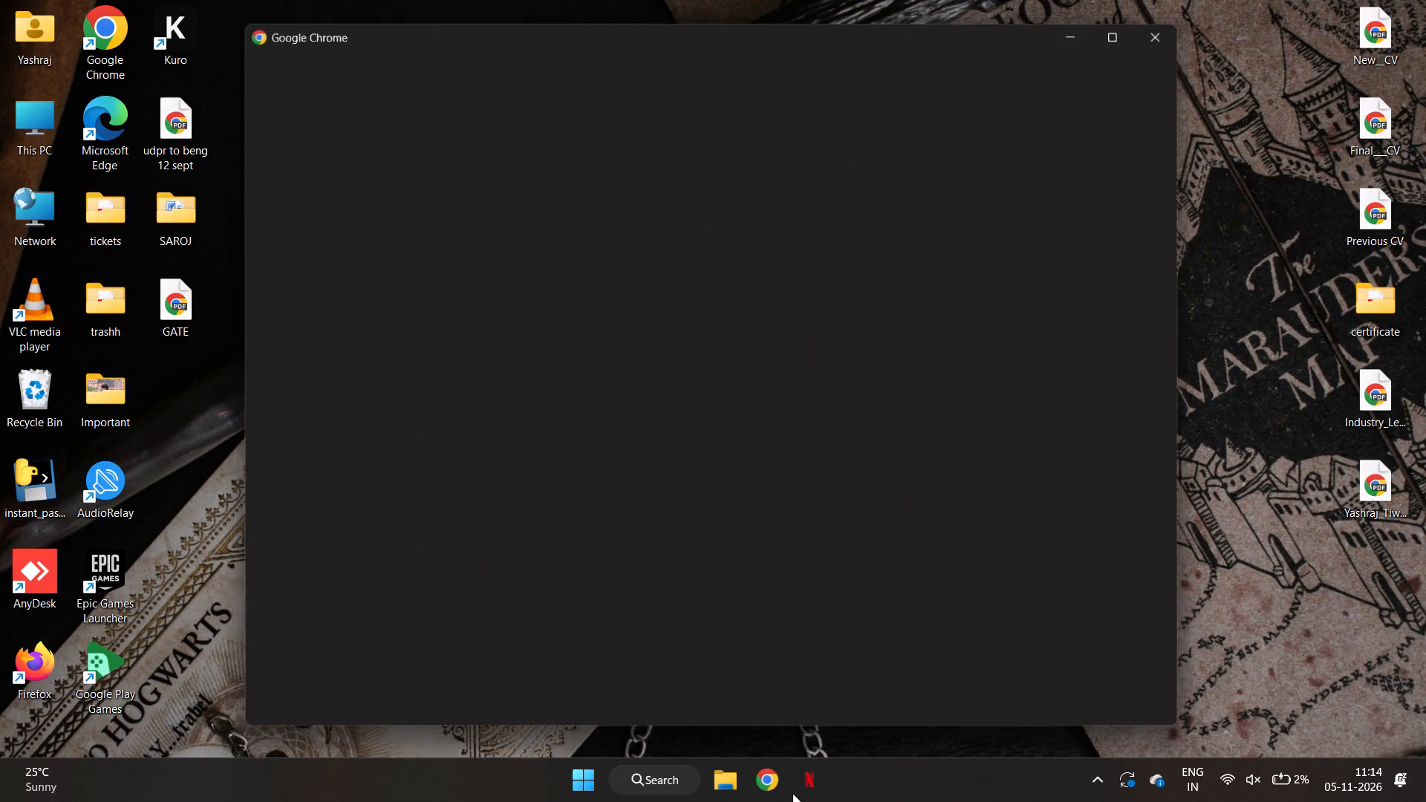
{"action": "left_click", "coordinate": [804, 456]}
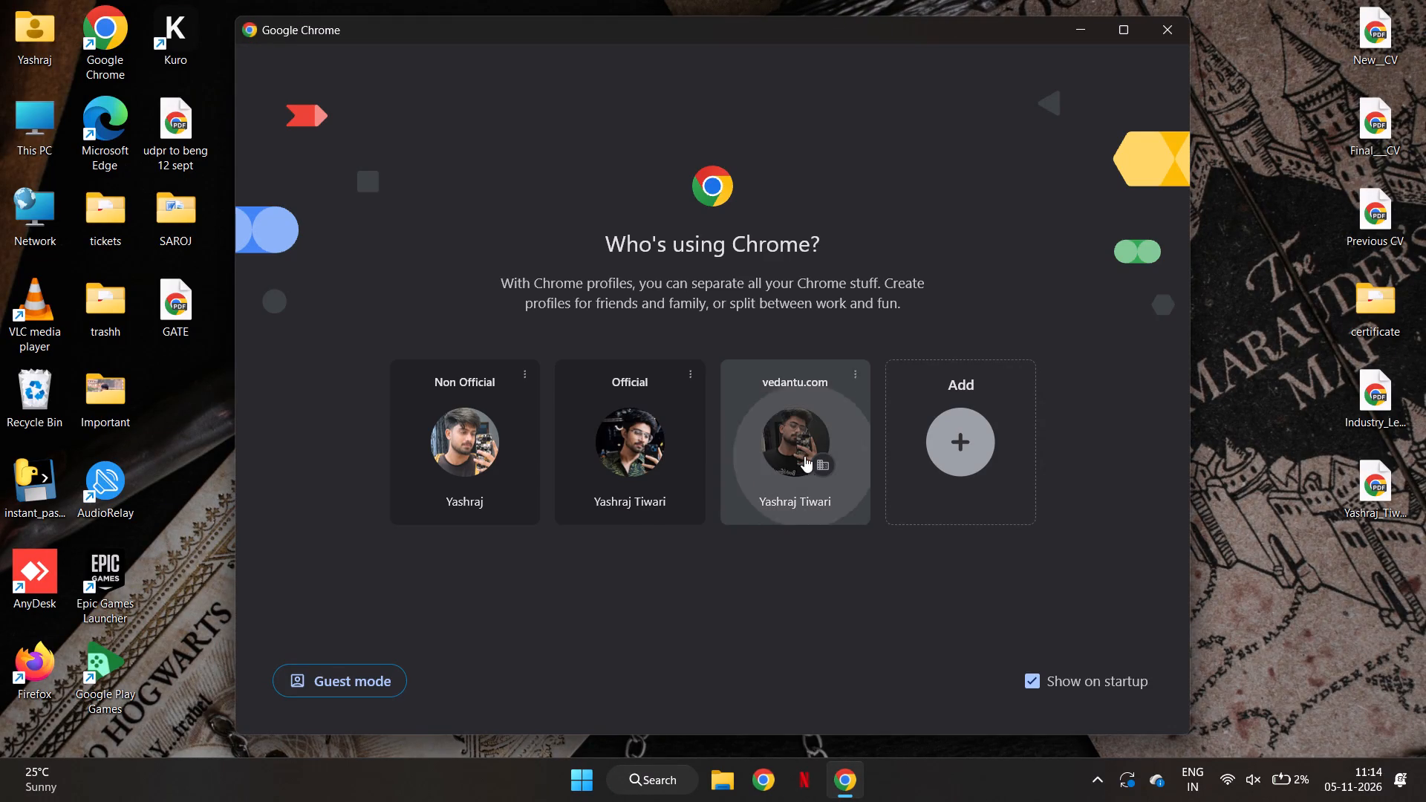
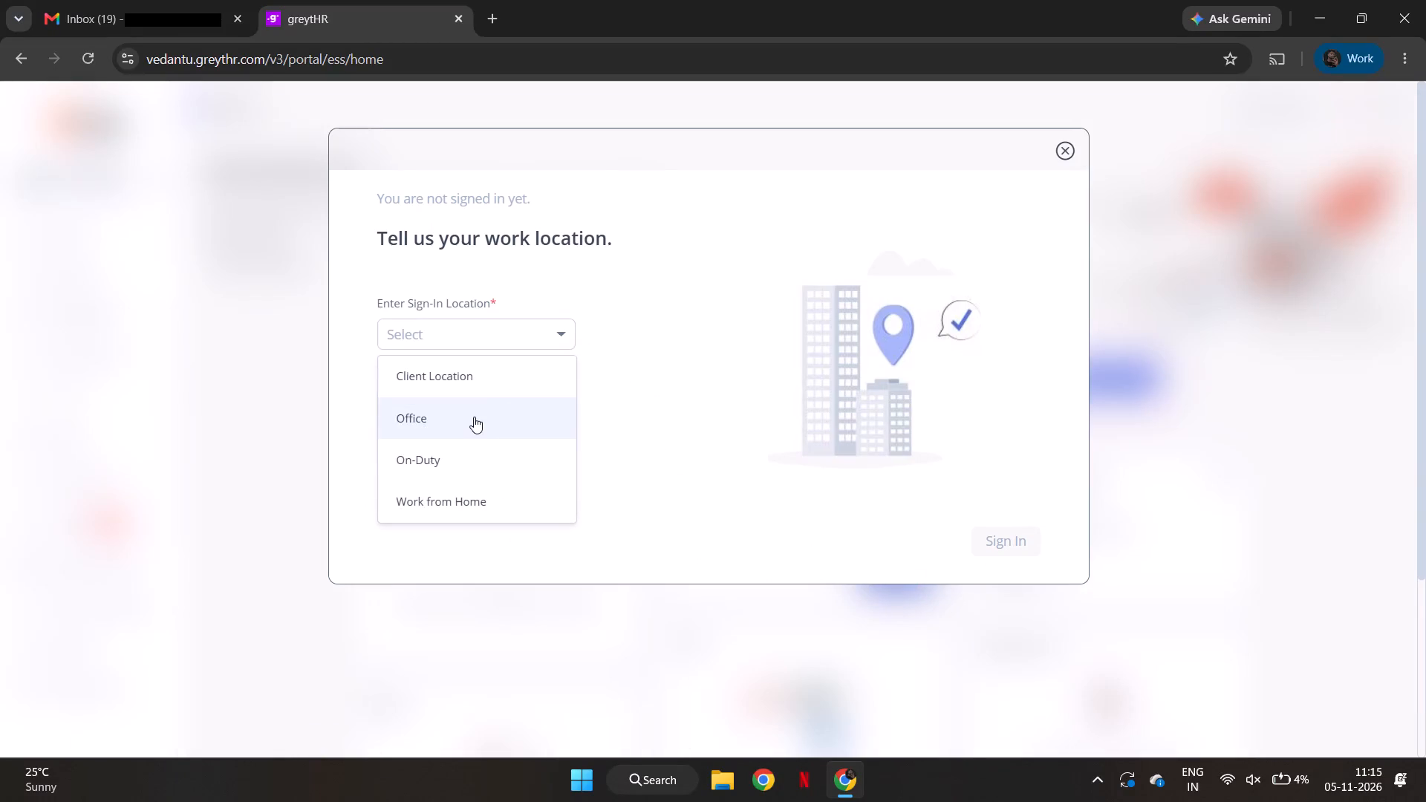
Submit the greytHR attendance sign-in with Office as the sign-in location.
{"action": "left_click", "coordinate": [998, 538]}
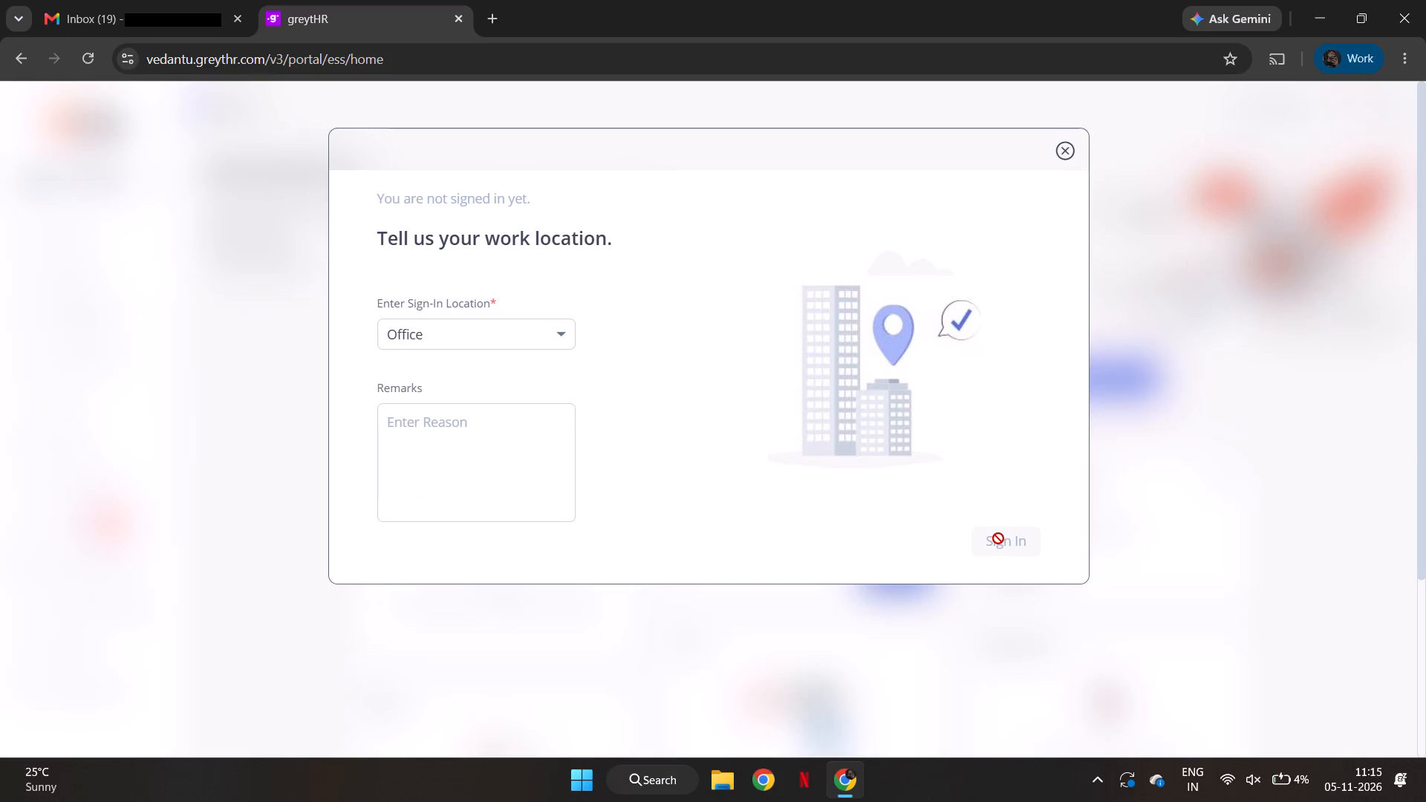
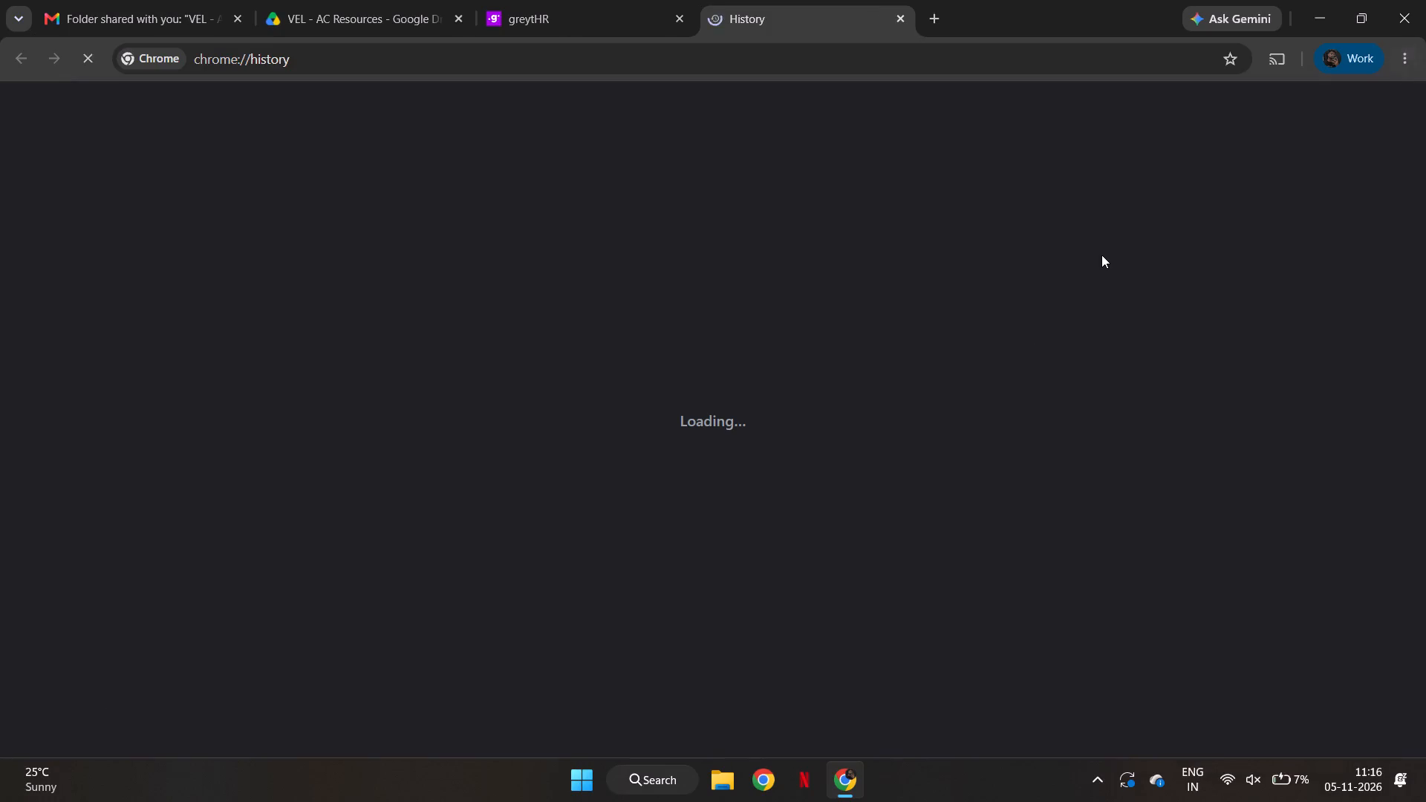
{"action": "scroll", "coordinate": [483, 613], "scroll_direction": "down", "scroll_amount": 4}
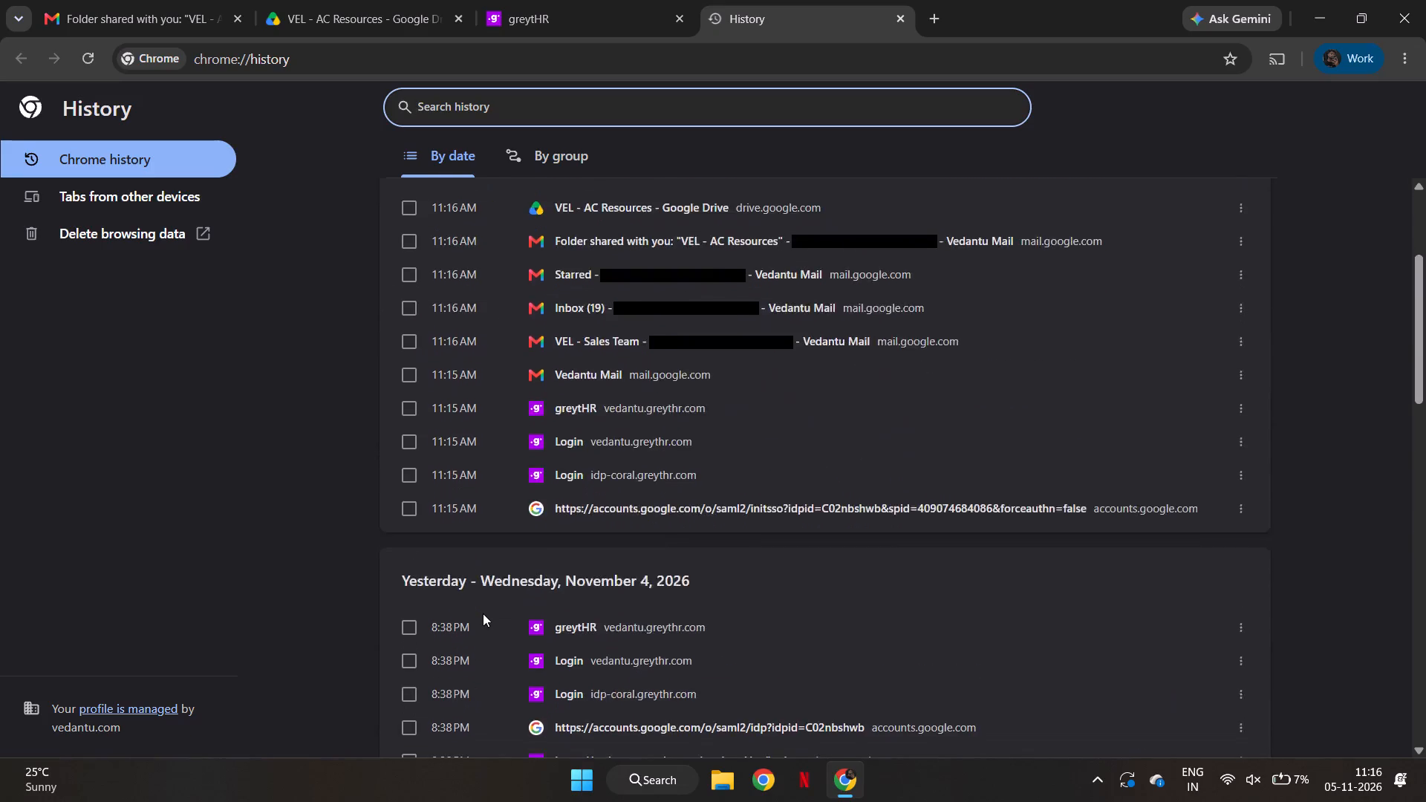
{"action": "scroll", "coordinate": [483, 613], "scroll_direction": "down", "scroll_amount": 2}
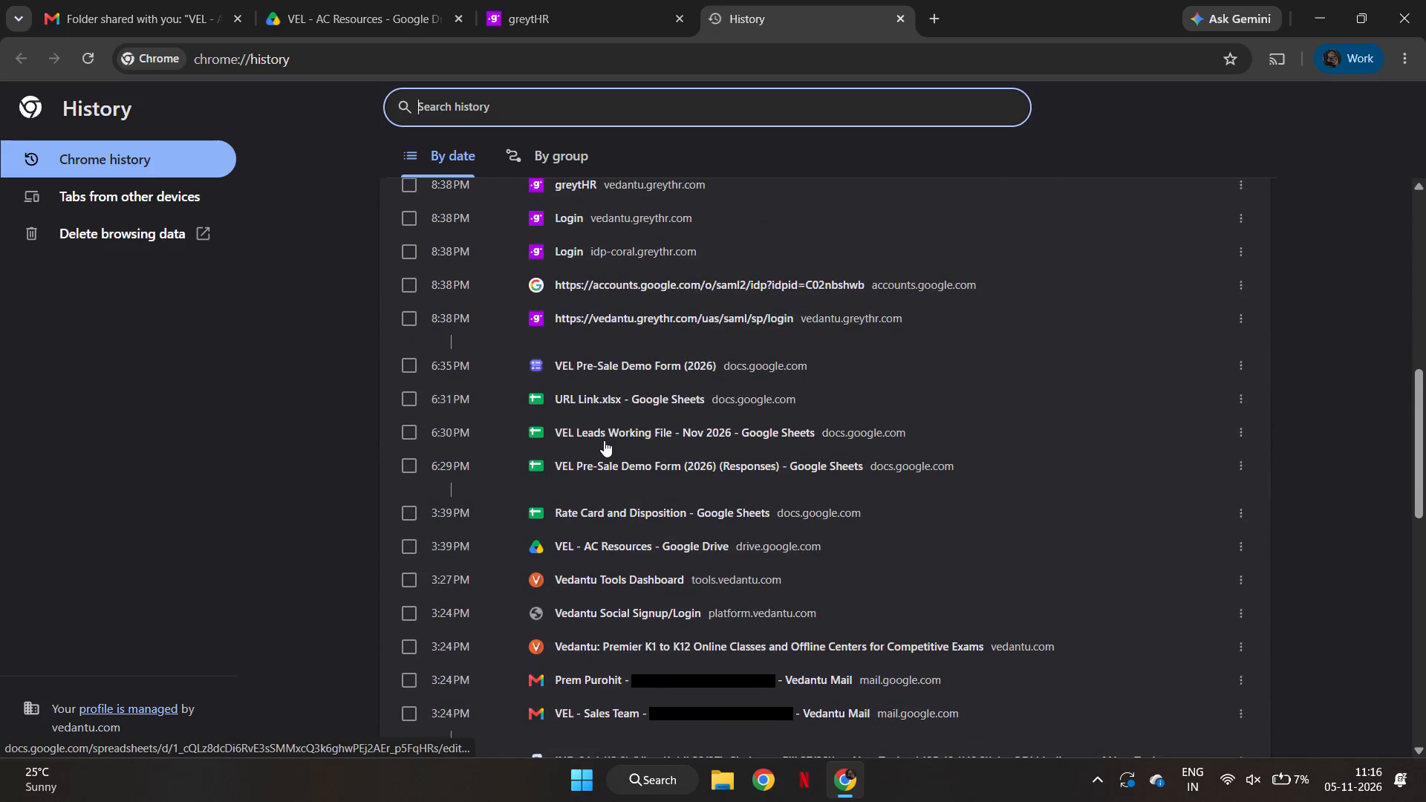
{"action": "left_click", "coordinate": [605, 431]}
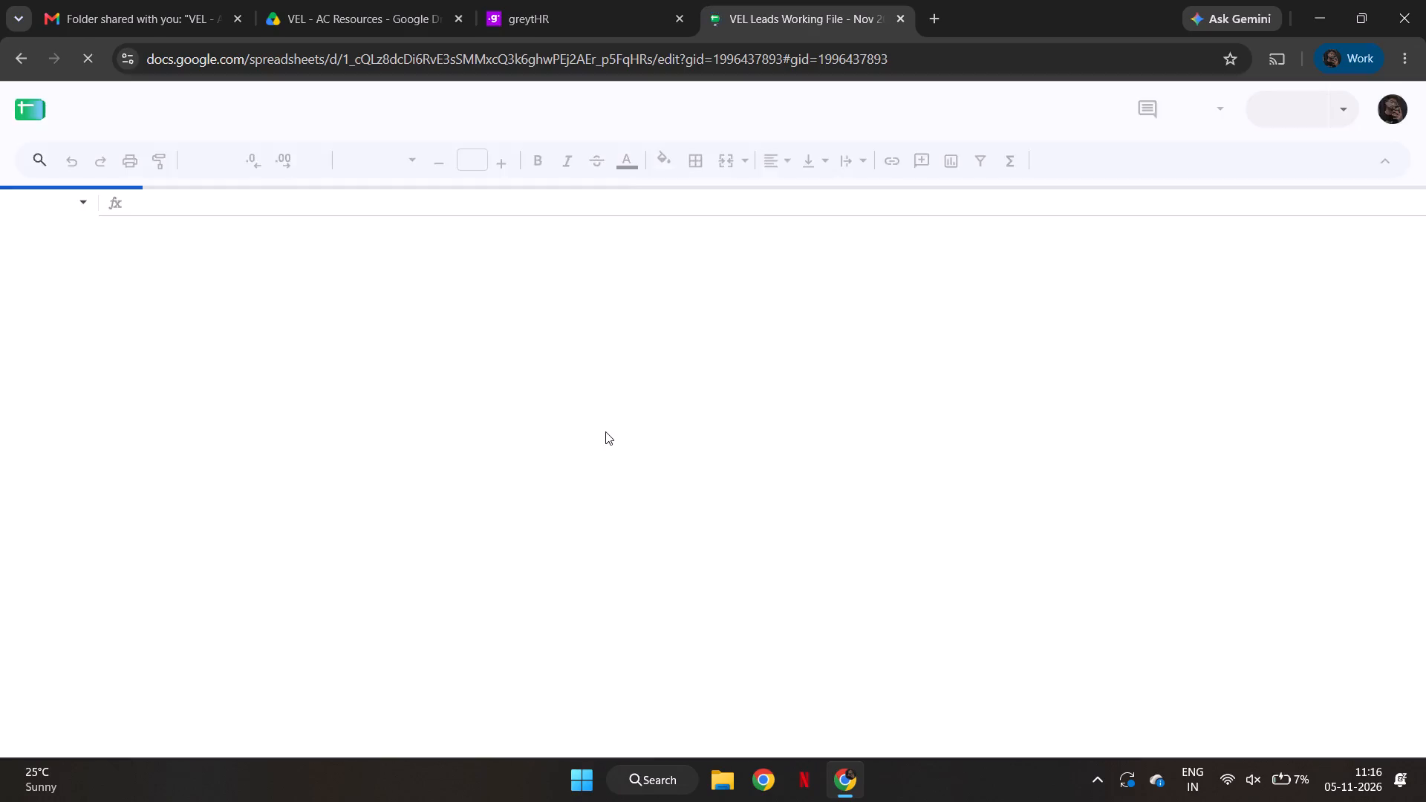
Move the VEL Leads Working File tab to sit between the Gmail and VEL - AC Resources tabs.
{"action": "left_click_drag", "start_coordinate": [815, 31], "coordinate": [420, 26]}
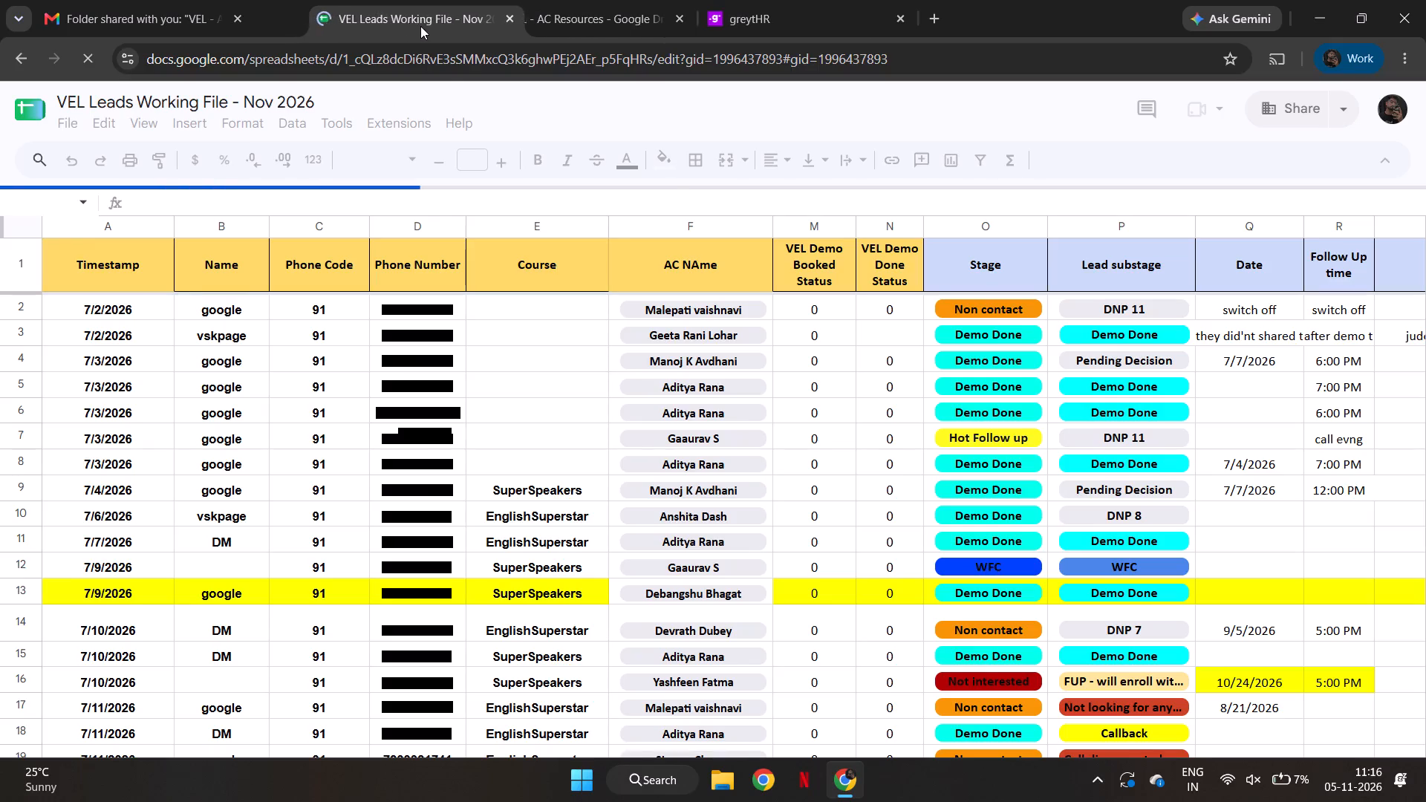
Open the DD ASO sheet in the VEL Leads Working File - Nov 2026 spreadsheet.
{"action": "left_click_drag", "start_coordinate": [420, 26], "coordinate": [419, 25]}
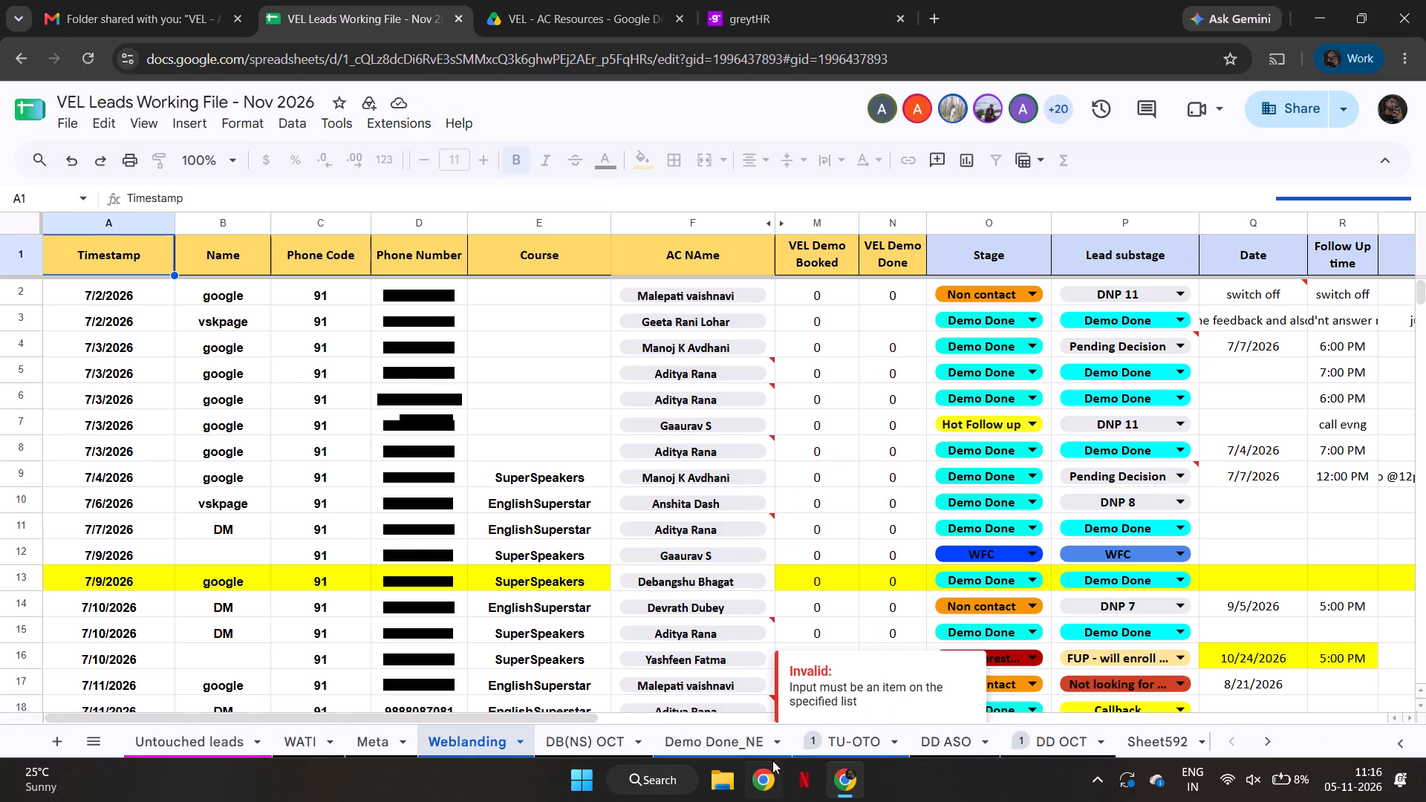
{"action": "scroll", "coordinate": [840, 746], "scroll_direction": "left", "scroll_amount": 1}
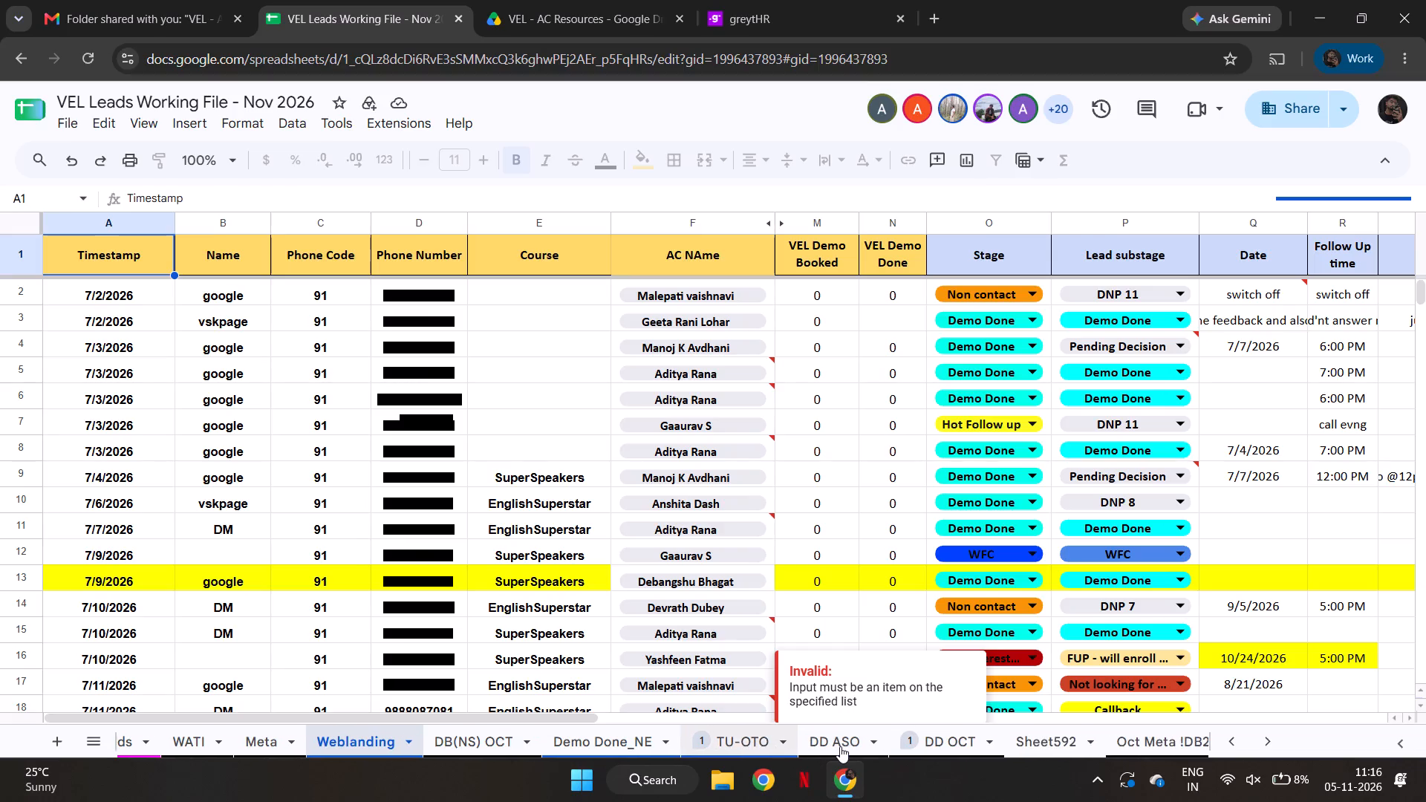
{"action": "scroll", "coordinate": [840, 746], "scroll_direction": "left", "scroll_amount": 1}
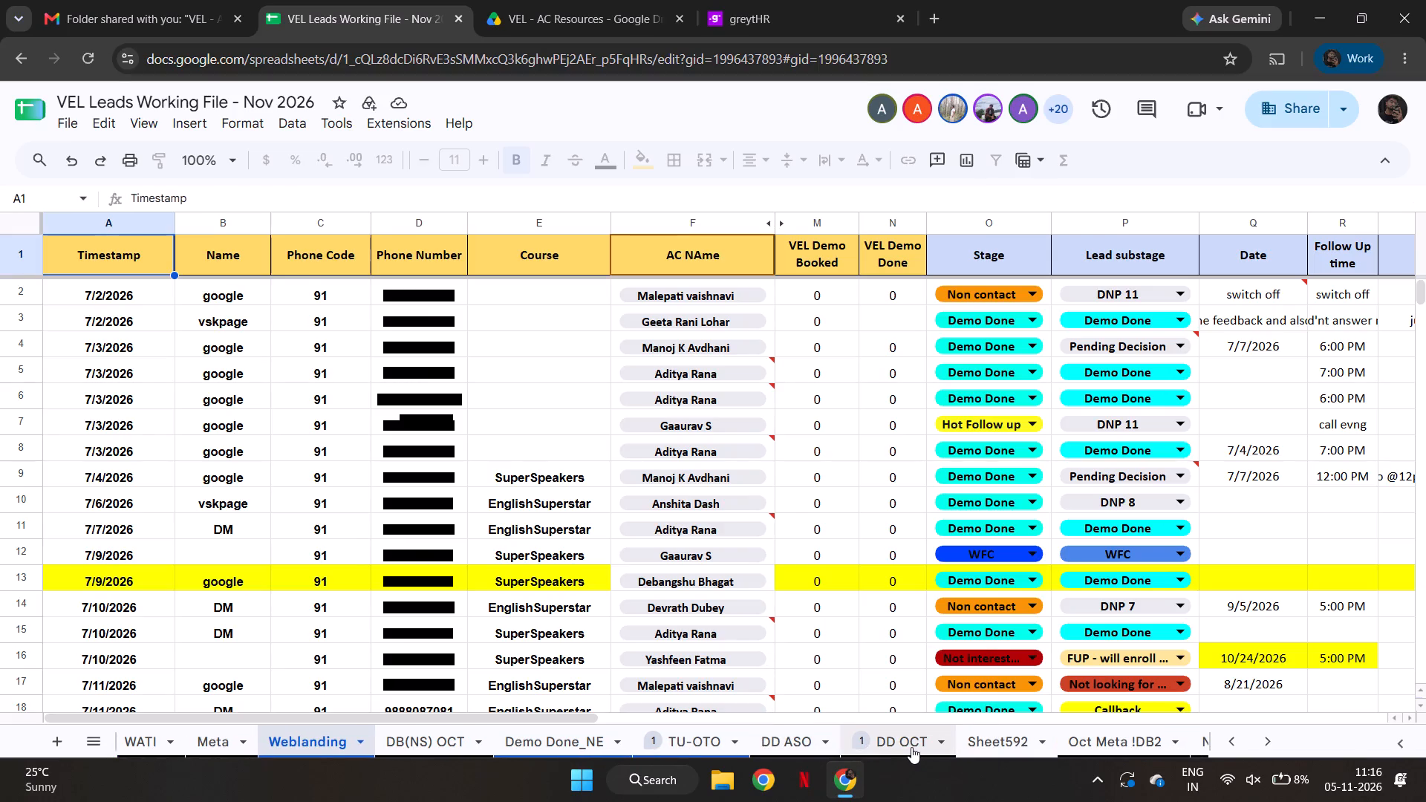
{"action": "left_click", "coordinate": [783, 735]}
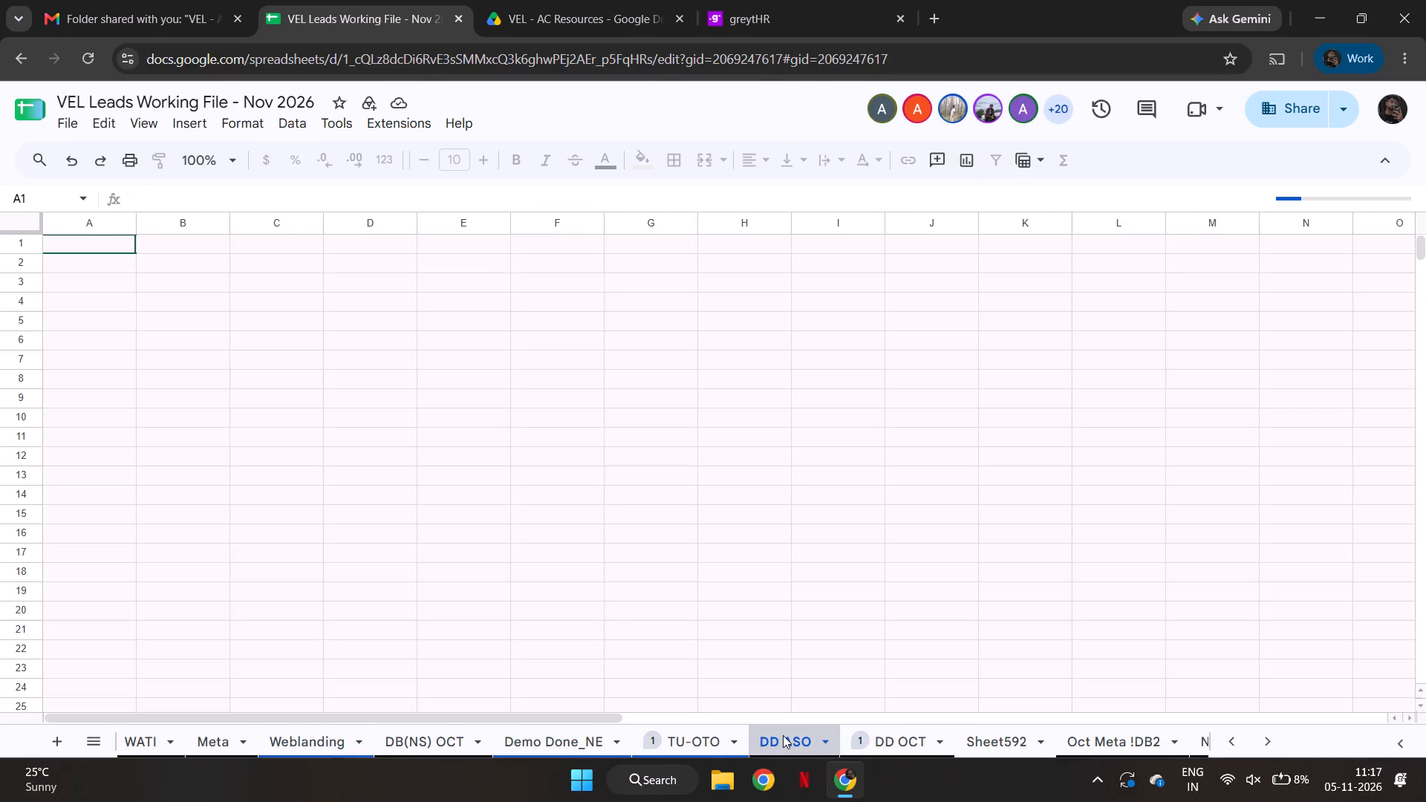
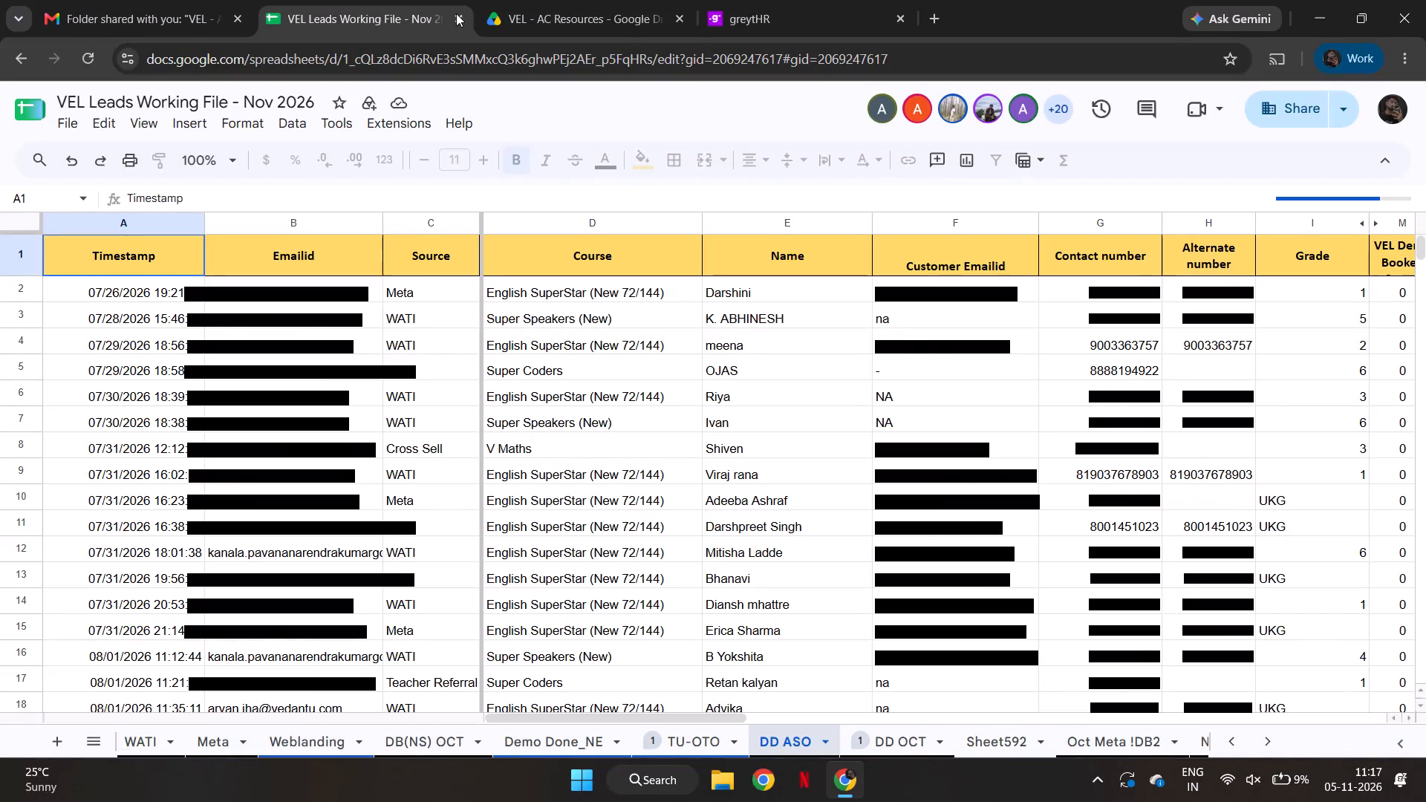
Switch to the VEL - AC Resources folder in Google Drive and open the URL Link.xlsx file.
{"action": "left_click", "coordinate": [545, 22]}
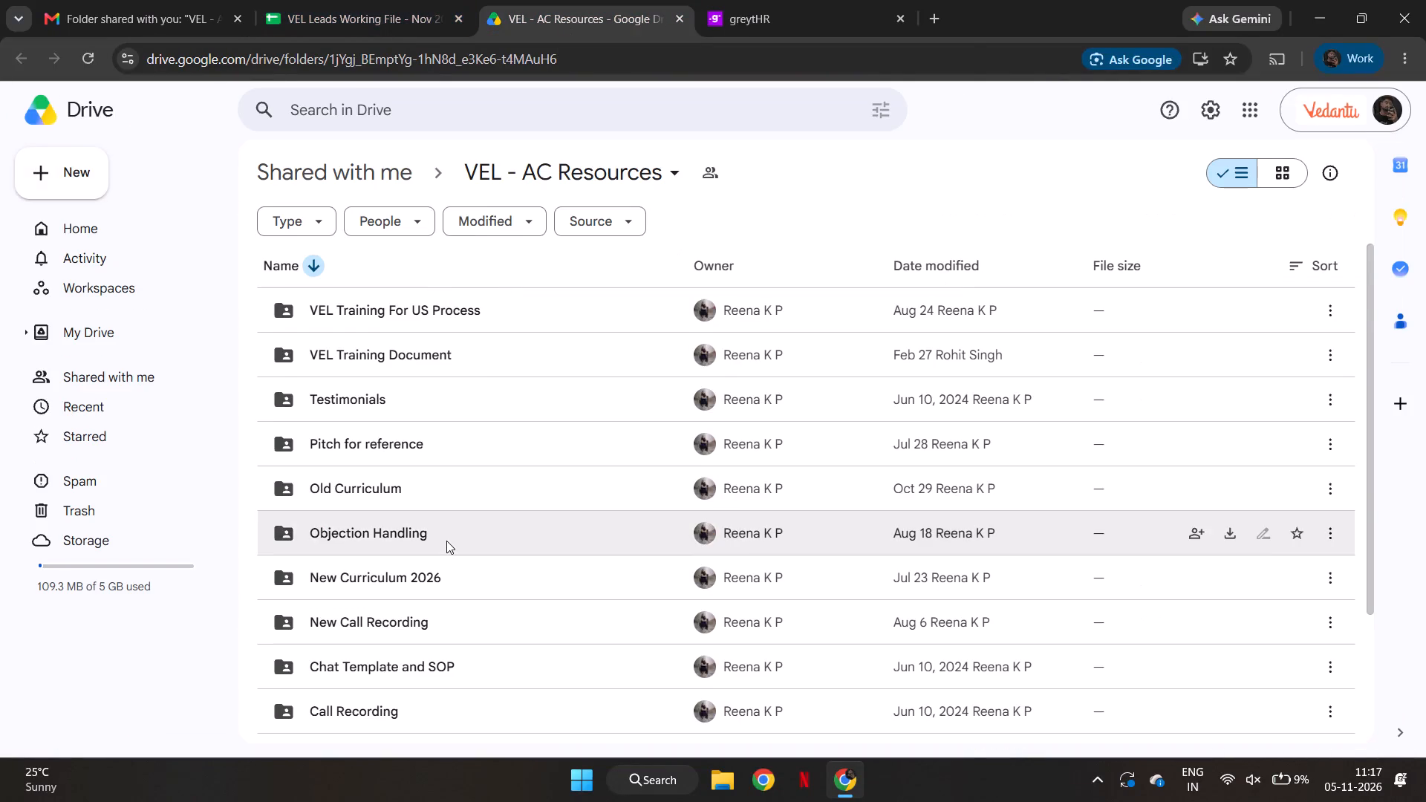
{"action": "scroll", "coordinate": [446, 541], "scroll_direction": "down", "scroll_amount": 2}
{"action": "double_click", "coordinate": [317, 642]}
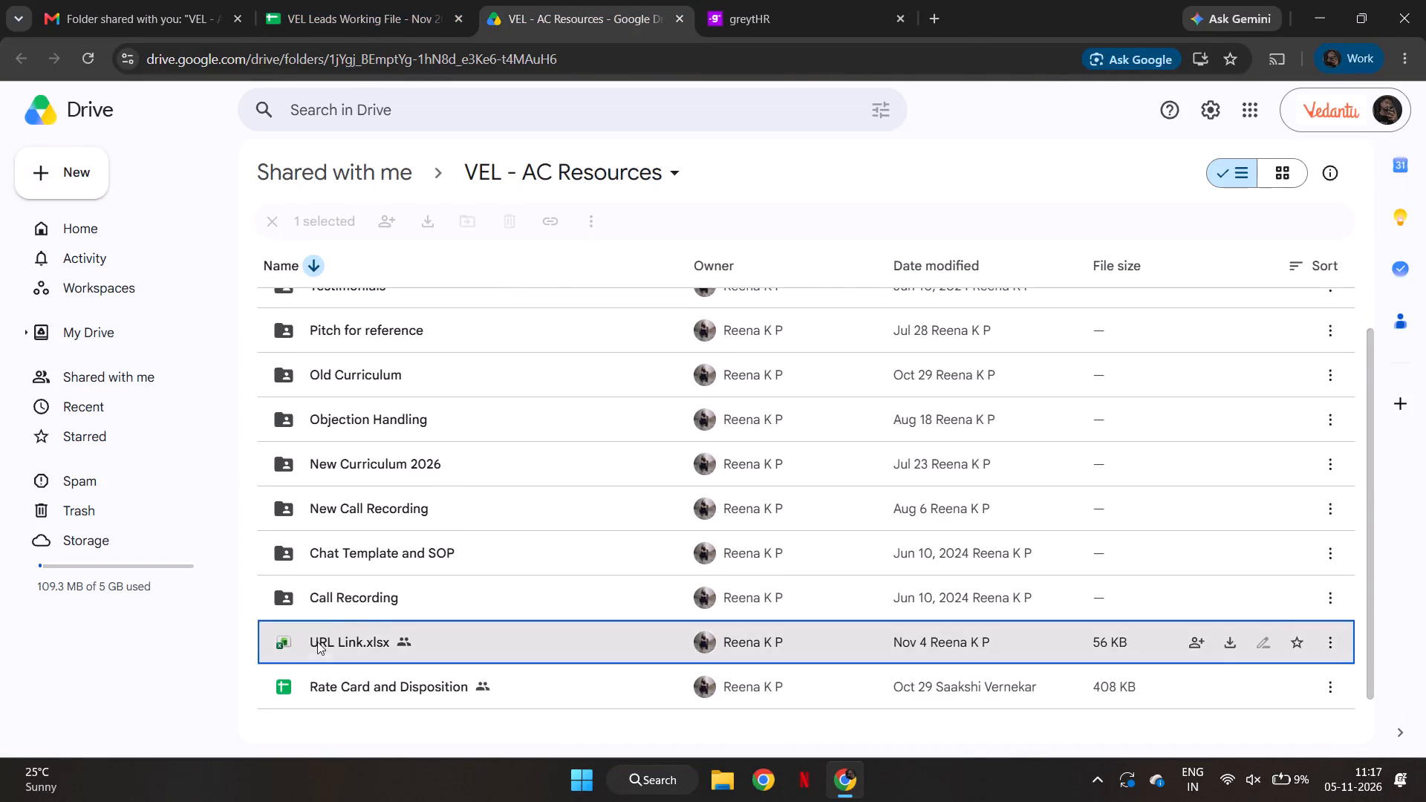
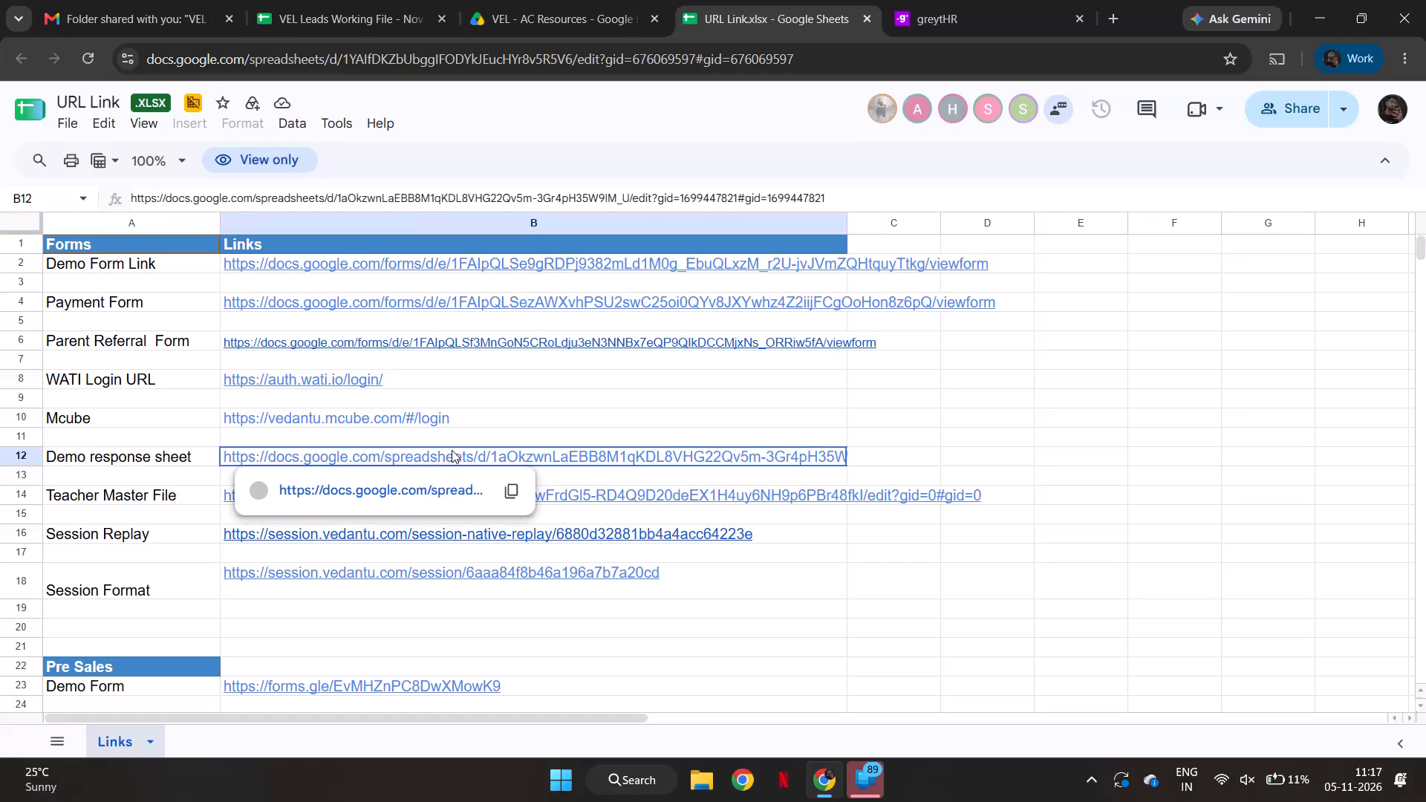
Open the Demo response sheet link listed in the URL Link.xlsx file.
{"action": "left_click", "coordinate": [396, 480]}
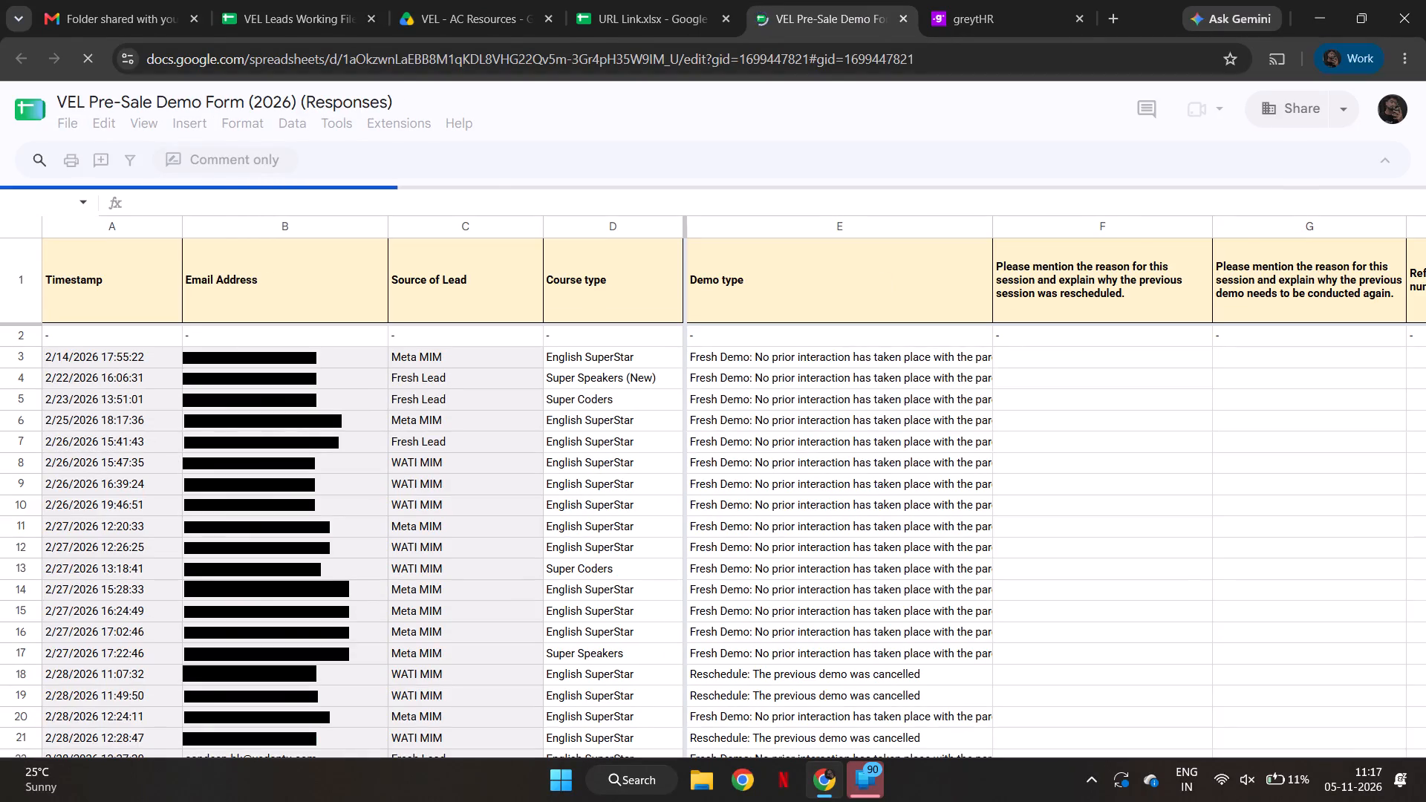
Revisit URL Link.xlsx and the VEL - AC Resources folder, returning to the VEL Leads Working File - Nov 2026 spreadsheet.
{"action": "left_click", "coordinate": [634, 7]}
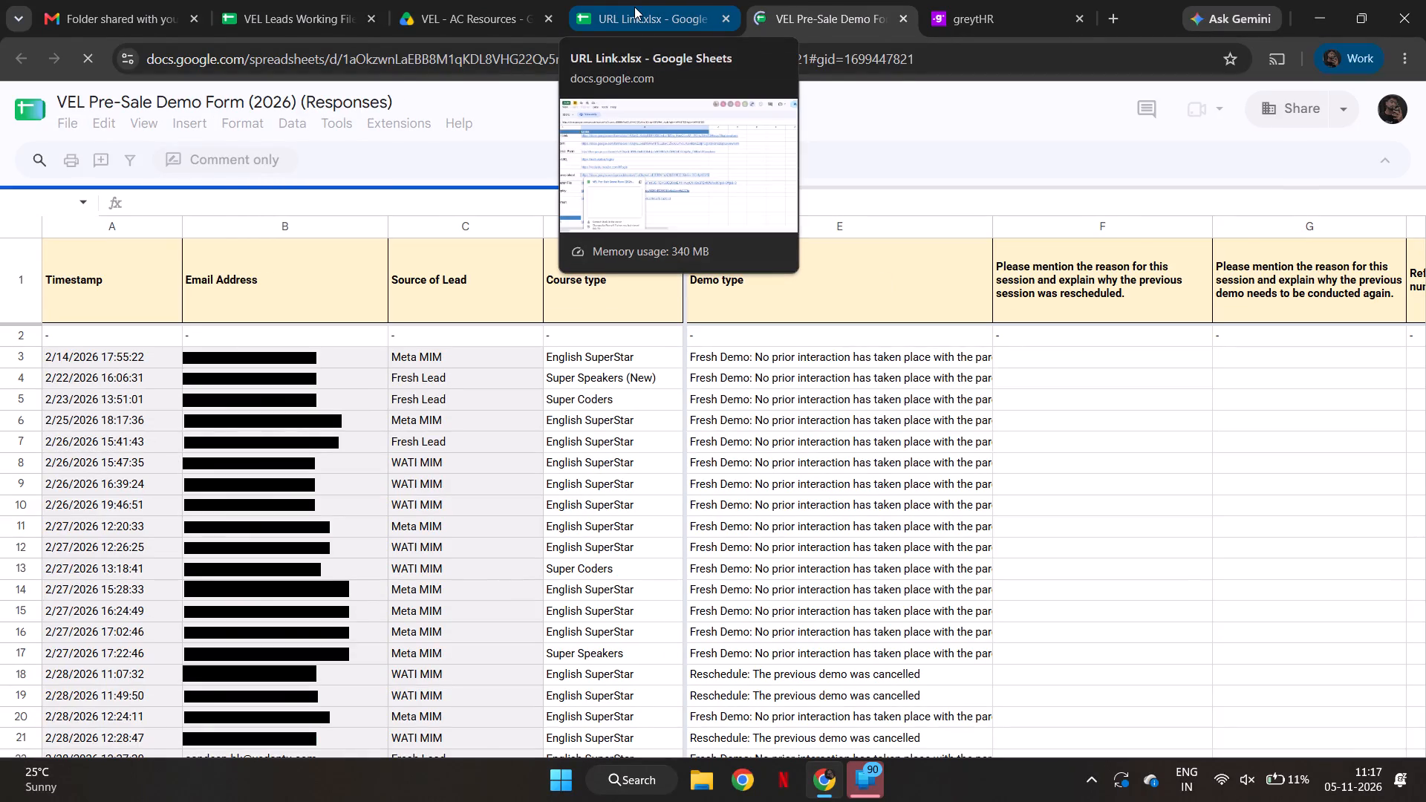
{"action": "left_click", "coordinate": [870, 602]}
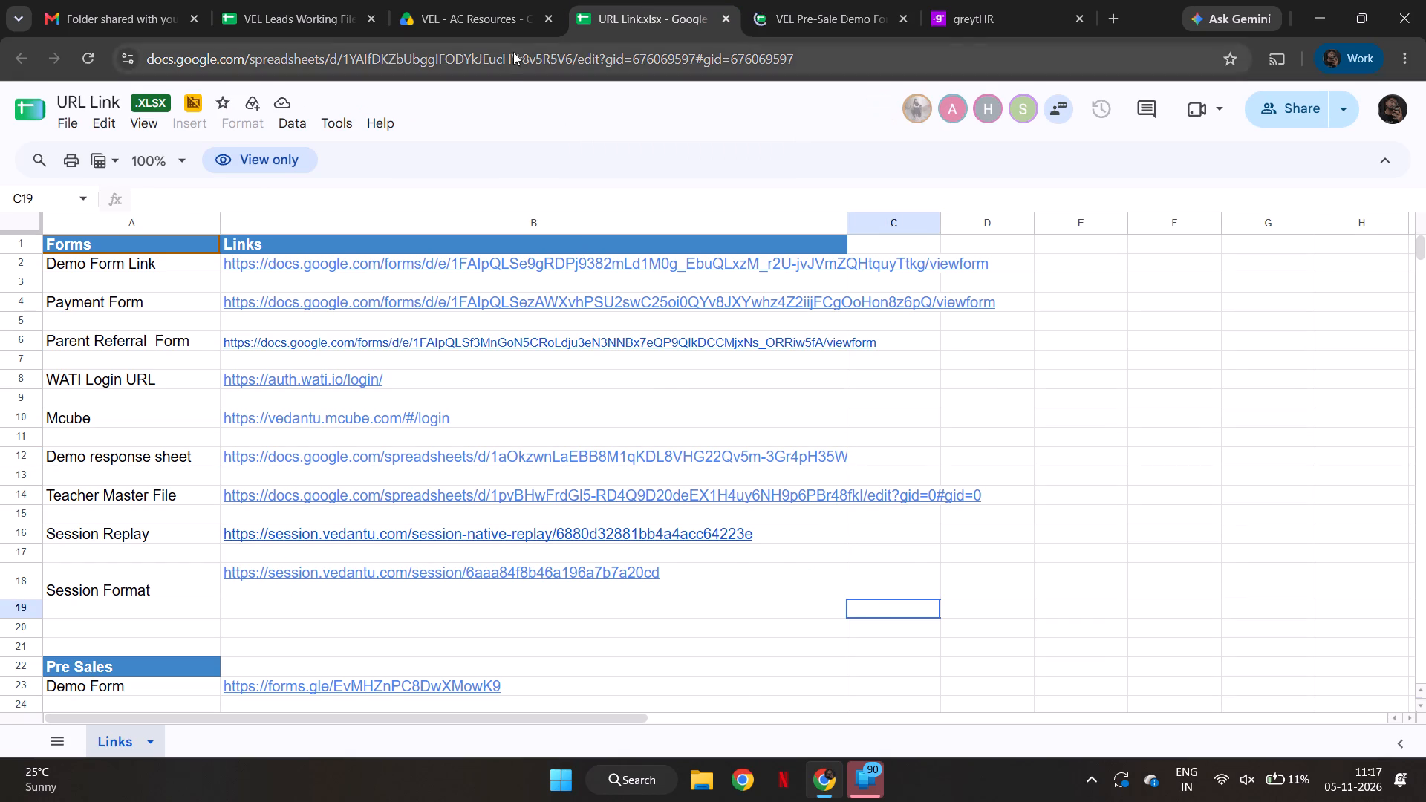
{"action": "left_click", "coordinate": [463, 1]}
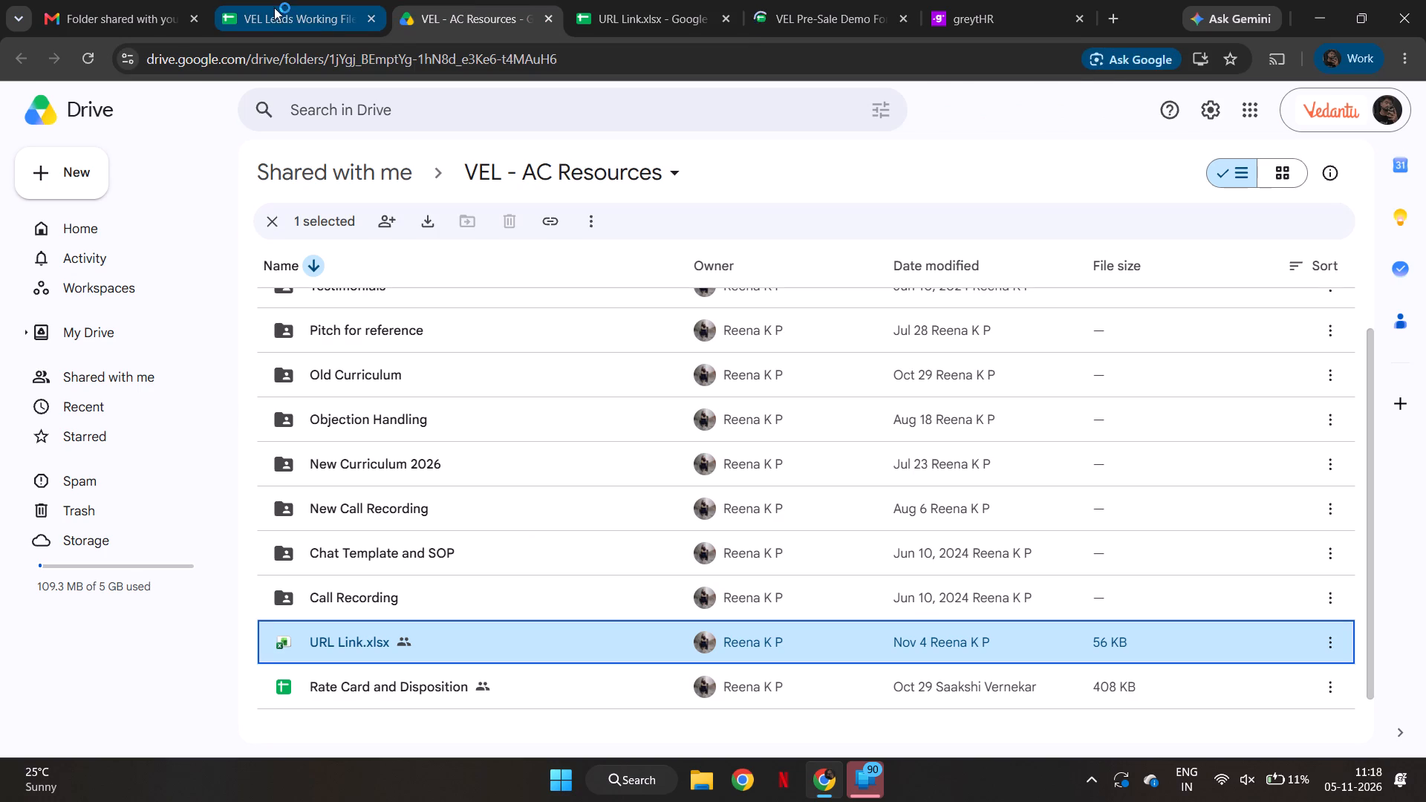
{"action": "left_click", "coordinate": [274, 10]}
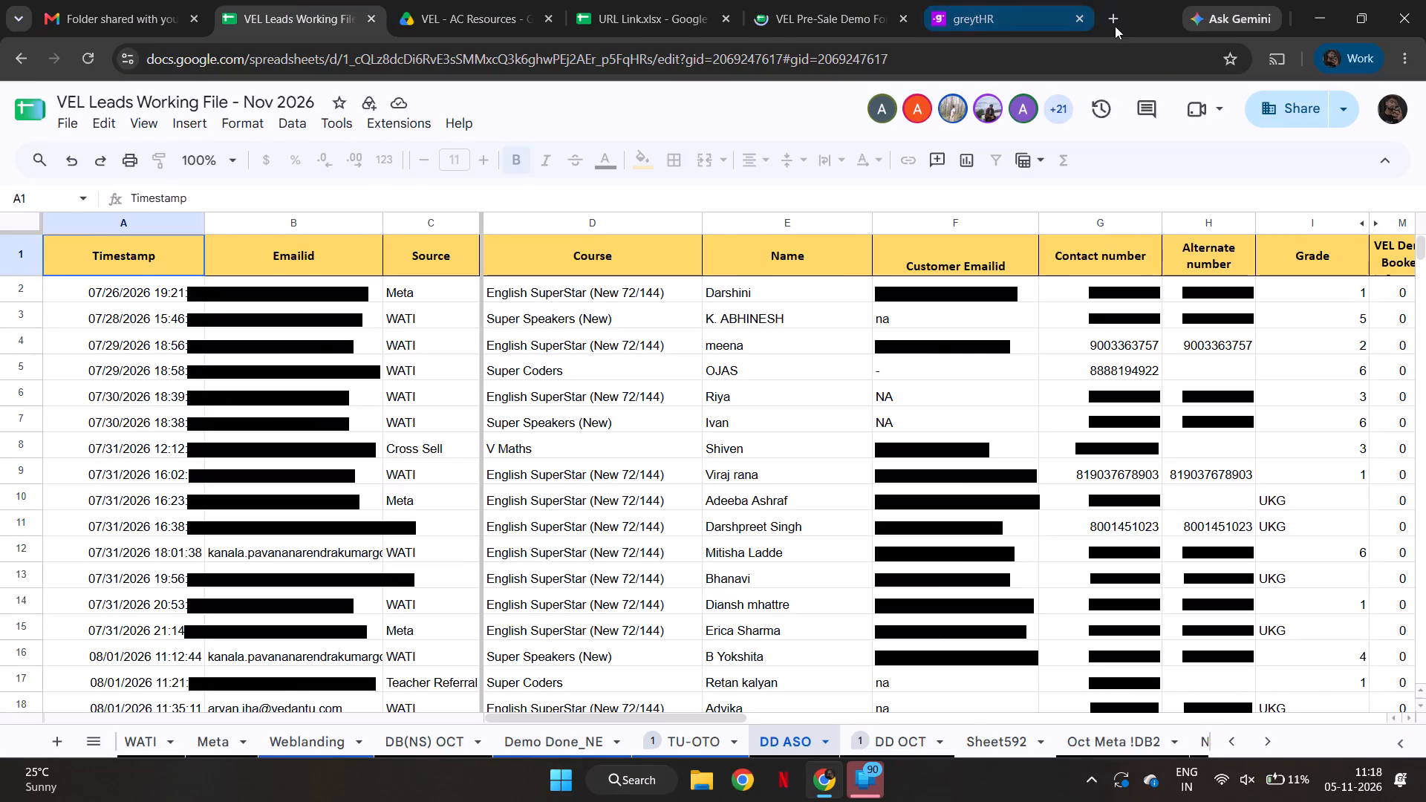
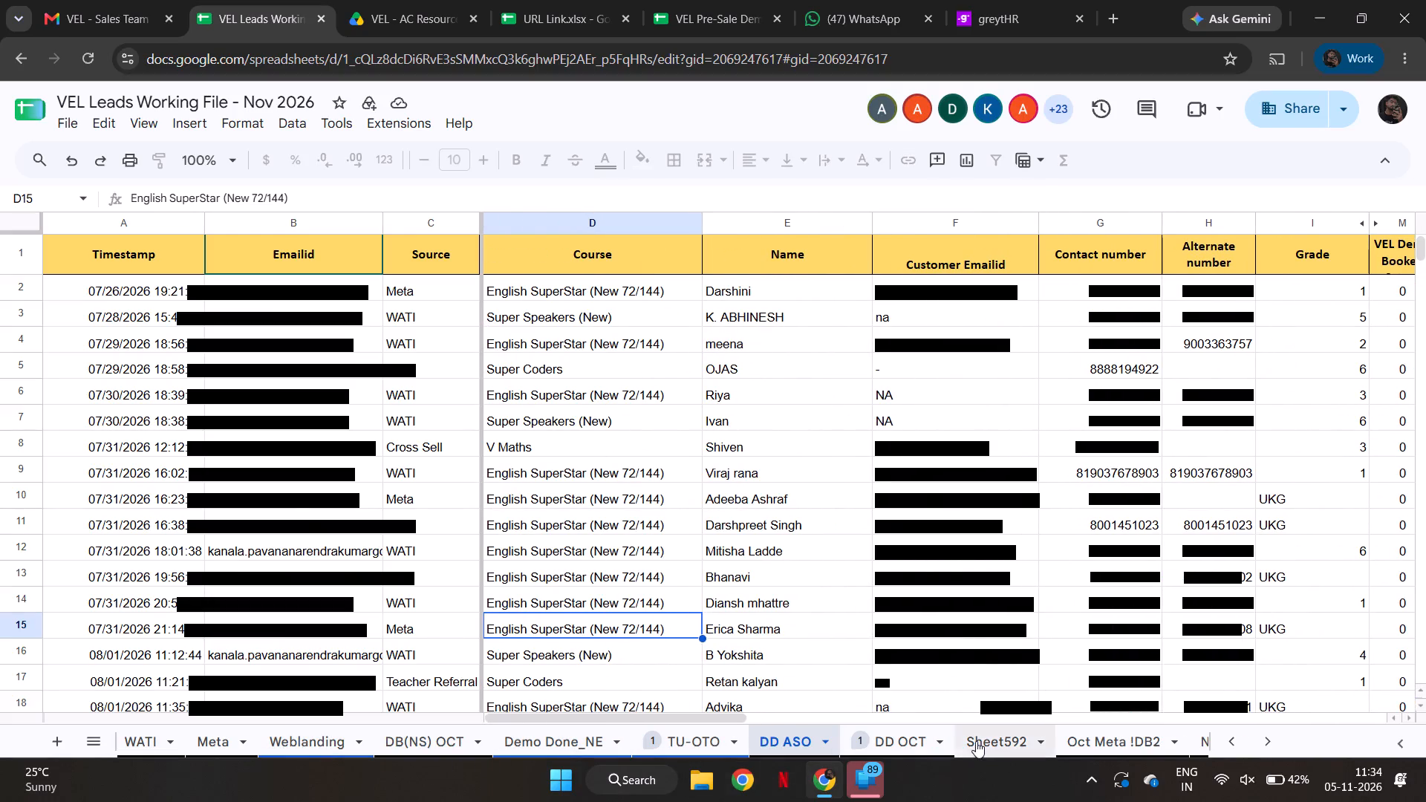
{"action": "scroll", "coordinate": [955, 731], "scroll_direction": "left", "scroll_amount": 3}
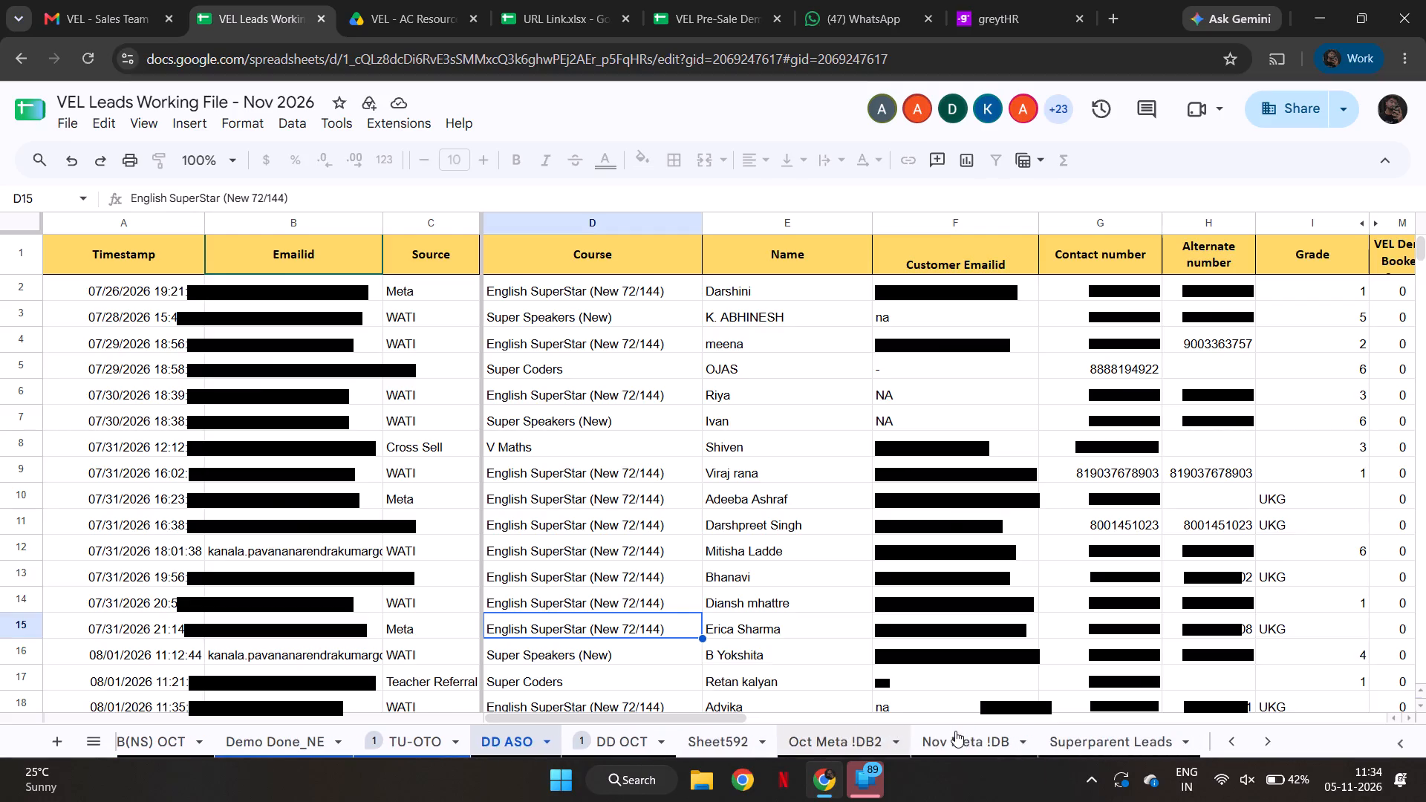
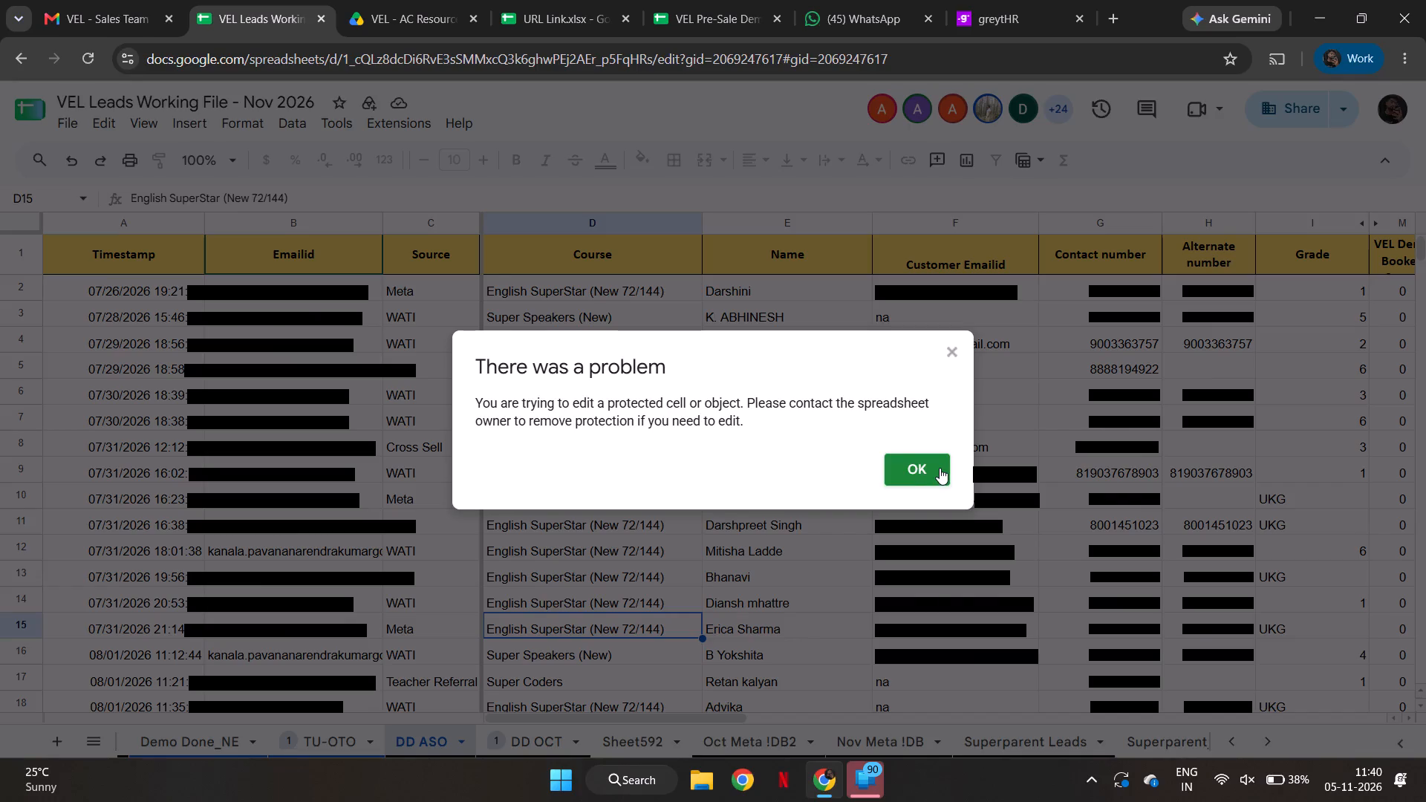
Dismiss the protected-cell alert in the VEL Leads Working File - Nov 2026 spreadsheet.
{"action": "left_click", "coordinate": [940, 468]}
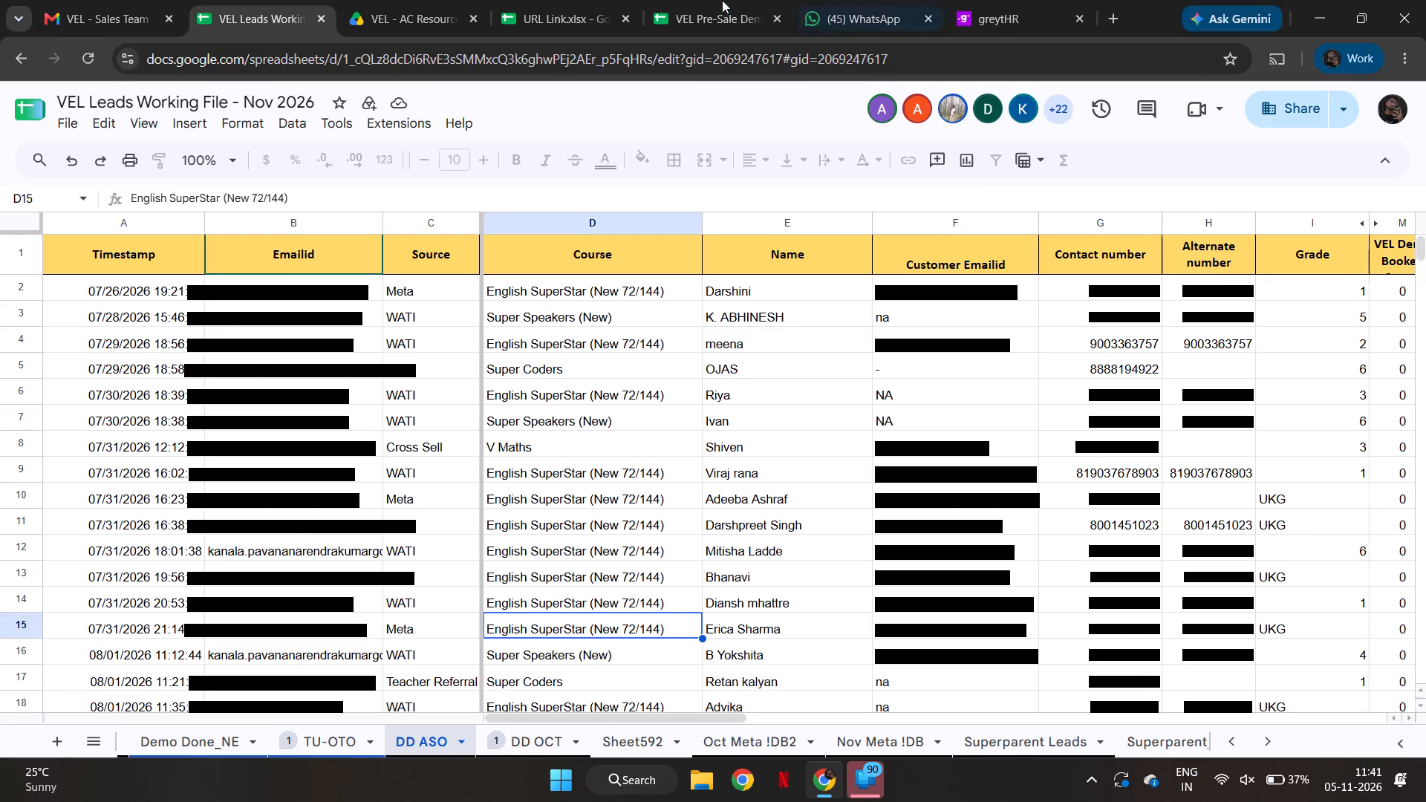
Create a filter view on the Form Responses 1 sheet of the VEL Pre-Sale Demo Form (2026) (Responses) spreadsheet.
{"action": "left_click", "coordinate": [694, 24]}
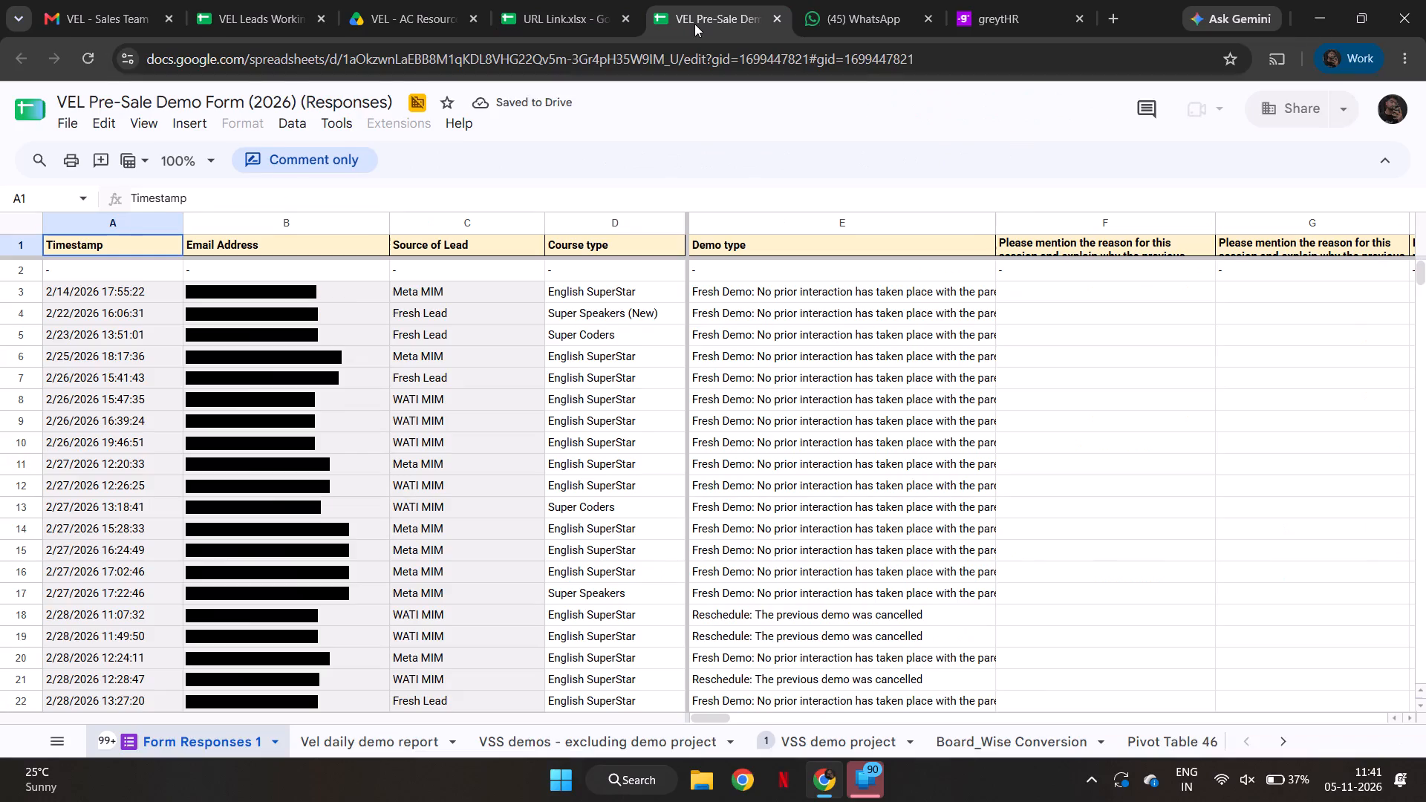
{"action": "left_click", "coordinate": [127, 161]}
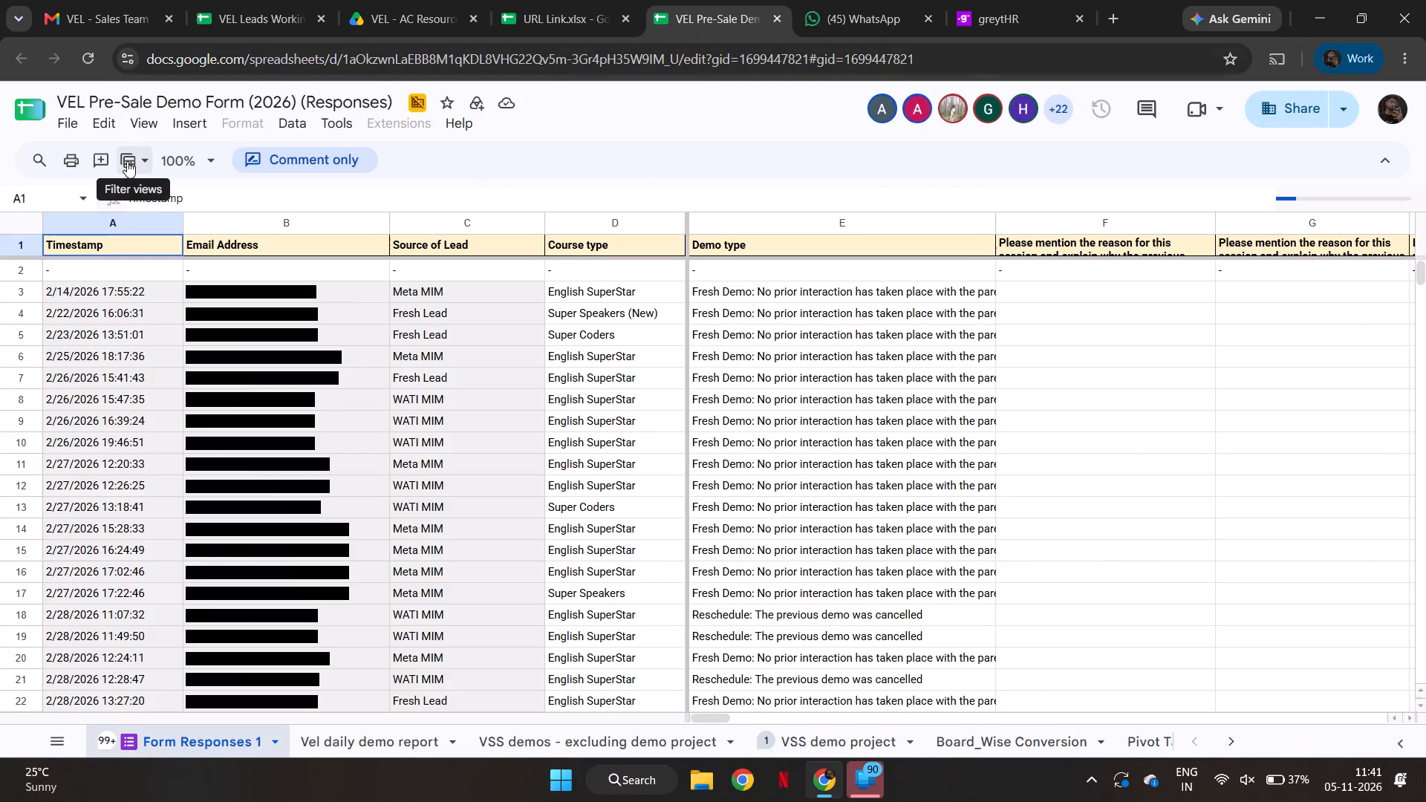
{"action": "left_click", "coordinate": [168, 224]}
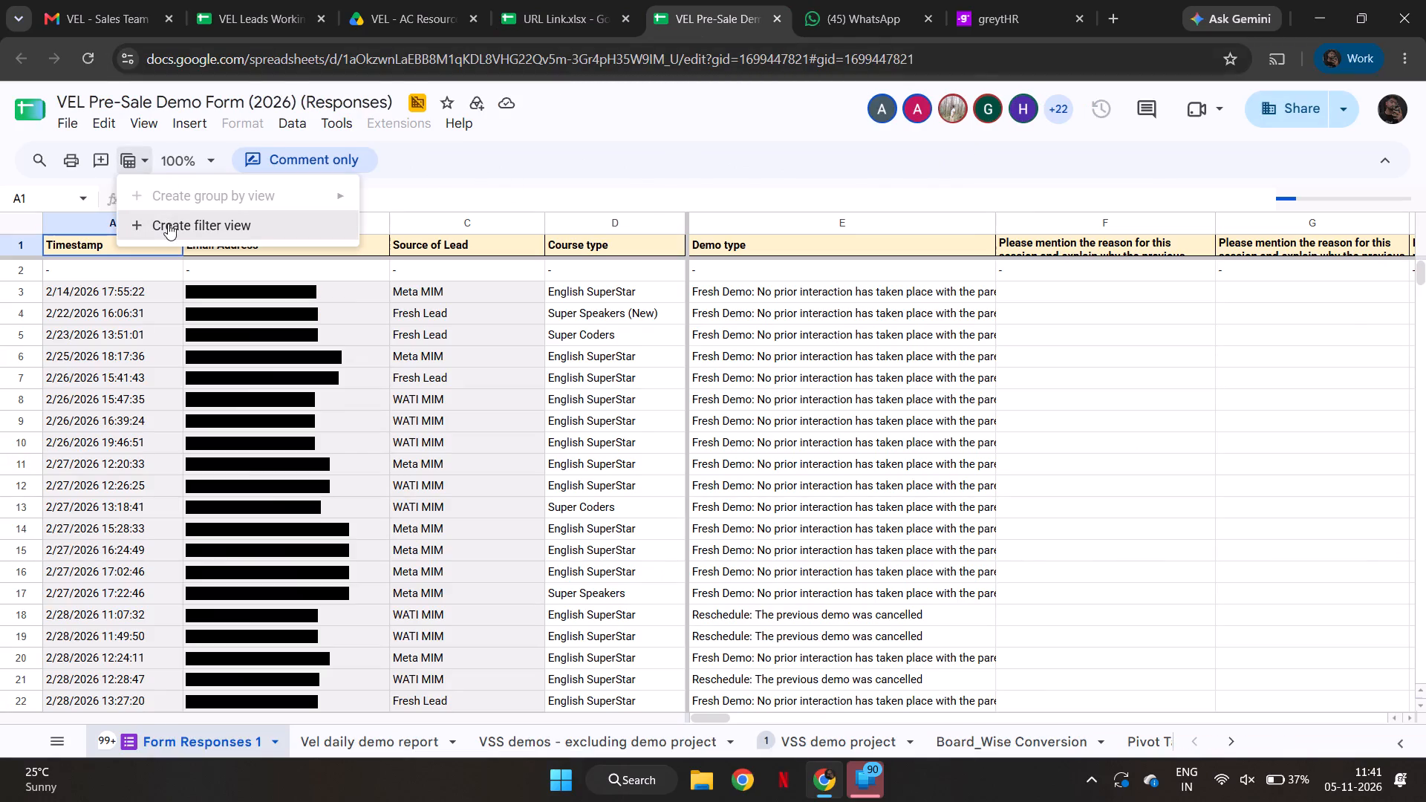
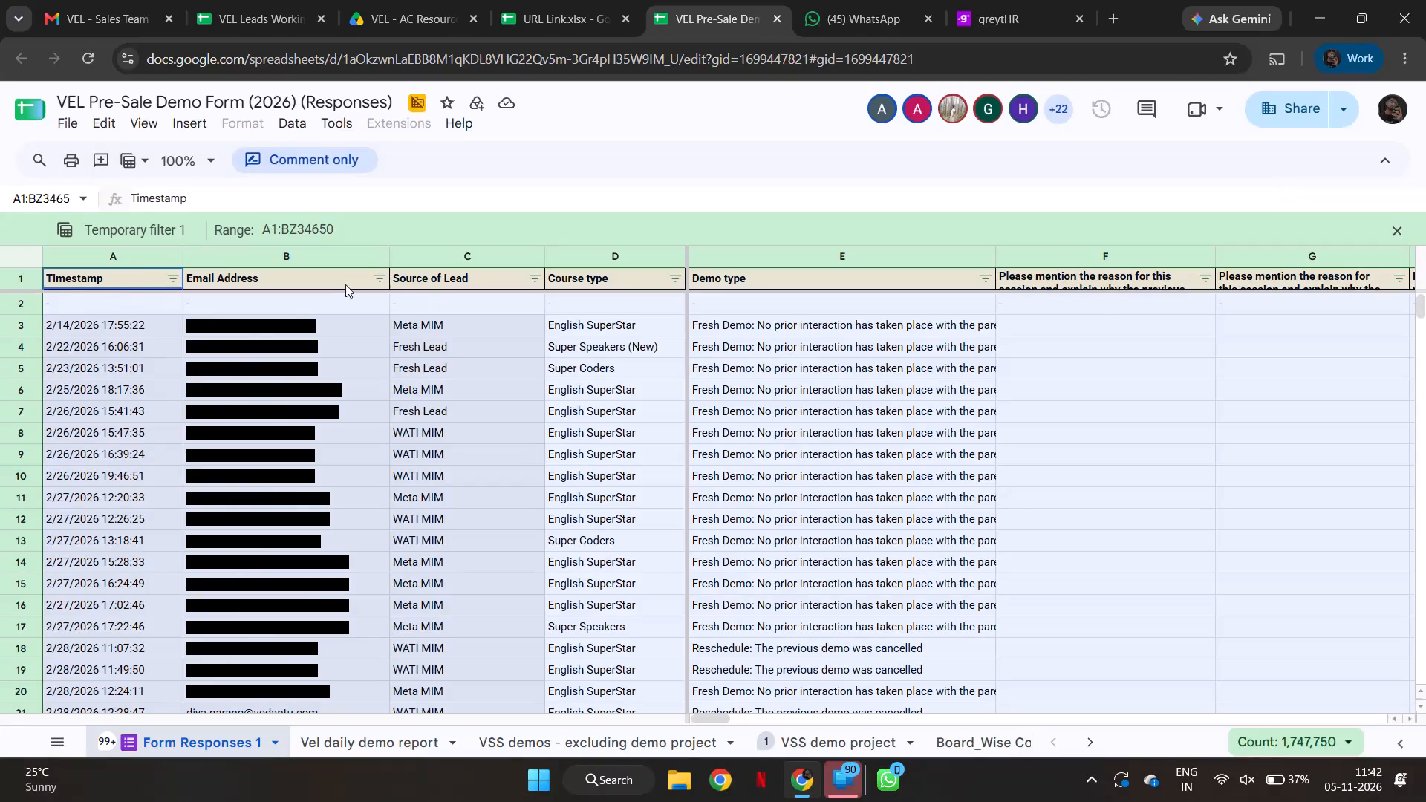
Filter the Email Address column to only the second address matching the value search "y", with all other values cleared.
{"action": "left_click", "coordinate": [382, 280]}
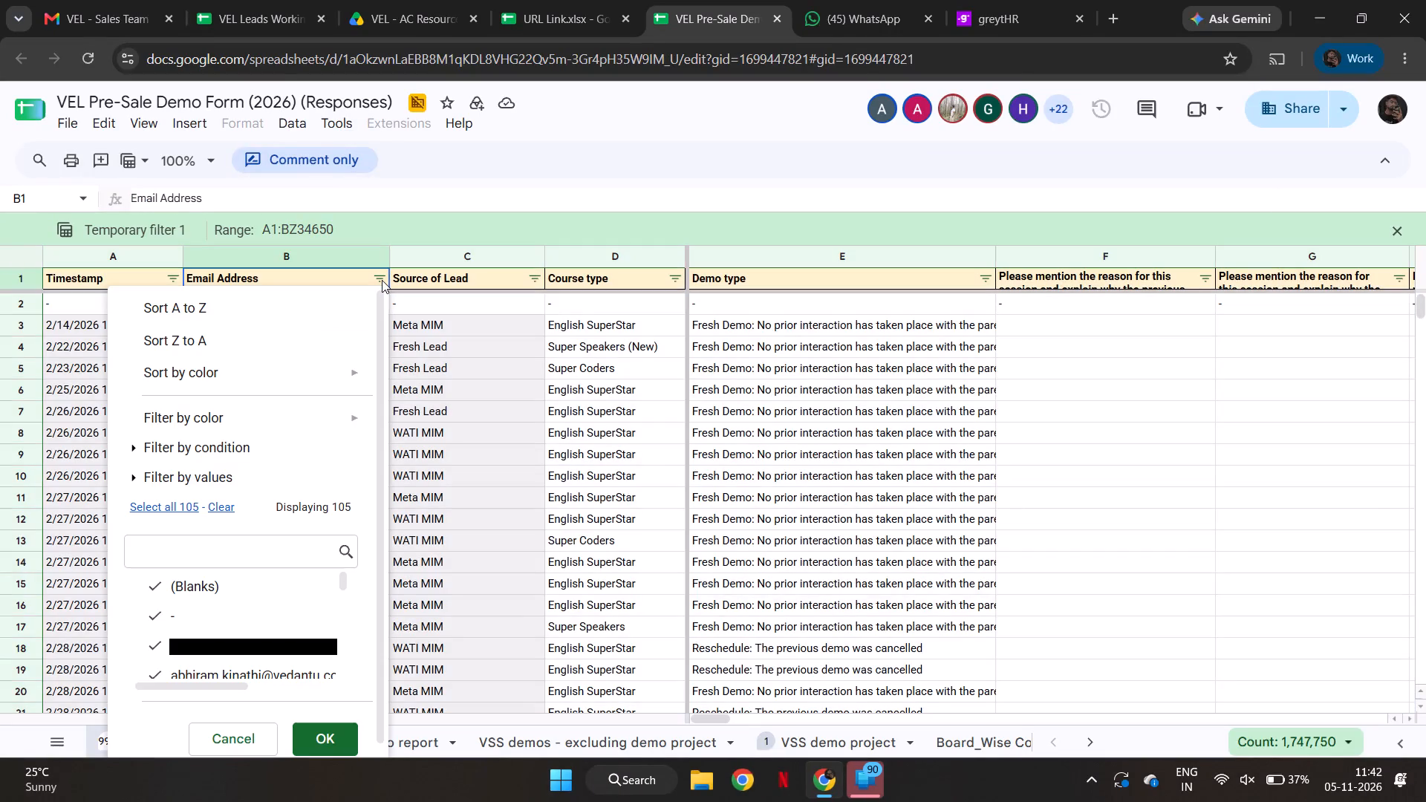
{"action": "left_click", "coordinate": [219, 507]}
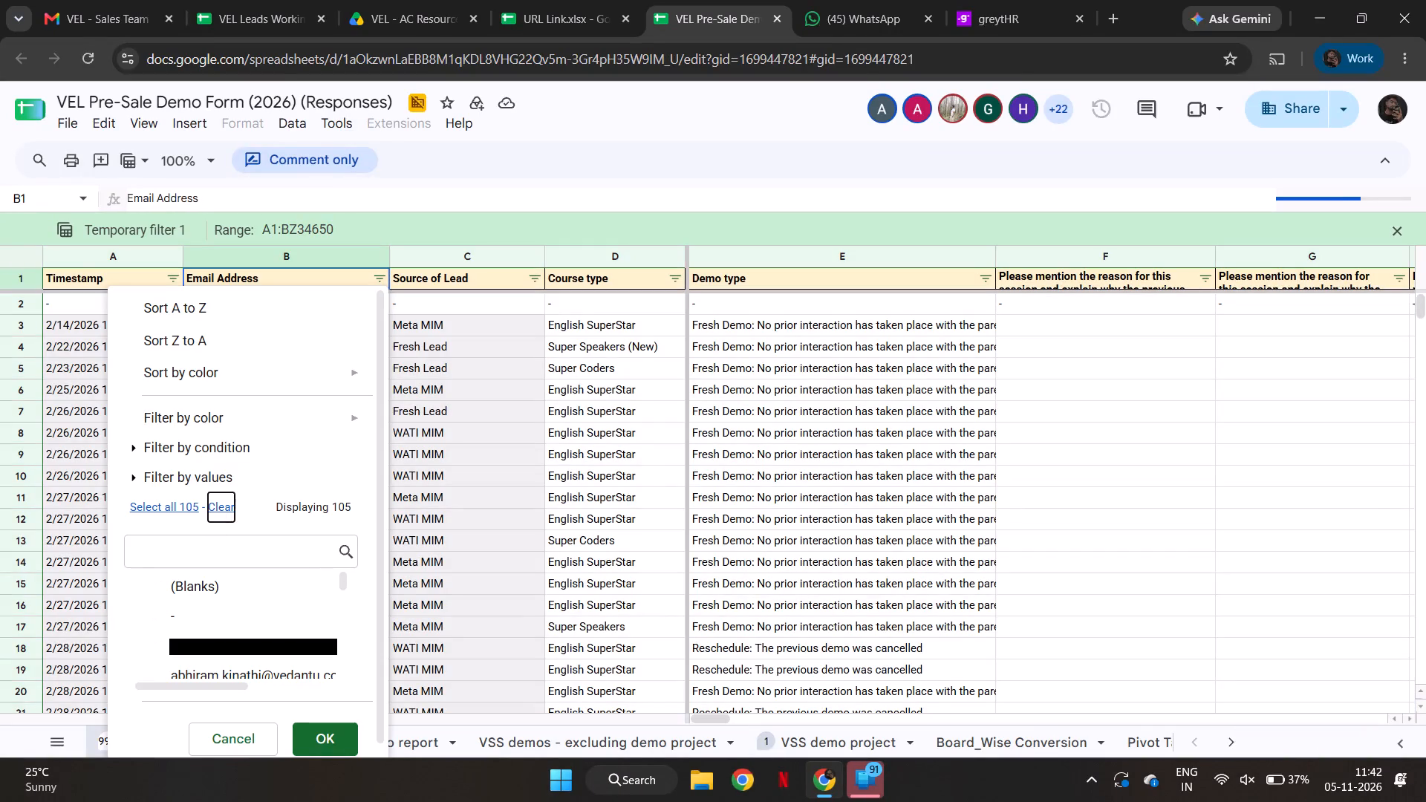
{"action": "left_click", "coordinate": [200, 547]}
{"action": "key", "text": "y"}
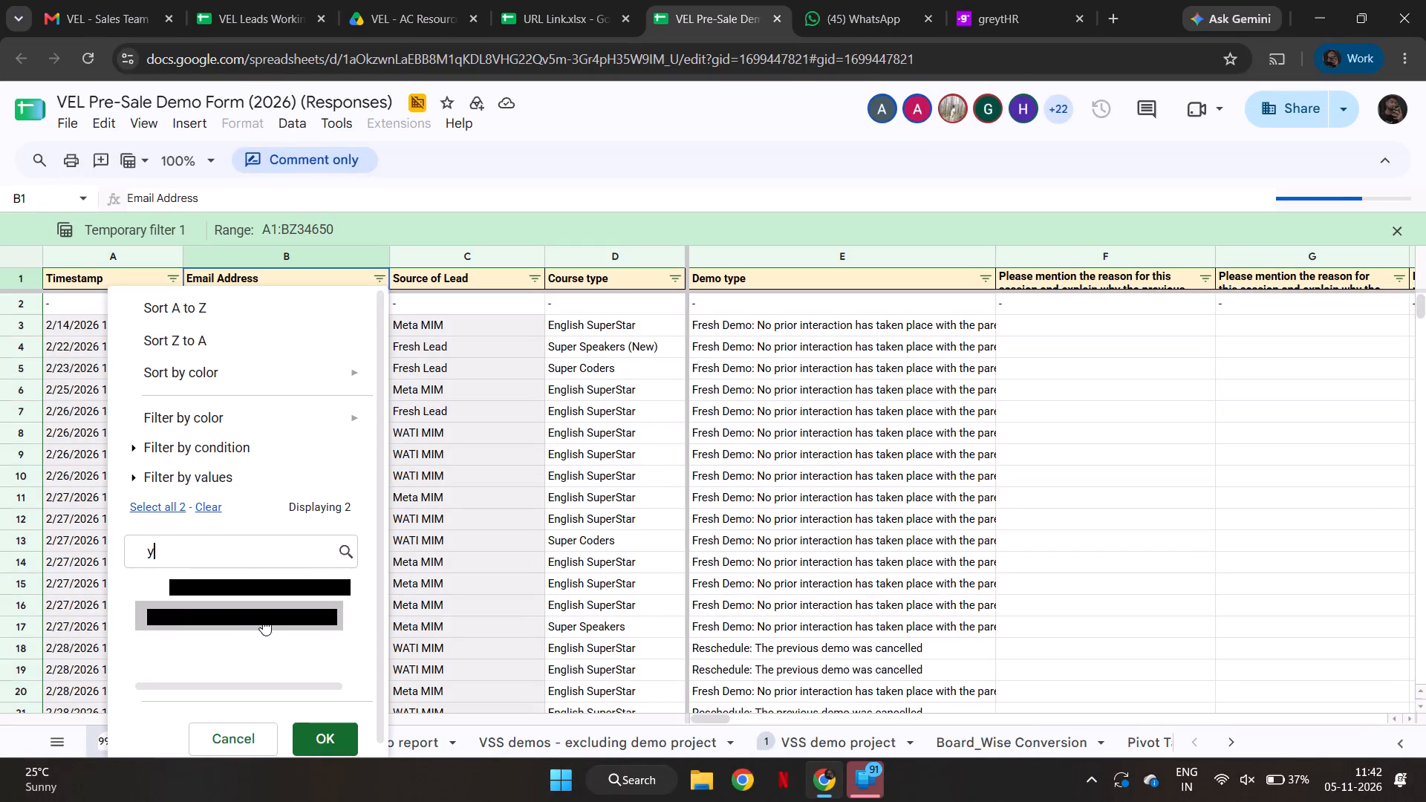
{"action": "left_click", "coordinate": [263, 619]}
{"action": "left_click", "coordinate": [319, 723]}
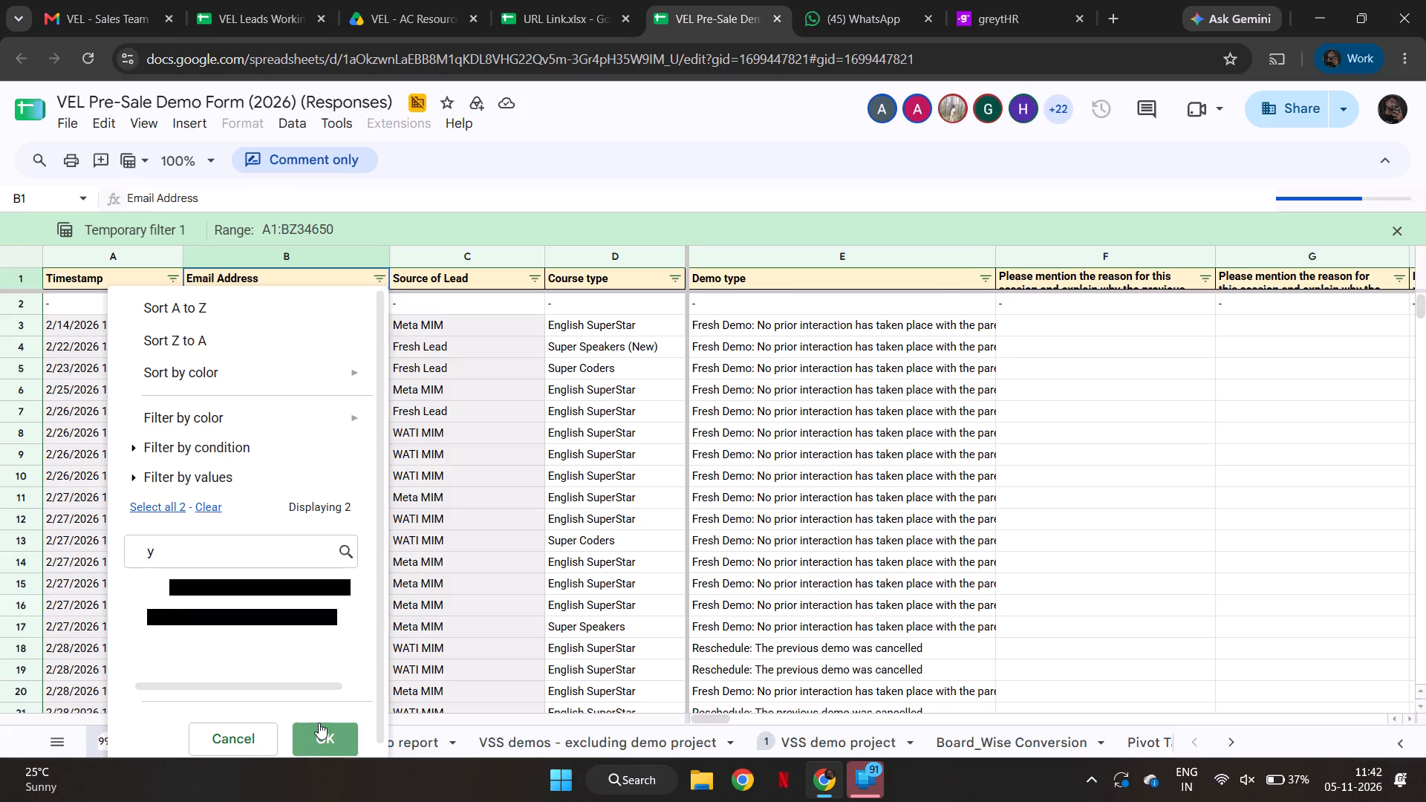
Examine the most recent filtered responses, including their course type, demo booking agent, demo status and demo session id.
{"action": "scroll", "coordinate": [601, 531], "scroll_direction": "down", "scroll_amount": 9}
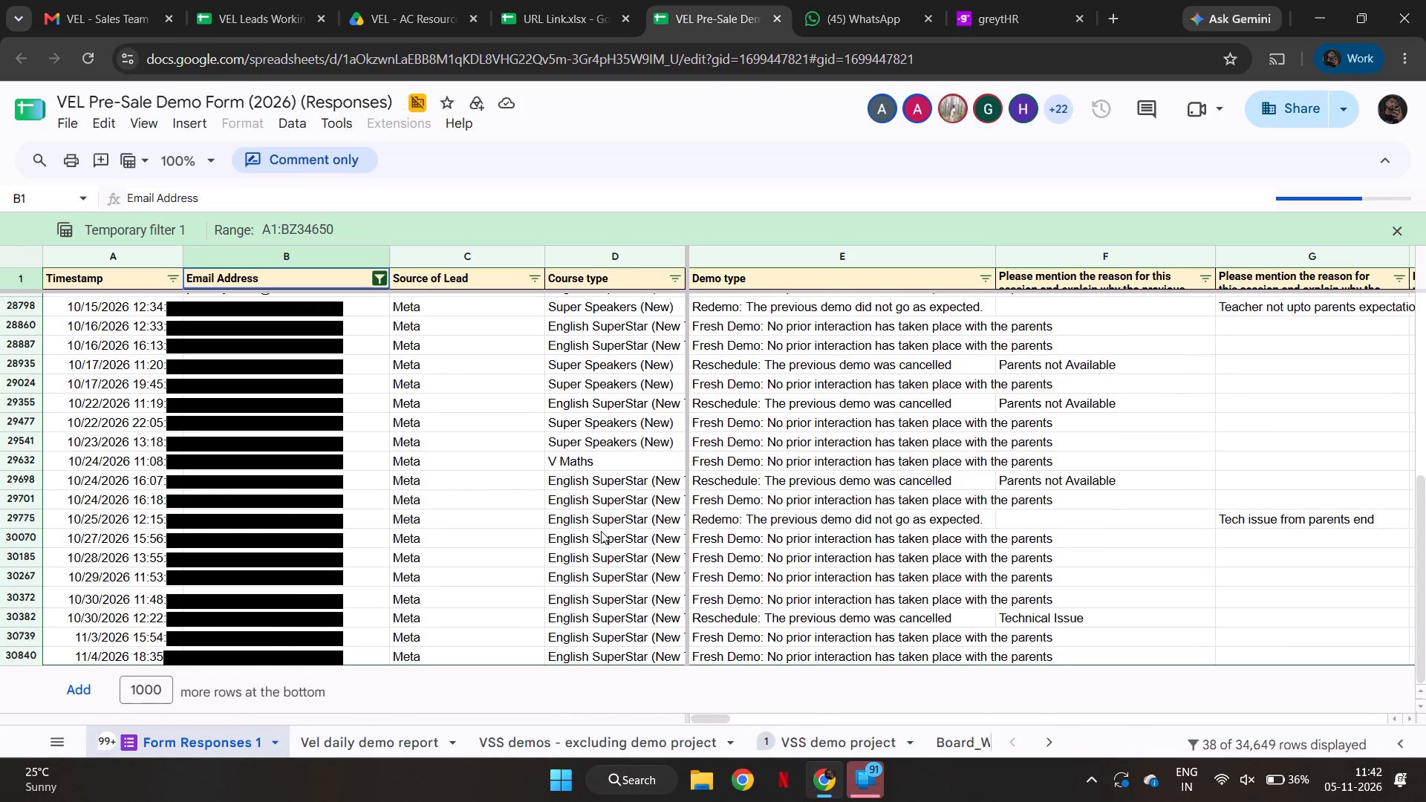
{"action": "left_click", "coordinate": [660, 652]}
{"action": "scroll", "coordinate": [808, 670], "scroll_direction": "left", "scroll_amount": 4}
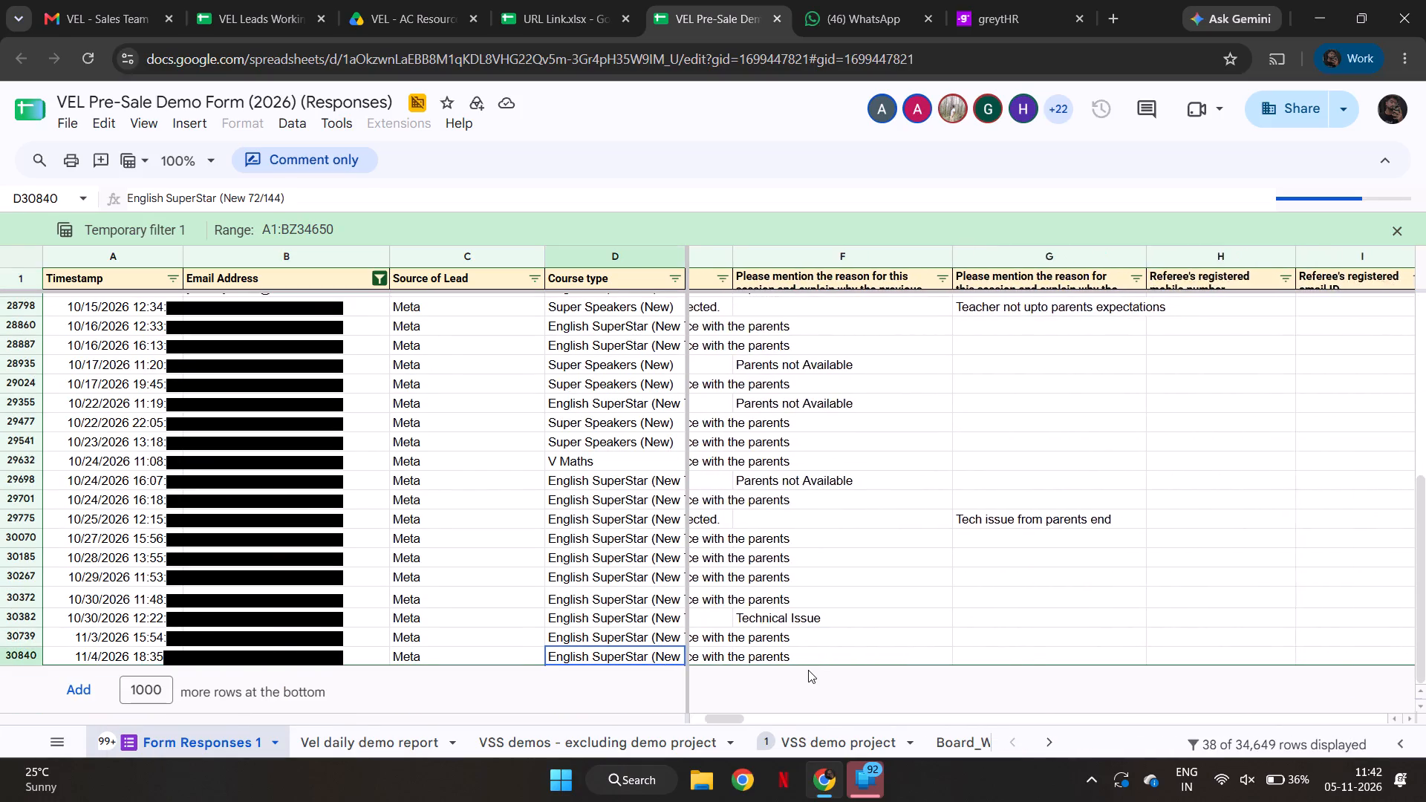
{"action": "scroll", "coordinate": [808, 670], "scroll_direction": "left", "scroll_amount": 9}
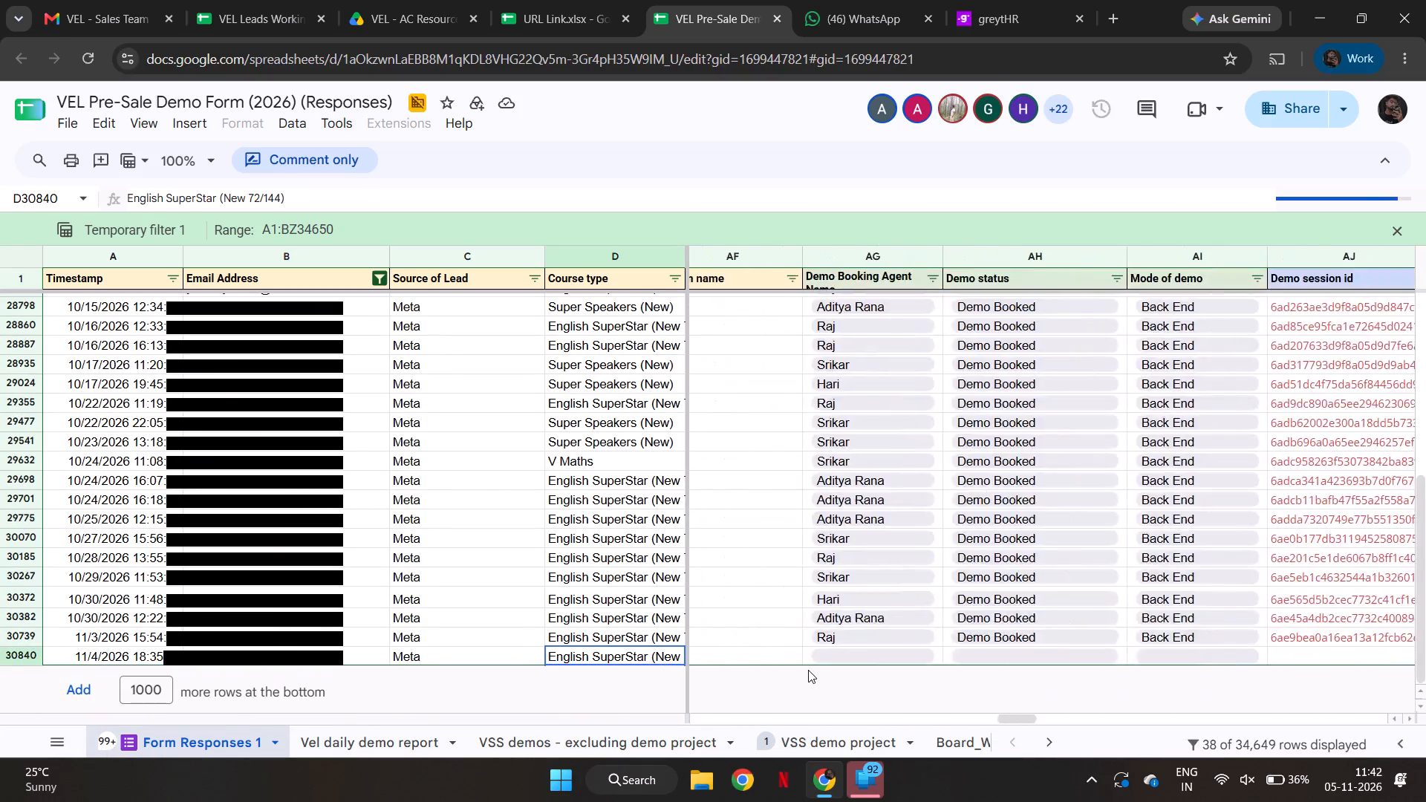
{"action": "scroll", "coordinate": [808, 670], "scroll_direction": "left", "scroll_amount": 1}
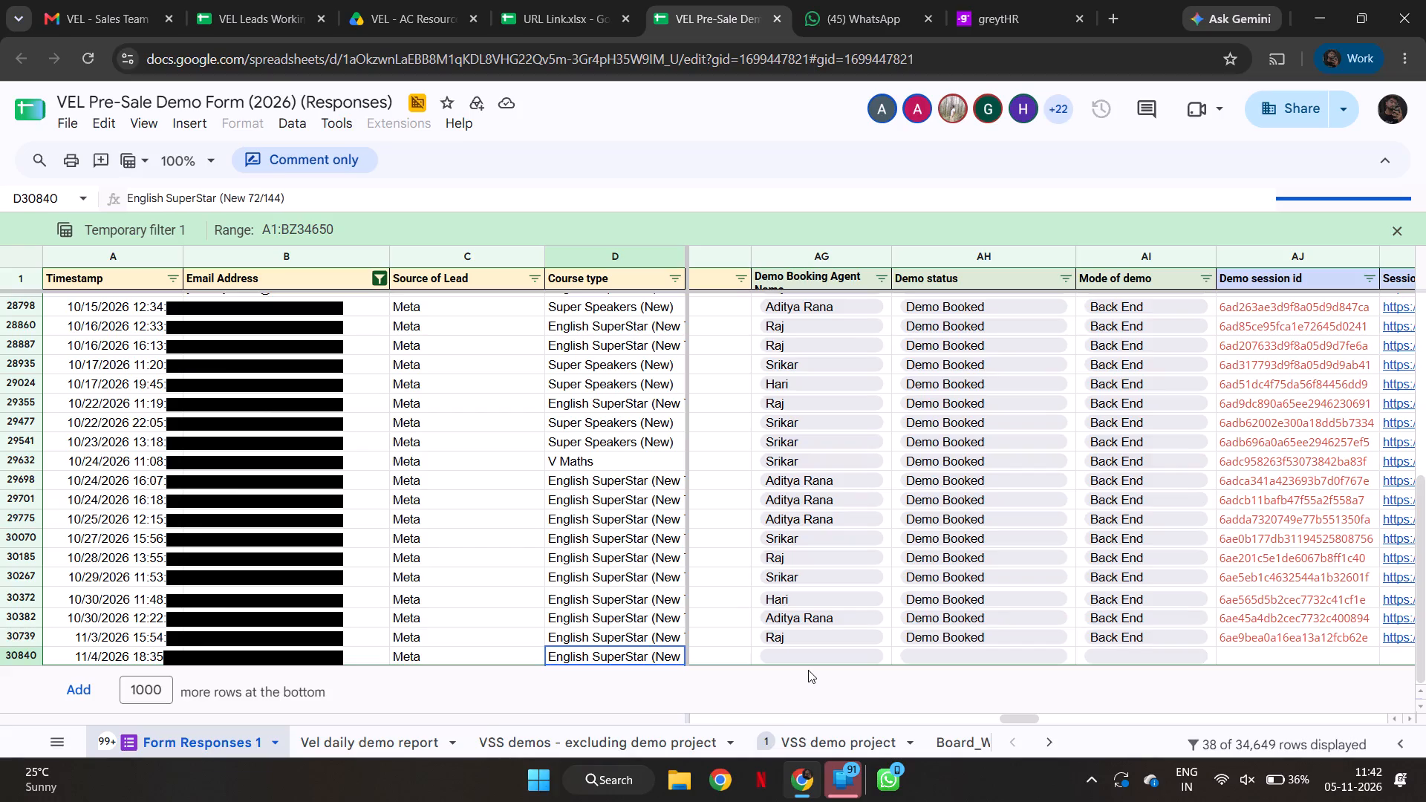
{"action": "left_click_drag", "start_coordinate": [808, 670], "coordinate": [723, 352]}
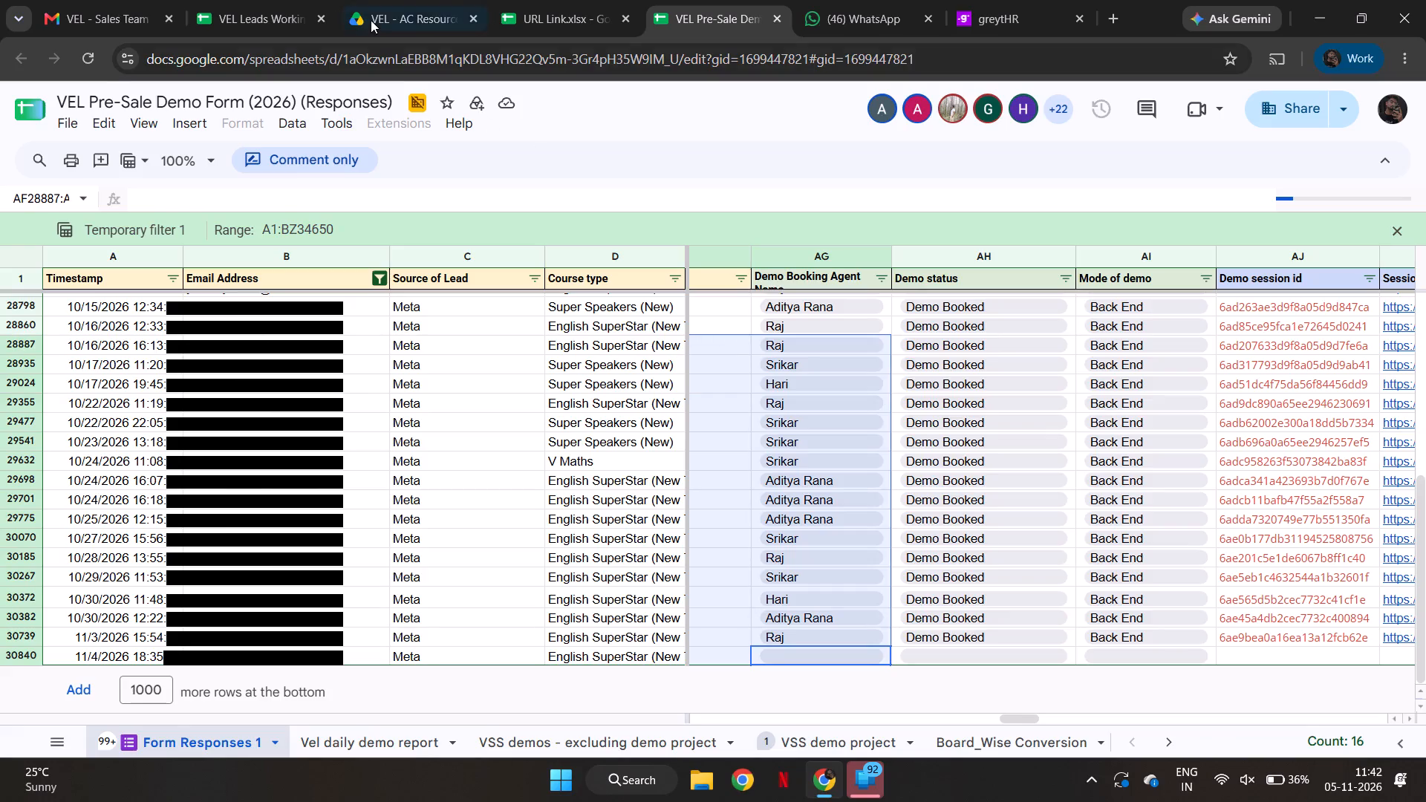
Switch to the VEL Leads Working File - Nov 2026 spreadsheet.
{"action": "left_click", "coordinate": [268, 9]}
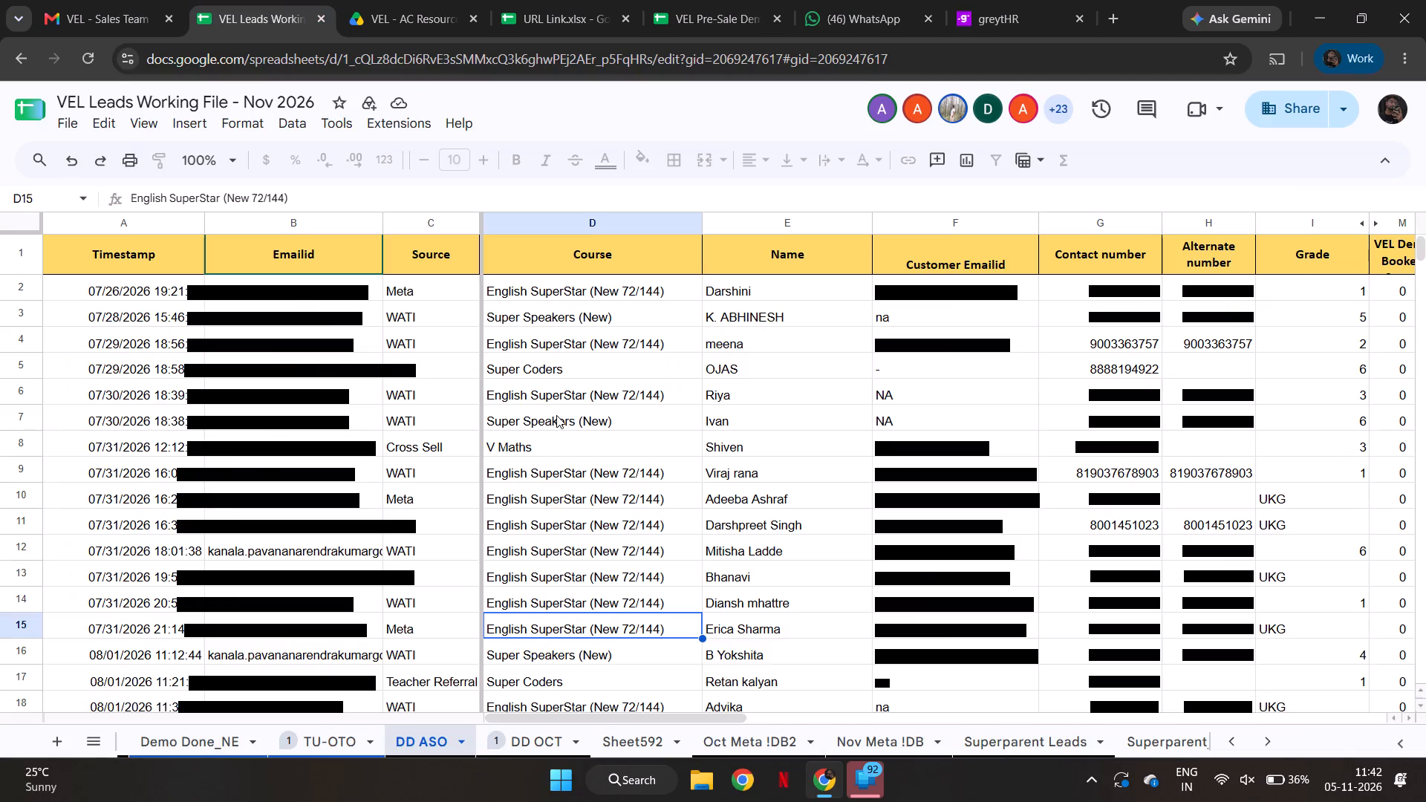
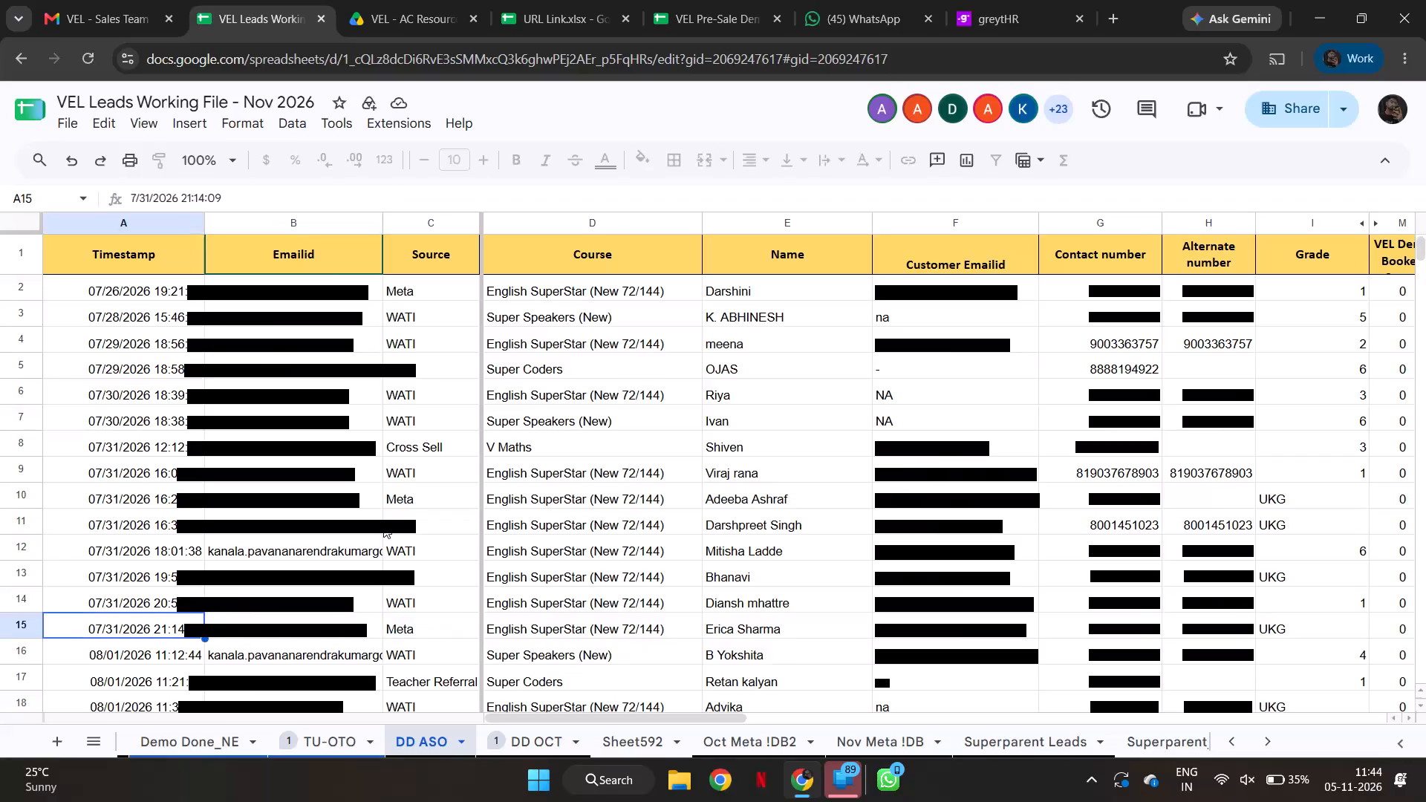
Examine the early lead rows on the DD ASO sheet, from course and name across to stage and lead substage.
{"action": "key", "text": "Right"}
{"action": "key", "text": "Right"}
{"action": "key", "text": "Right"}
{"action": "key", "text": "Right"}
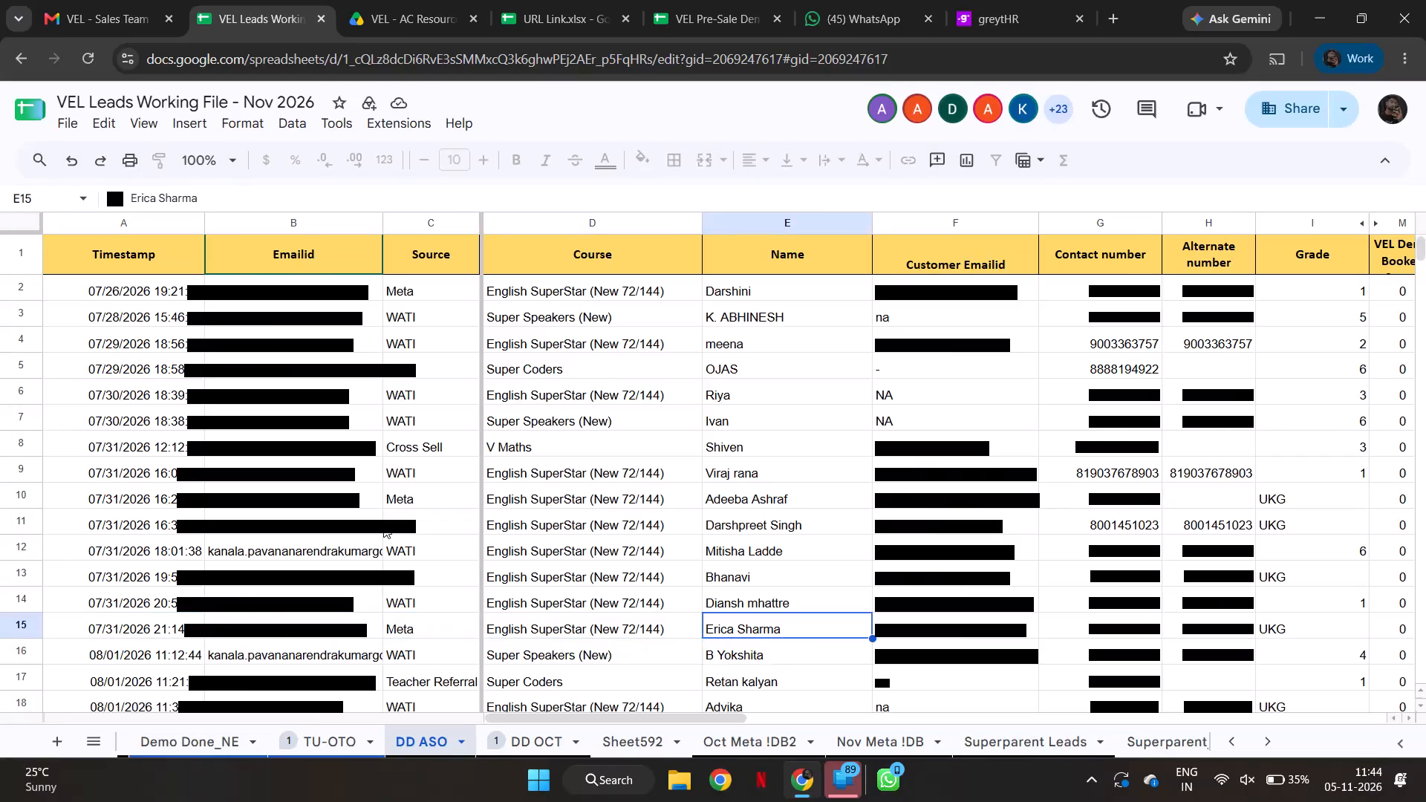
{"action": "key", "text": "Left"}
{"action": "key", "text": "Down"}
{"action": "key", "text": "Up"}
{"action": "key", "text": "Right"}
{"action": "key", "text": "Up"}
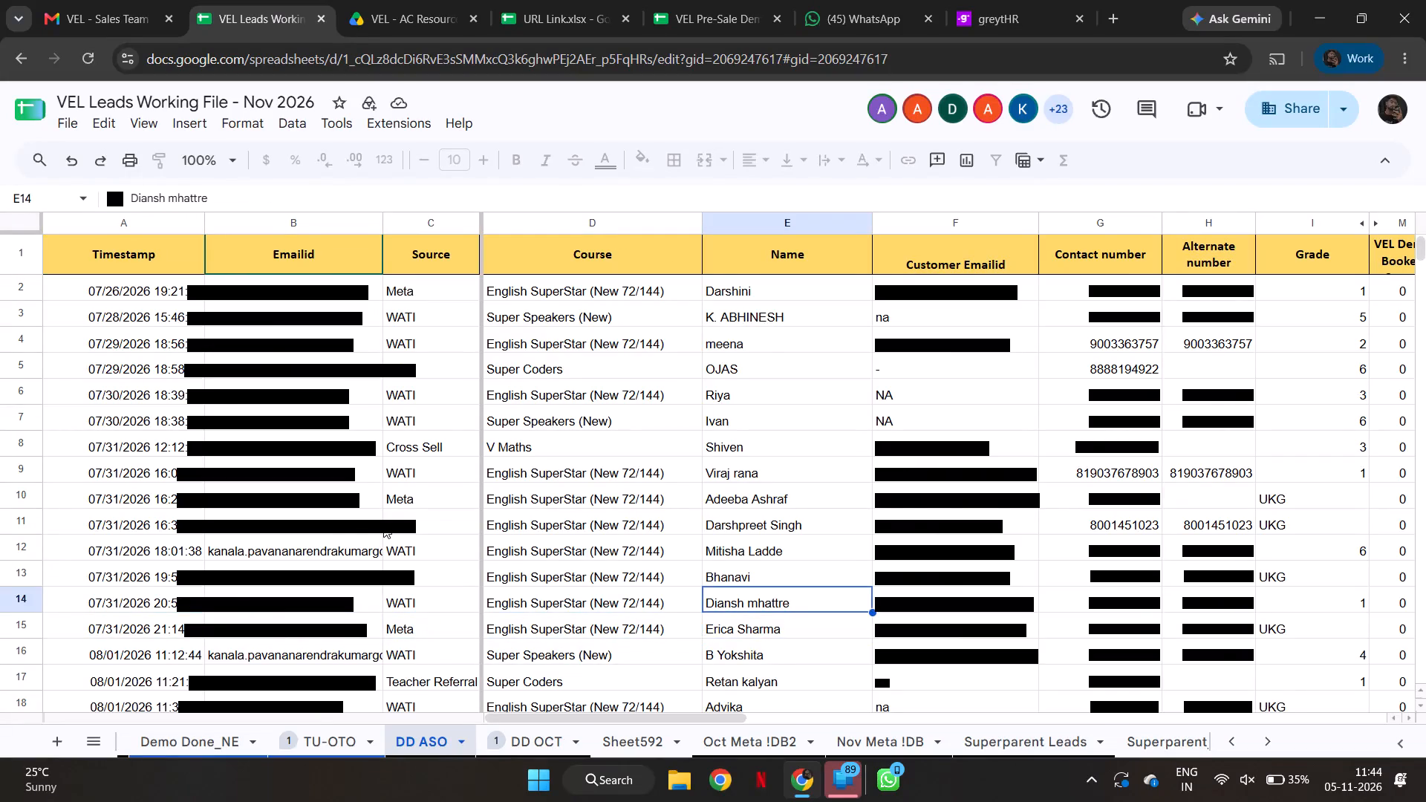
{"action": "key", "text": "Down"}
{"action": "key", "text": "Left"}
{"action": "key", "text": "Left"}
{"action": "key", "text": "Up"}
{"action": "key", "text": "Right"}
{"action": "key", "text": "Right"}
{"action": "key", "text": "Right"}
{"action": "key", "text": "Right"}
{"action": "key", "text": "Right"}
{"action": "key", "text": "Right"}
{"action": "key", "text": "Right"}
{"action": "key", "text": "Right"}
{"action": "key", "text": "Right"}
{"action": "key", "text": "Right"}
{"action": "key", "text": "Right"}
{"action": "key", "text": "Right"}
{"action": "key", "text": "Right"}
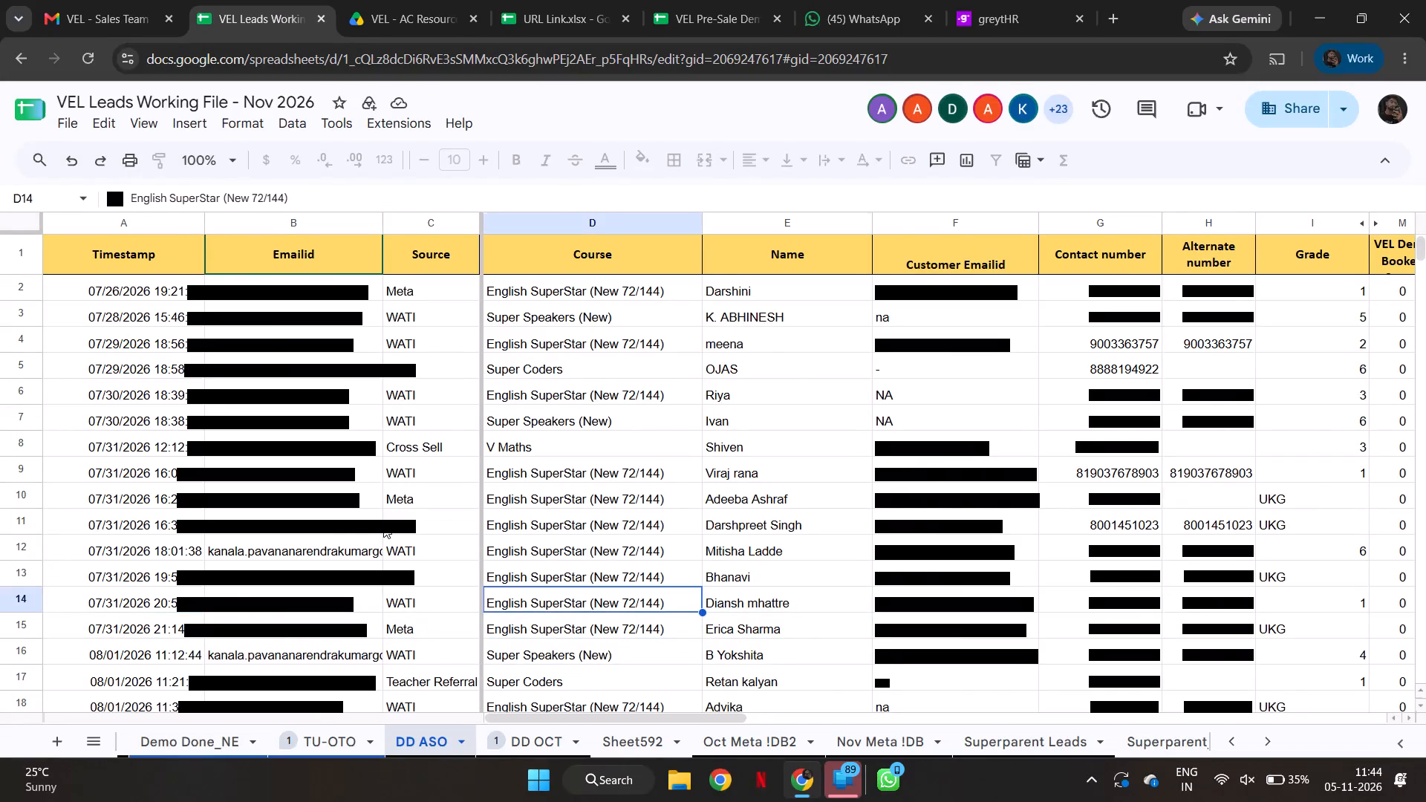
{"action": "key", "text": "Down"}
{"action": "key", "text": "Left"}
{"action": "key", "text": "Left"}
{"action": "key", "text": "Up"}
{"action": "key", "text": "Right"}
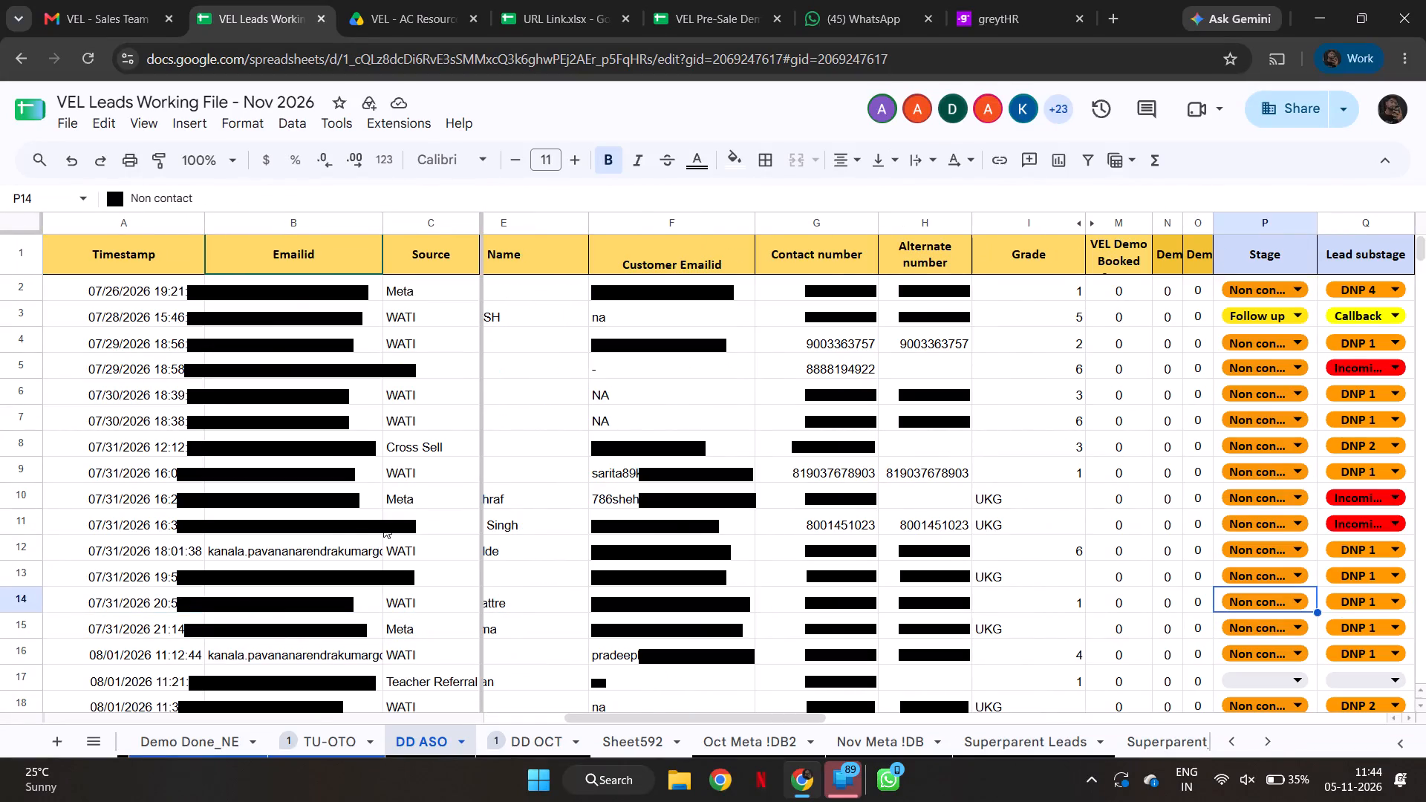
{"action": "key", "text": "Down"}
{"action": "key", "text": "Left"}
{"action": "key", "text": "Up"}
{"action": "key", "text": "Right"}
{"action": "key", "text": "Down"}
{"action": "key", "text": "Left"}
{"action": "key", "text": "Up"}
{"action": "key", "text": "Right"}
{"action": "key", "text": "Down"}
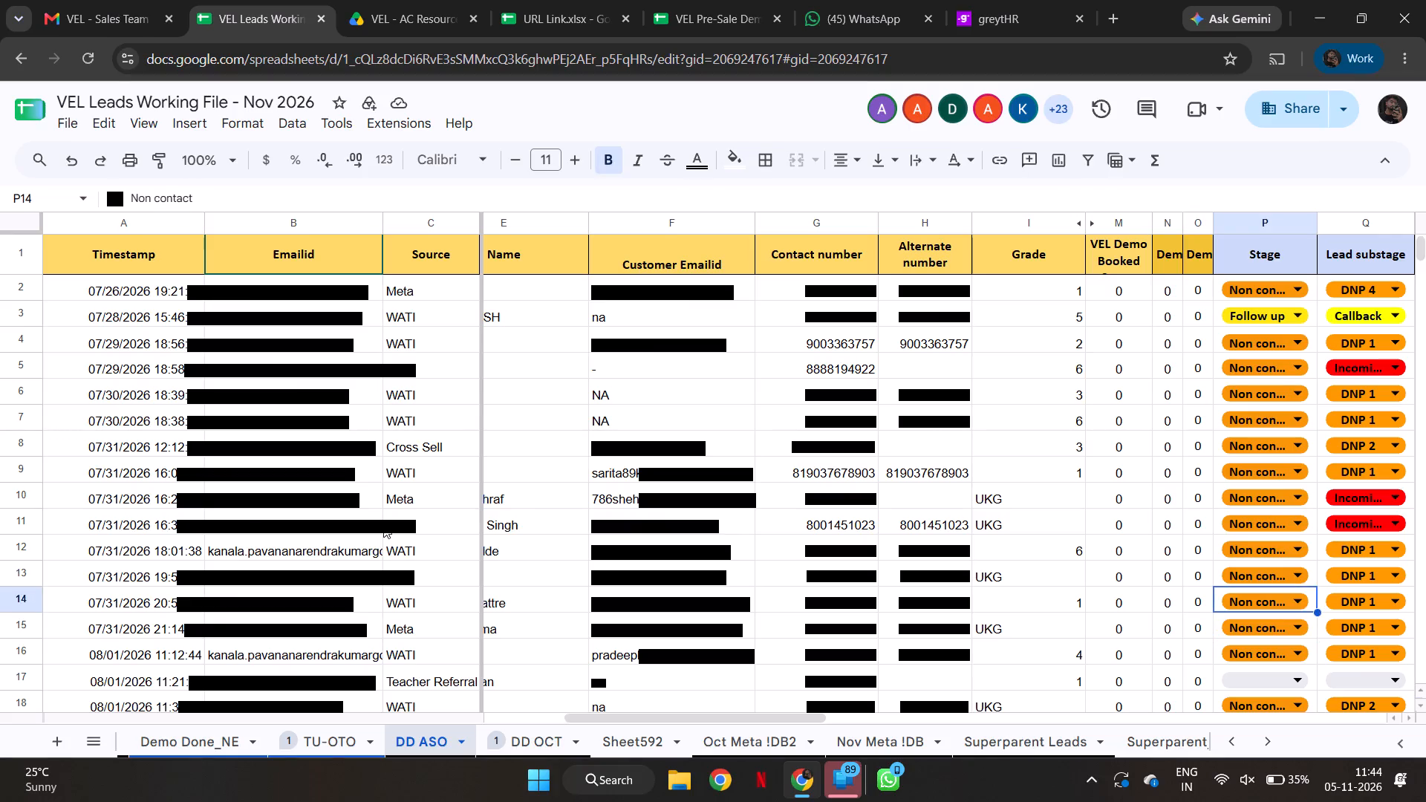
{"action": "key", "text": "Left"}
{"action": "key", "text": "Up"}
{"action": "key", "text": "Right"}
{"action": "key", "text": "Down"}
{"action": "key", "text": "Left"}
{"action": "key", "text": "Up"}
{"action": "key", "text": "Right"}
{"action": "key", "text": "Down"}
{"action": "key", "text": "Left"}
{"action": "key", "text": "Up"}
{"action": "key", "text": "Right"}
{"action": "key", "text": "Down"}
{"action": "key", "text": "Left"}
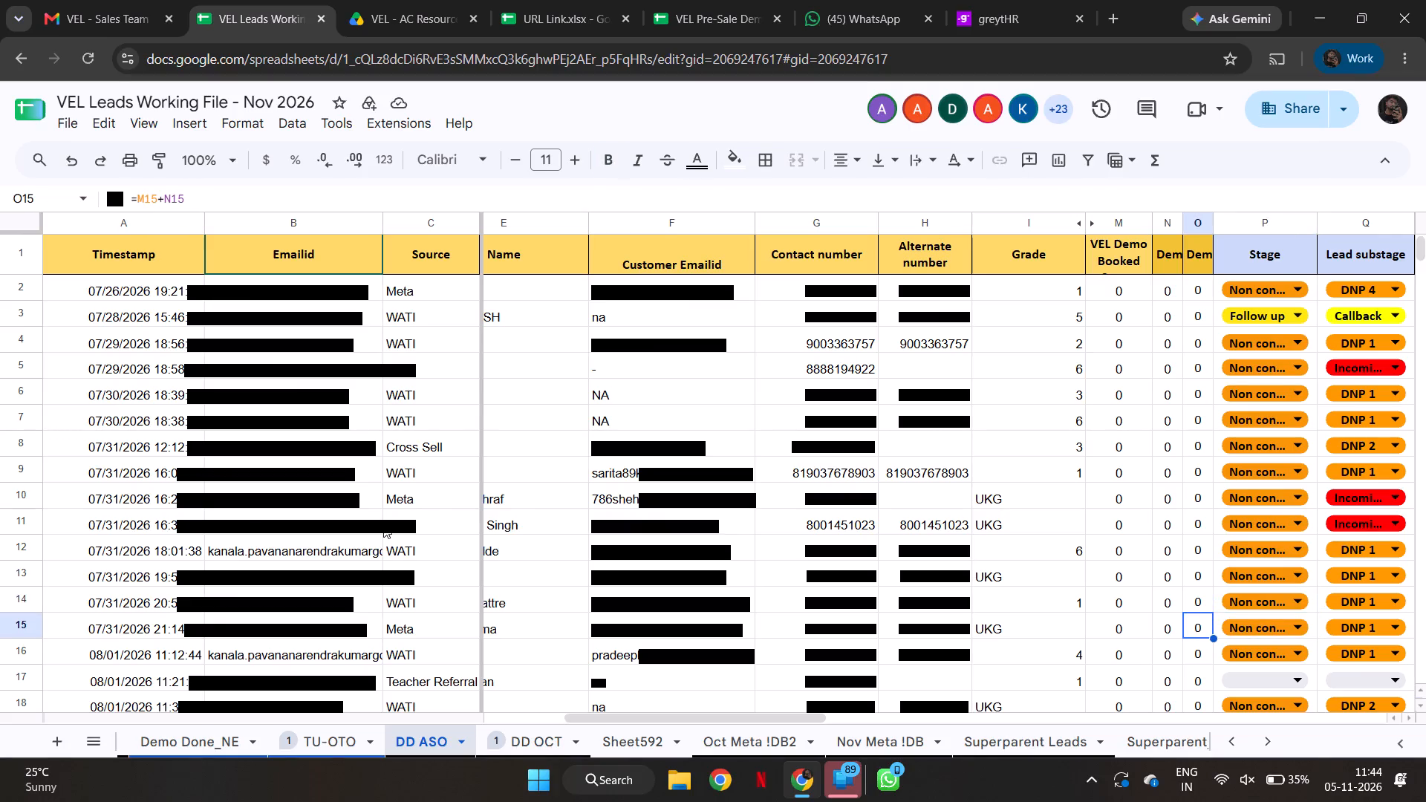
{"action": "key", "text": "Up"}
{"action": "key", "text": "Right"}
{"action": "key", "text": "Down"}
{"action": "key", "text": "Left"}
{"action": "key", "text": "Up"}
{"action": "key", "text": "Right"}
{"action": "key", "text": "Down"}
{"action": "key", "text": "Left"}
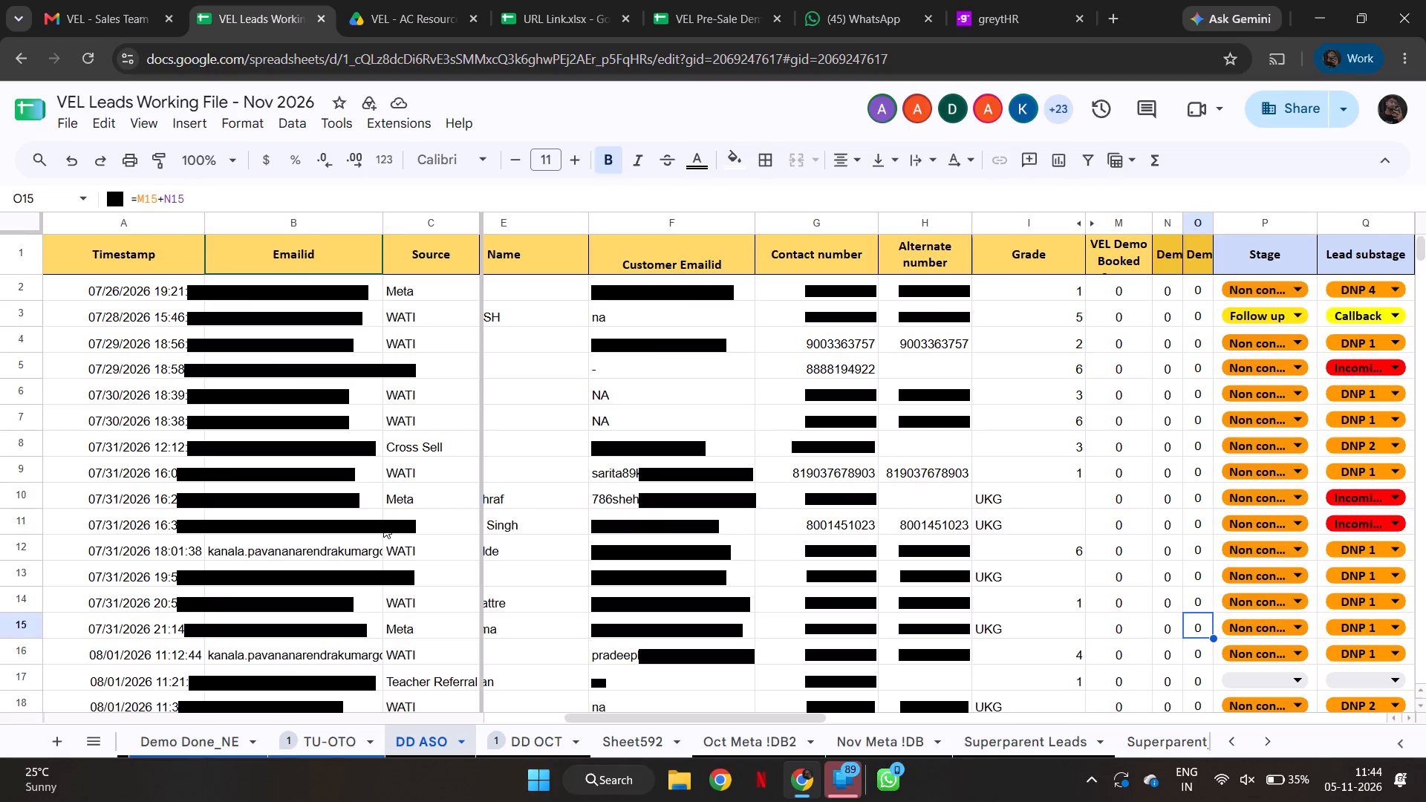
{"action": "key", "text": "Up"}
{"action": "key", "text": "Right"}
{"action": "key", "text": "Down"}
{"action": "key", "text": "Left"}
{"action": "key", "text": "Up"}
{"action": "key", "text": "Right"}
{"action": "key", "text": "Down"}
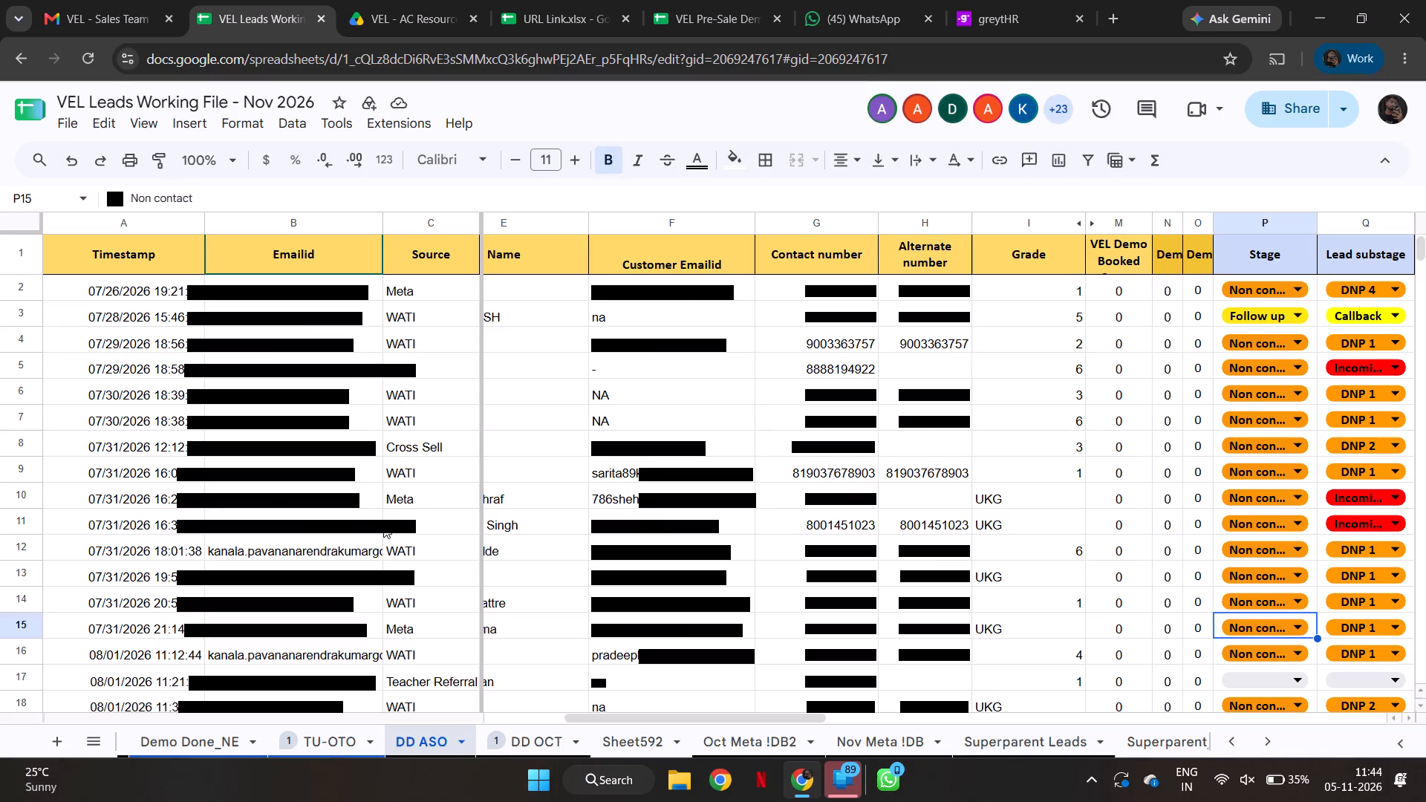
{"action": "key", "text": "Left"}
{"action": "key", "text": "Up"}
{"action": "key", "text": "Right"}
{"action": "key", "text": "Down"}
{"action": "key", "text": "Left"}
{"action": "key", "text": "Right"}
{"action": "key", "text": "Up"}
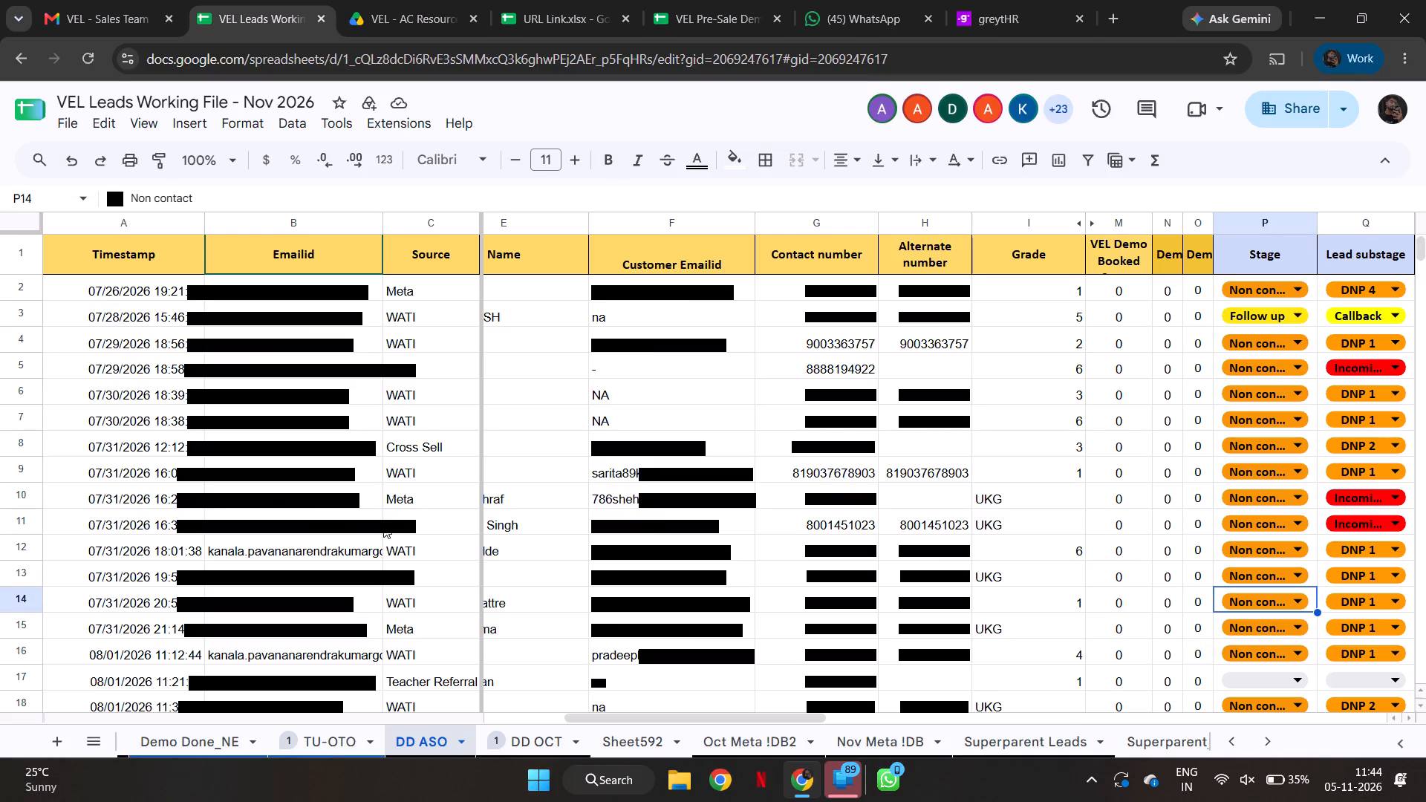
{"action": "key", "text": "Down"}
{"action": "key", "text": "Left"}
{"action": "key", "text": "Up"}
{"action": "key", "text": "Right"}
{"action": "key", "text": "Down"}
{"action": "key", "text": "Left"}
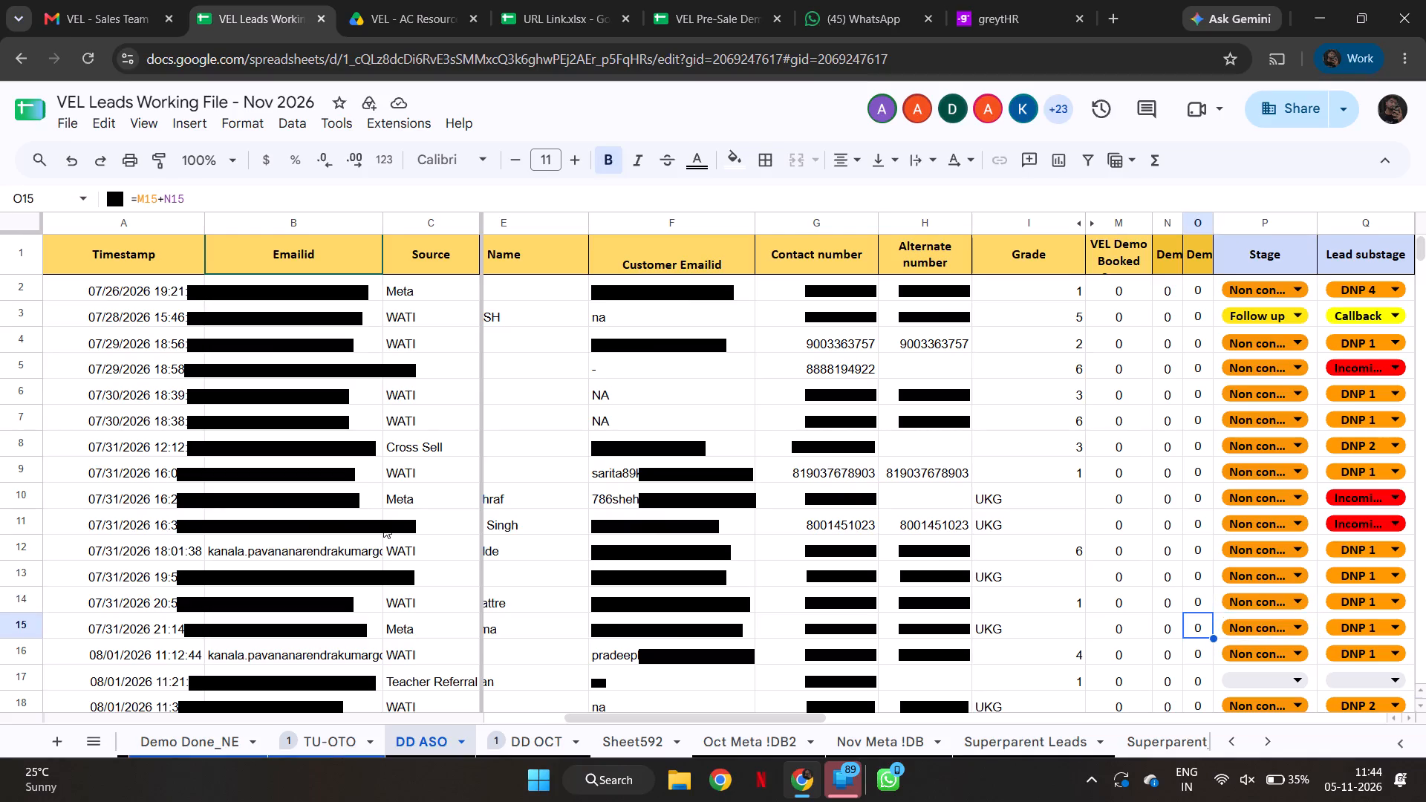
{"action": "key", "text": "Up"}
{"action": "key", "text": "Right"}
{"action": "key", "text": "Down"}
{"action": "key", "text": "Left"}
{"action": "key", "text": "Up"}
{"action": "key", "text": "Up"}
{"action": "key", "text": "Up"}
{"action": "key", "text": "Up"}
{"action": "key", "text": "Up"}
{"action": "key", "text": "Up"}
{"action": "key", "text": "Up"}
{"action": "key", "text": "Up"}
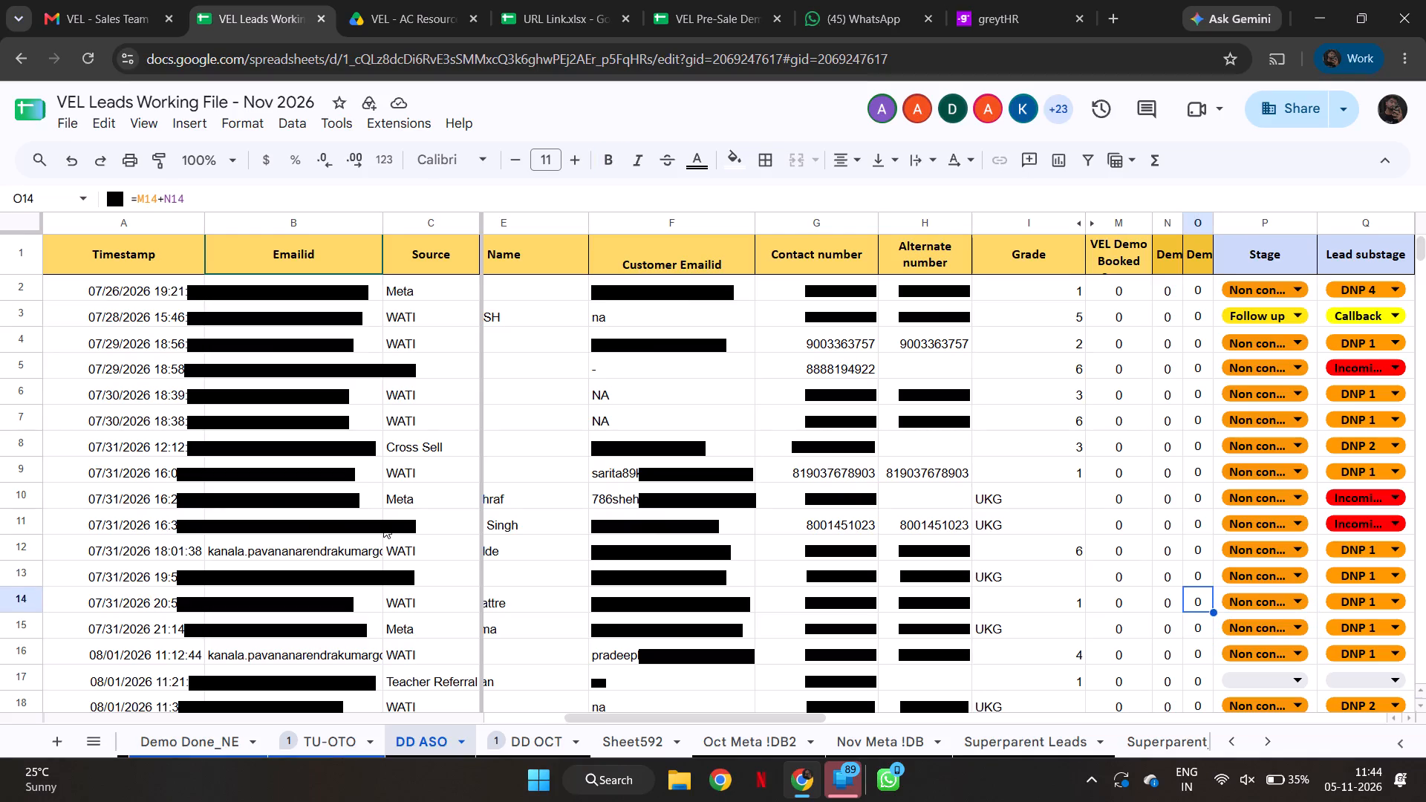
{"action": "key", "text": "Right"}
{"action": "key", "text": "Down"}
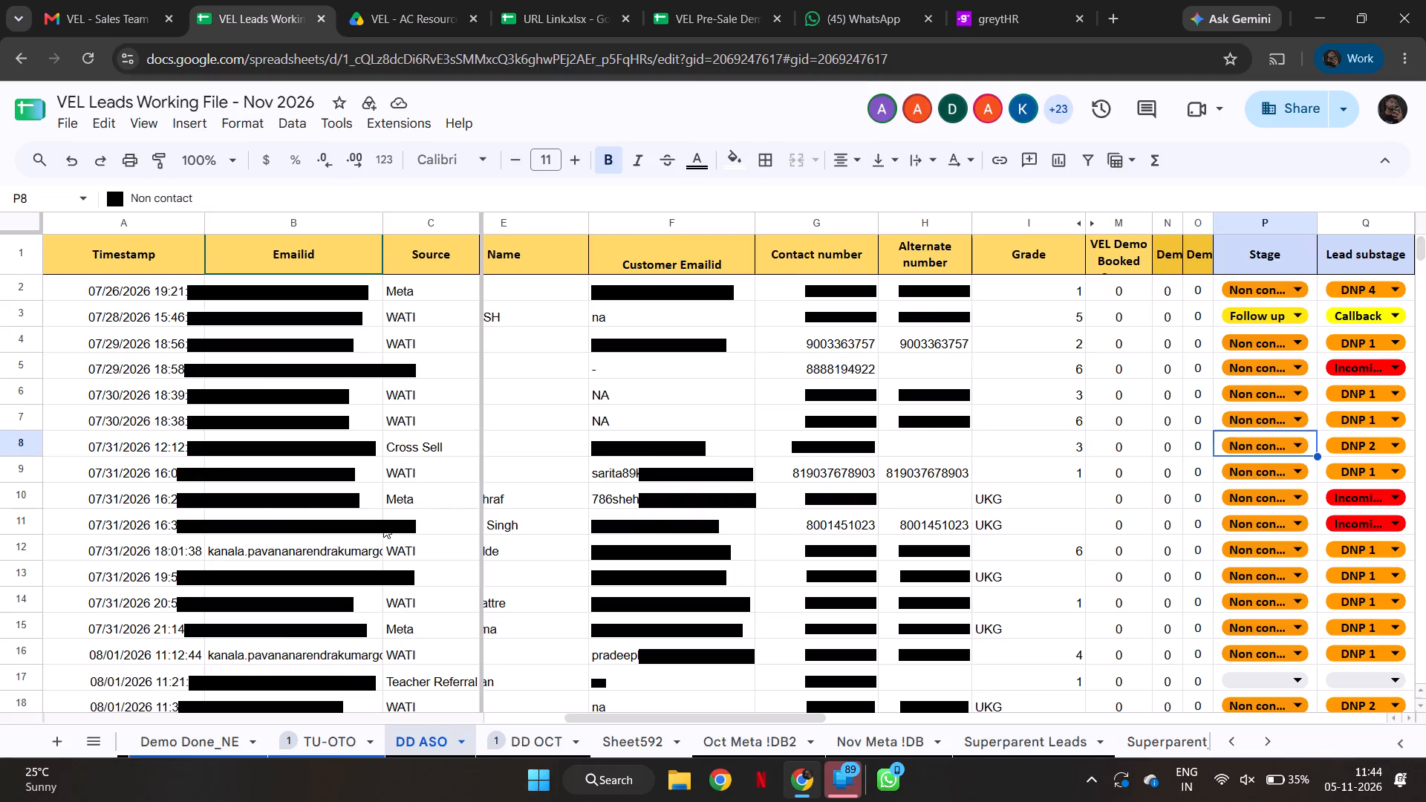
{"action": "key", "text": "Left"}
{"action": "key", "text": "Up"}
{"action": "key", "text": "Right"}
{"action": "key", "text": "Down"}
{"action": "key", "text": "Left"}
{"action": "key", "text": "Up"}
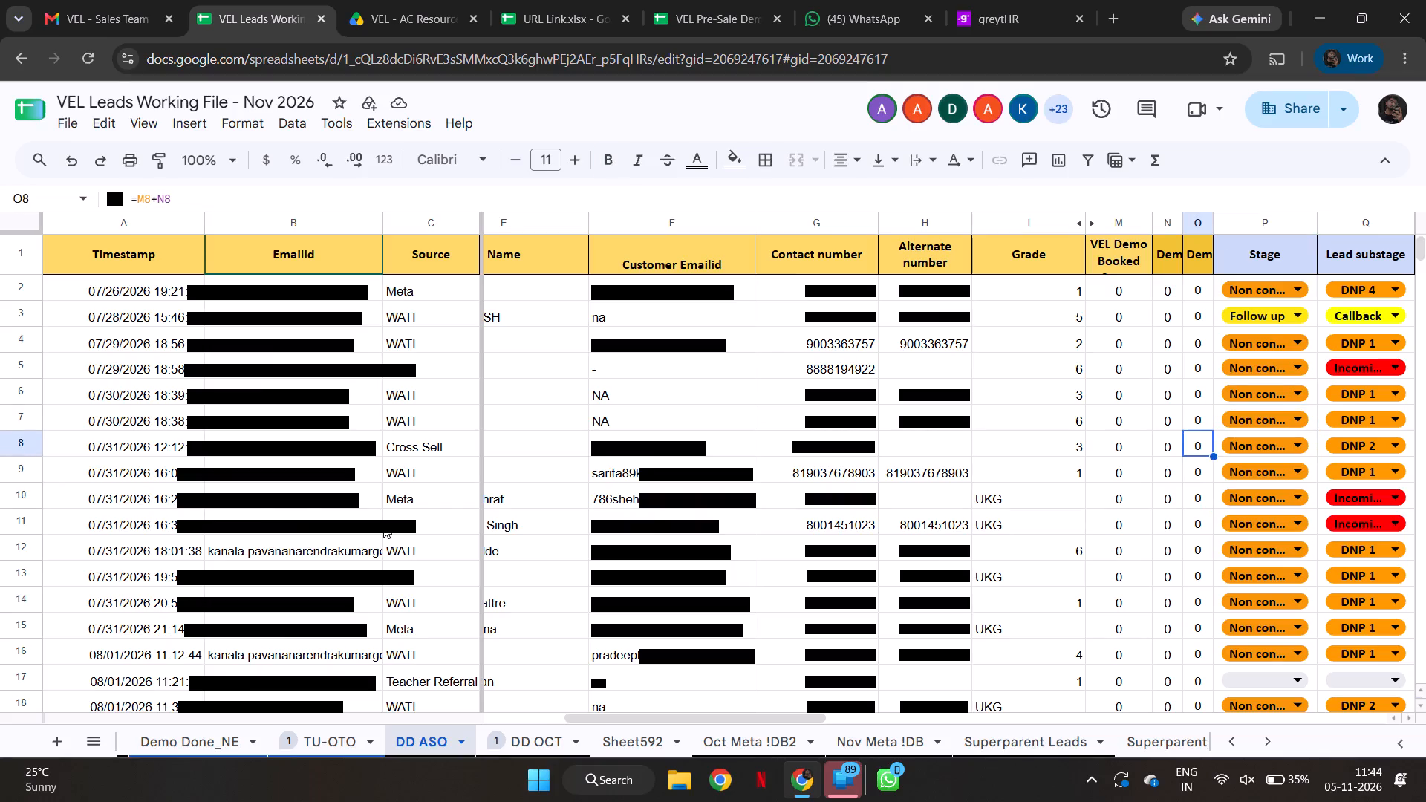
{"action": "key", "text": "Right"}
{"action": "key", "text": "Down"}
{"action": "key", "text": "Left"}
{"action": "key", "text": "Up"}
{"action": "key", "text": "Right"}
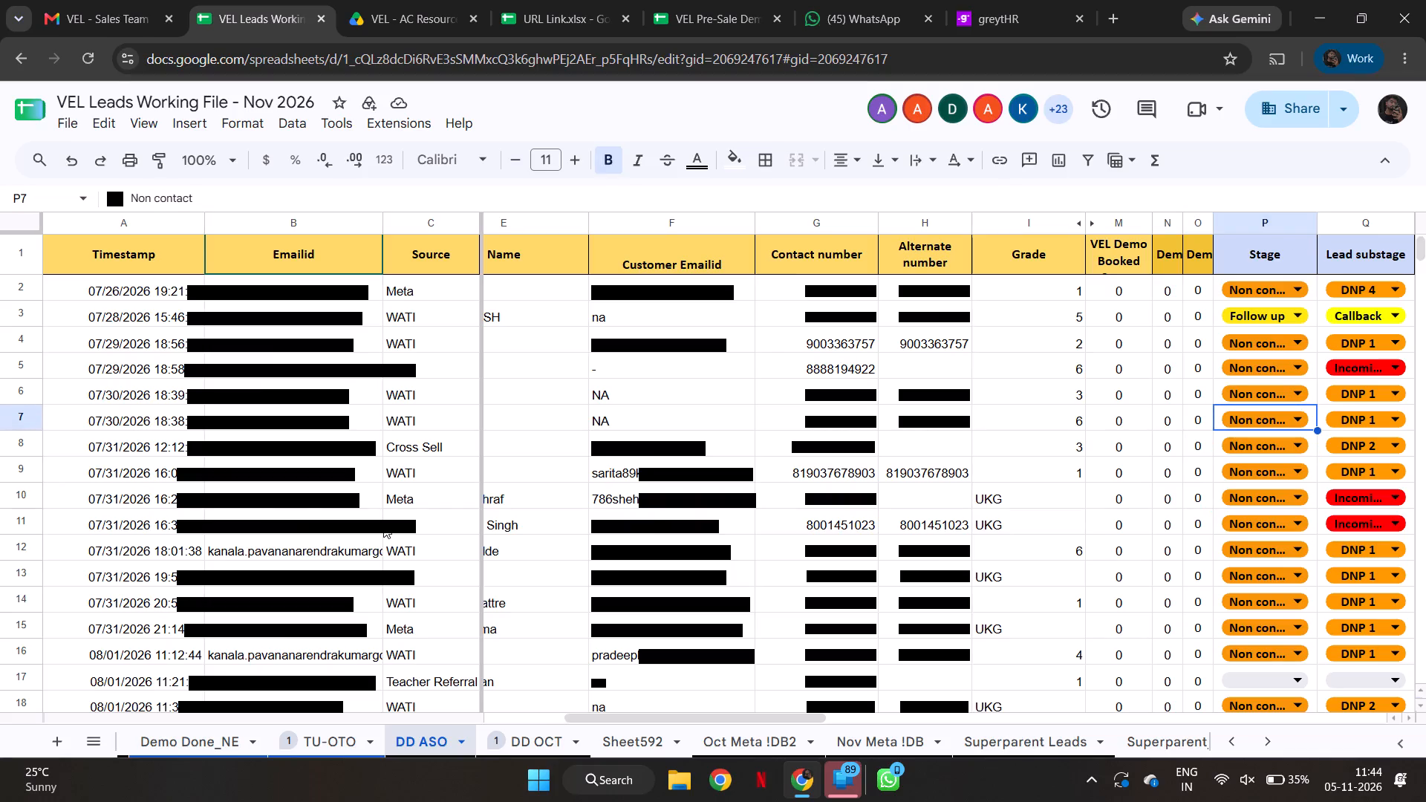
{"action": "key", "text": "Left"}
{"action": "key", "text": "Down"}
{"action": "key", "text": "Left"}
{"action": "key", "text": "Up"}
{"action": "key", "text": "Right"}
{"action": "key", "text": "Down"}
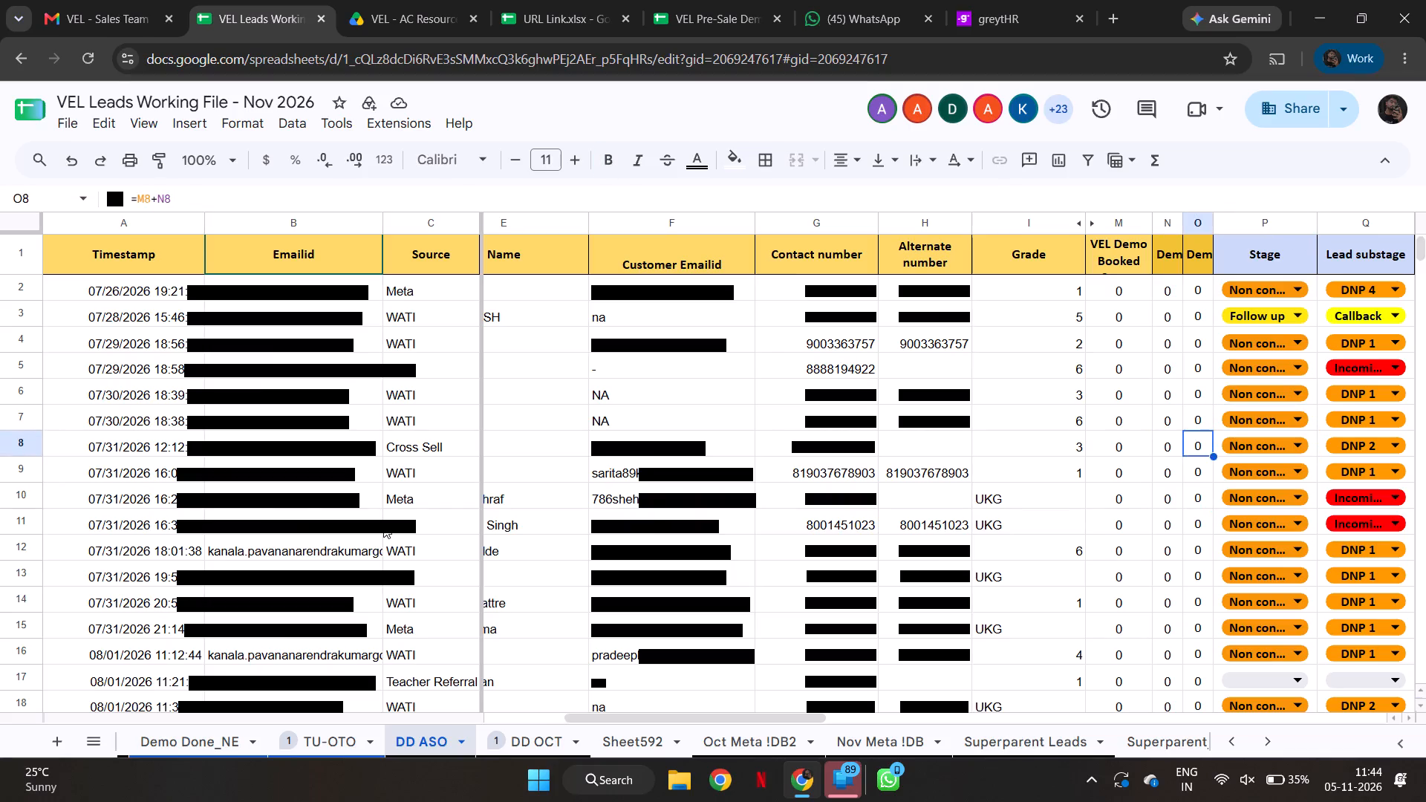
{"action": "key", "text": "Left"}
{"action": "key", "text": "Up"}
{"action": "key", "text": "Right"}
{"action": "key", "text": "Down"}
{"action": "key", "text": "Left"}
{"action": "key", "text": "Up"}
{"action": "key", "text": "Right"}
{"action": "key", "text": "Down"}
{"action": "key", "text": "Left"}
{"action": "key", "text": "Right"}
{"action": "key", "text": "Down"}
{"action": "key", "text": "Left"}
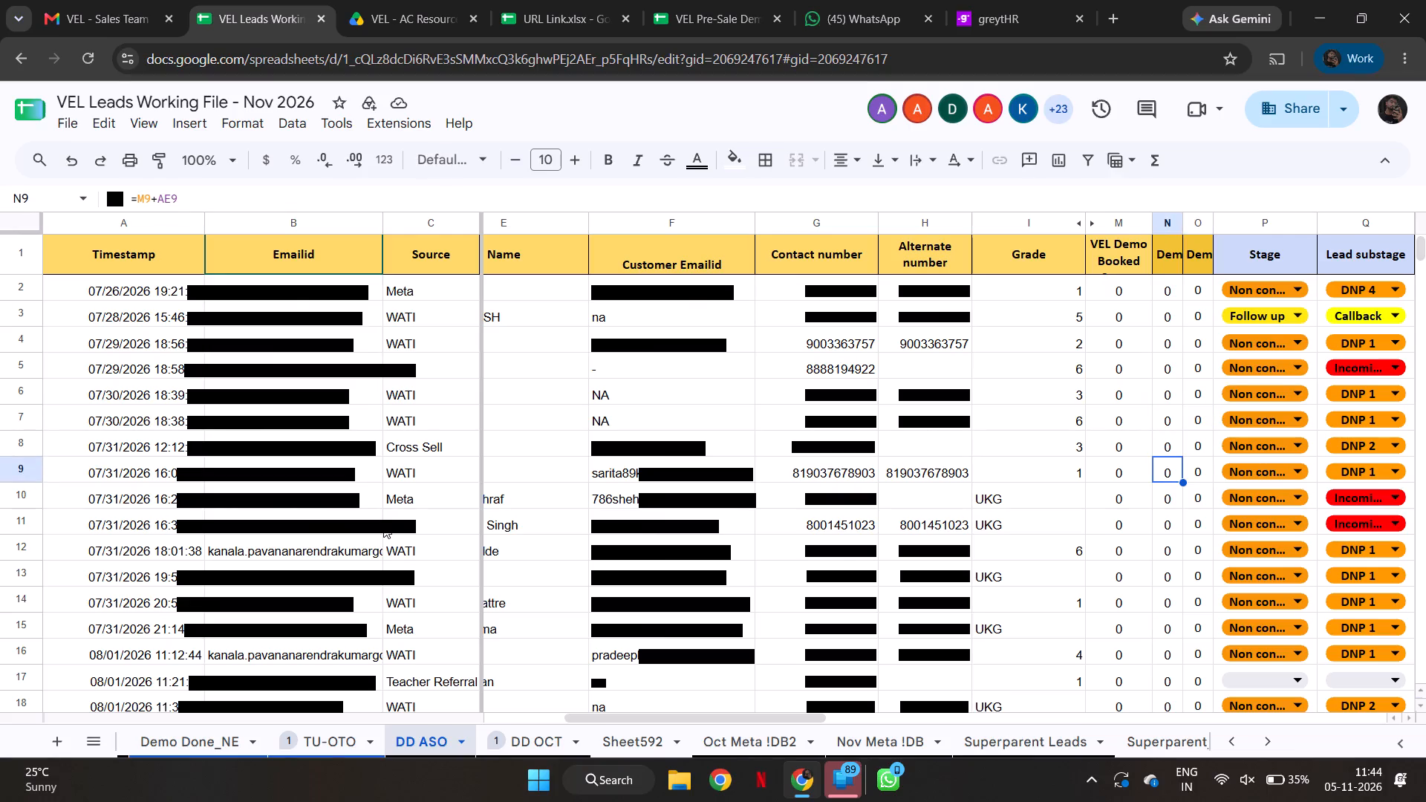
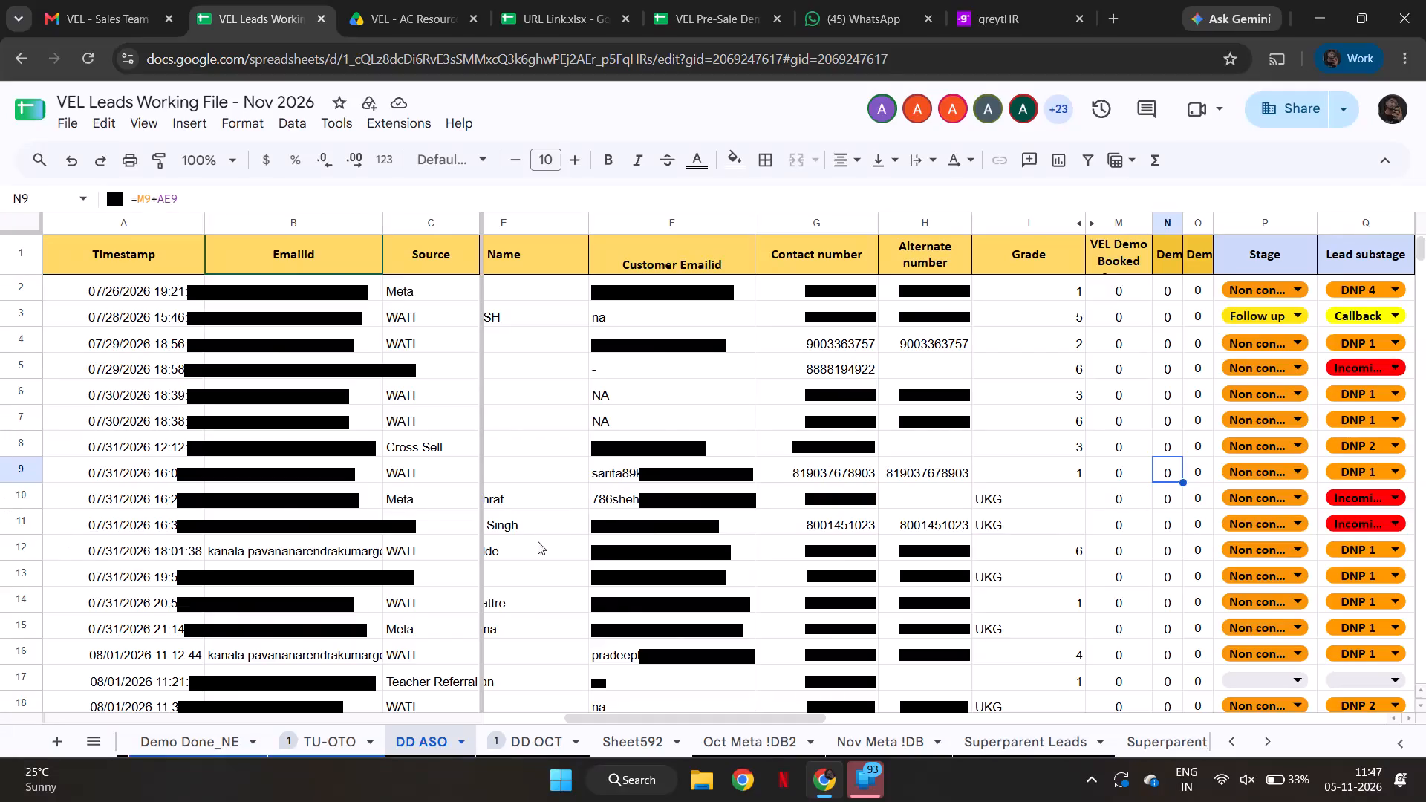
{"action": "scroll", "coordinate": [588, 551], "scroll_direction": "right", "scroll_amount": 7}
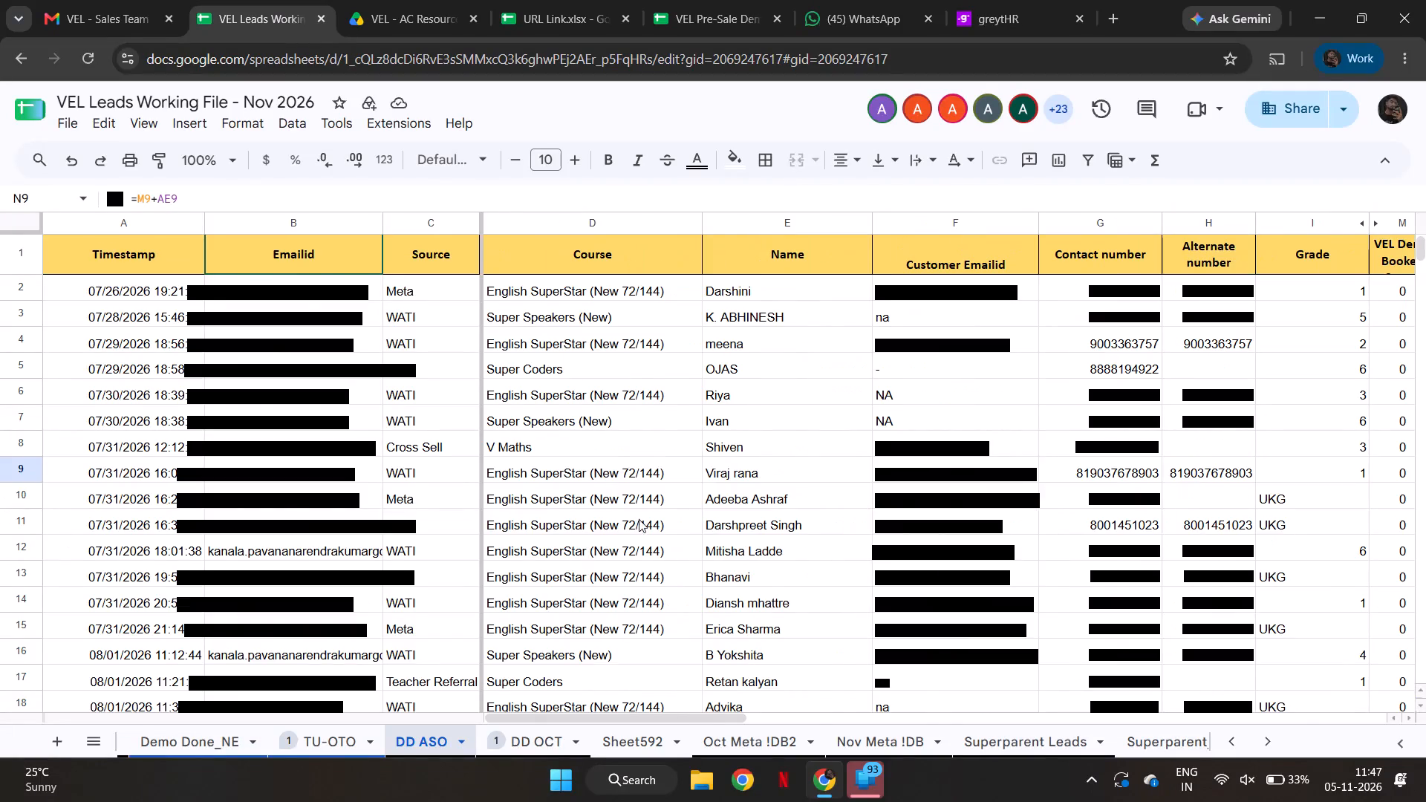
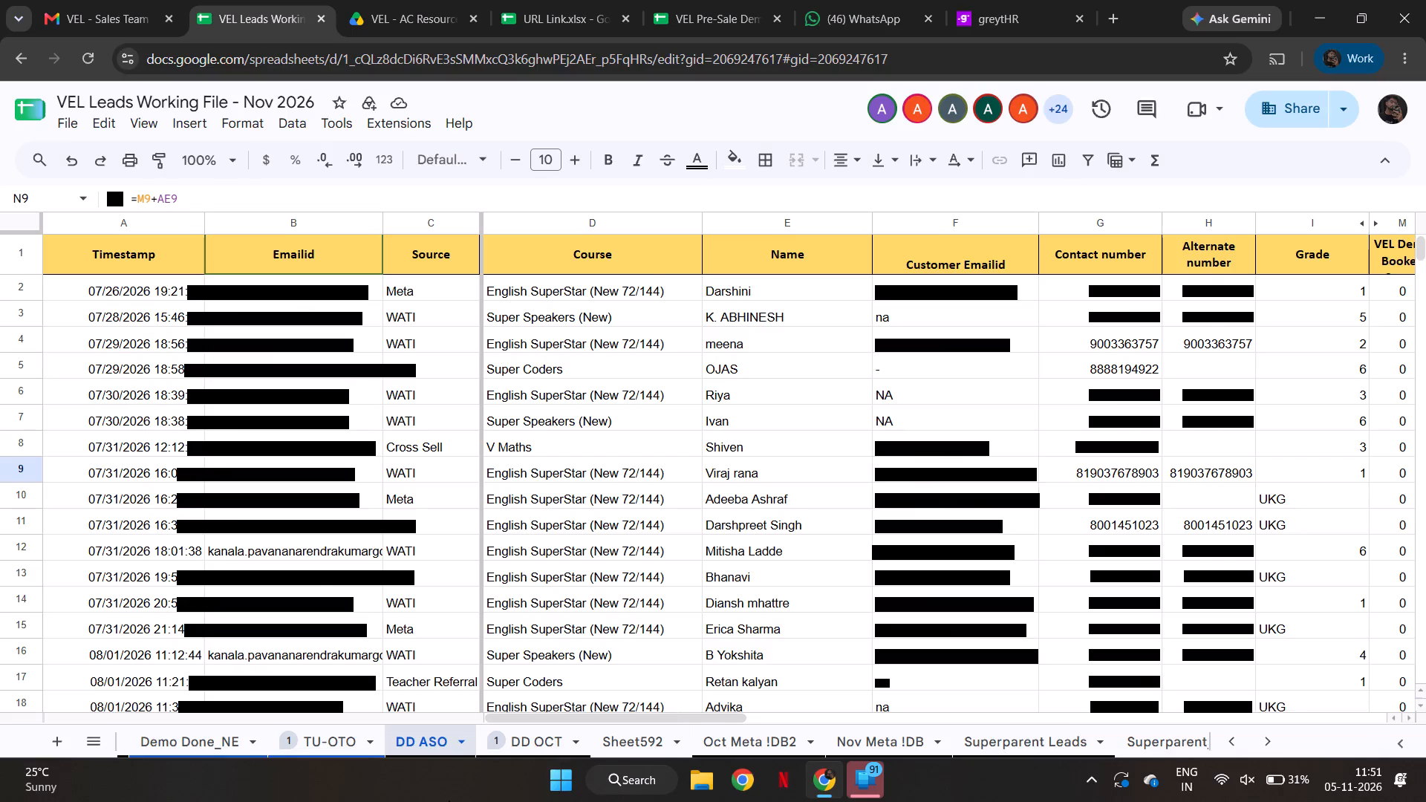
Open the Weblanding sheet of the leads file and create a temporary filter view on its data.
{"action": "scroll", "coordinate": [383, 761], "scroll_direction": "right", "scroll_amount": 5}
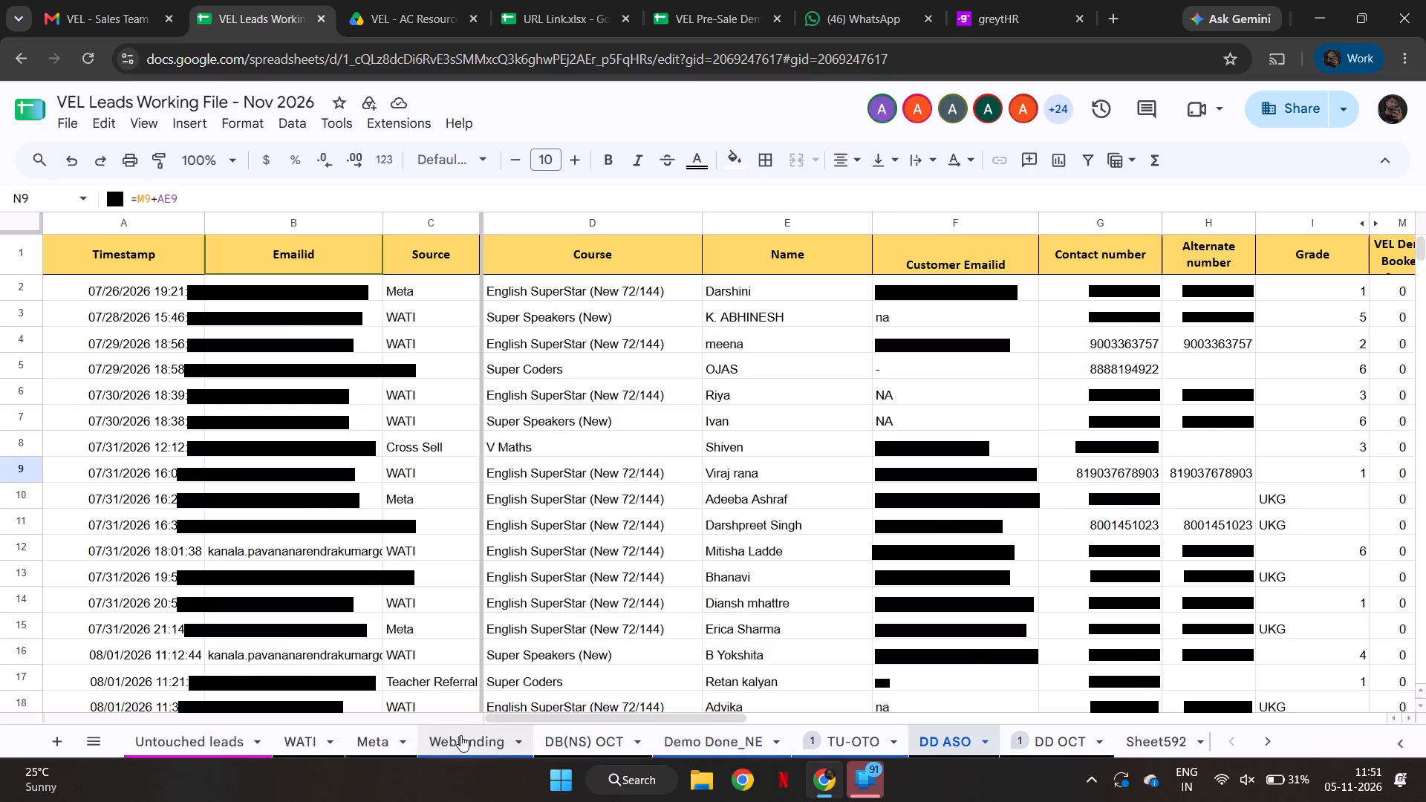
{"action": "left_click", "coordinate": [464, 734]}
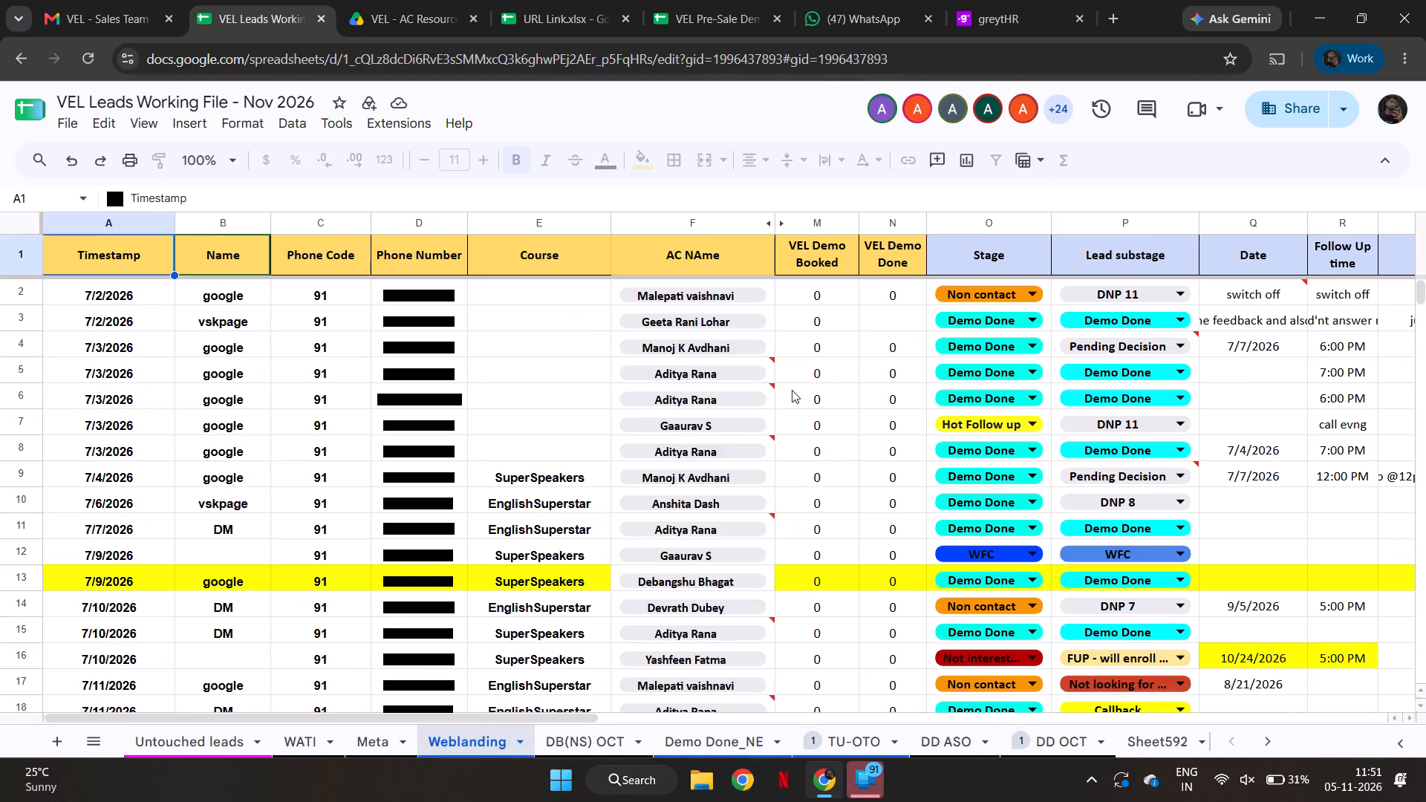
{"action": "left_click", "coordinate": [1038, 154]}
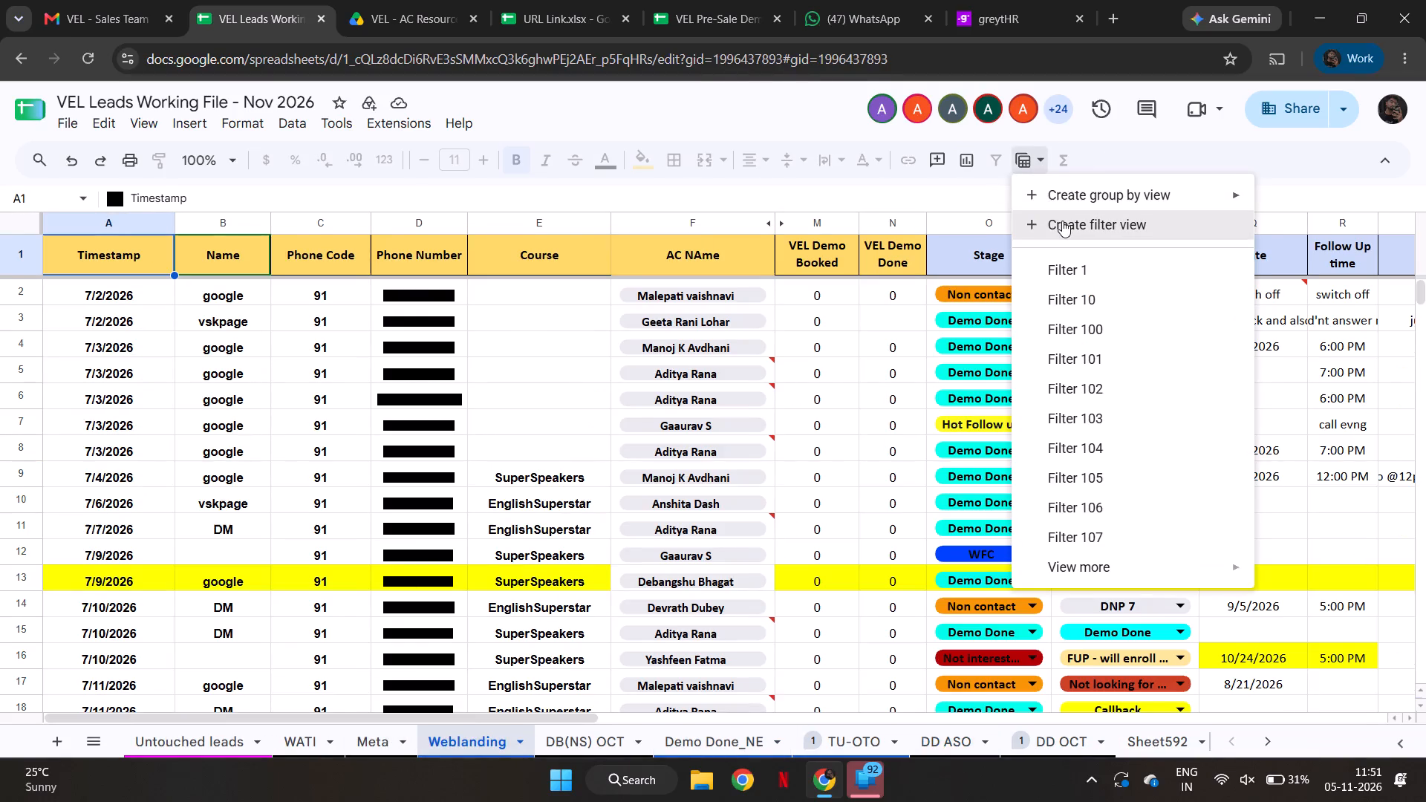
{"action": "left_click", "coordinate": [1062, 221]}
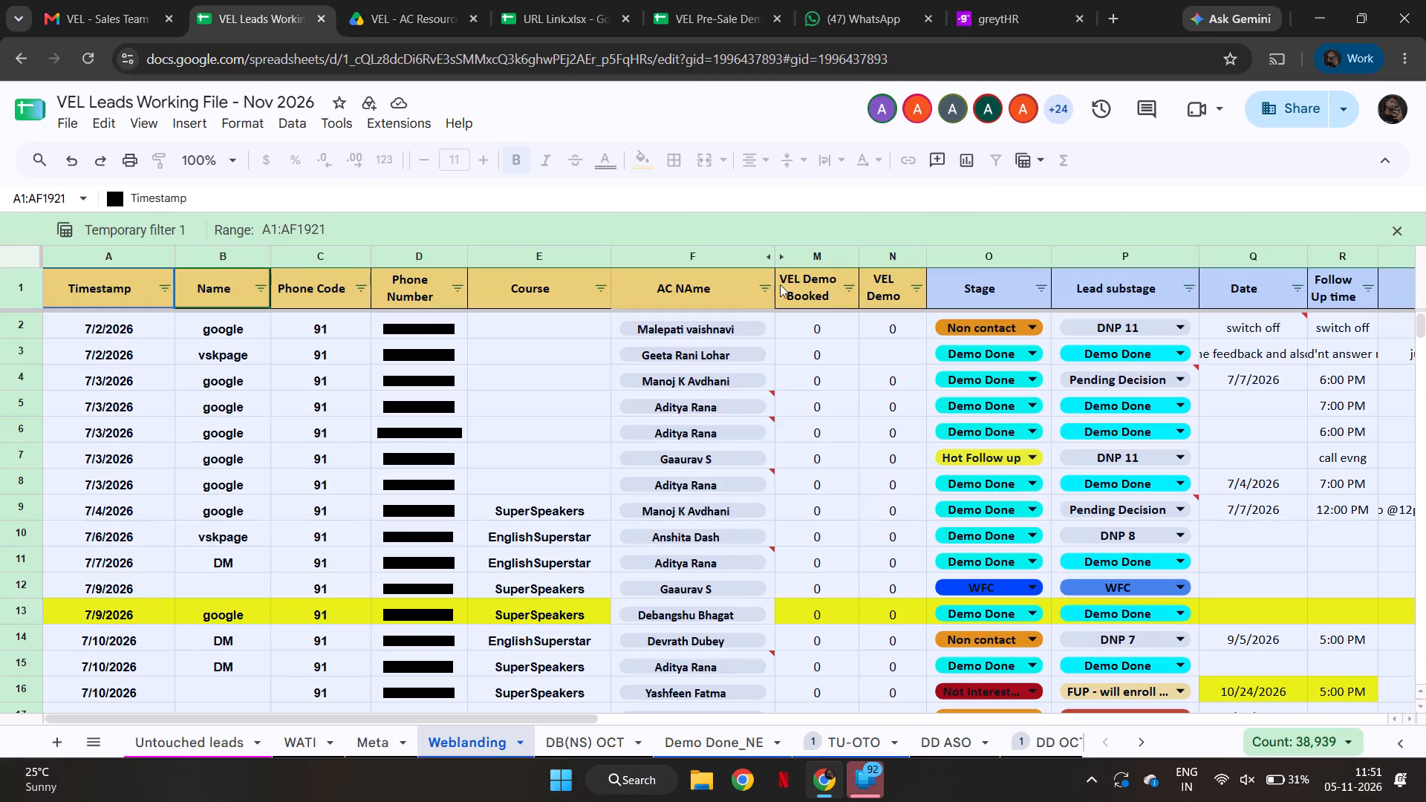
Filter the AC NAme column to show only Yashraj's leads and review their stages and lead substages.
{"action": "left_click", "coordinate": [768, 287]}
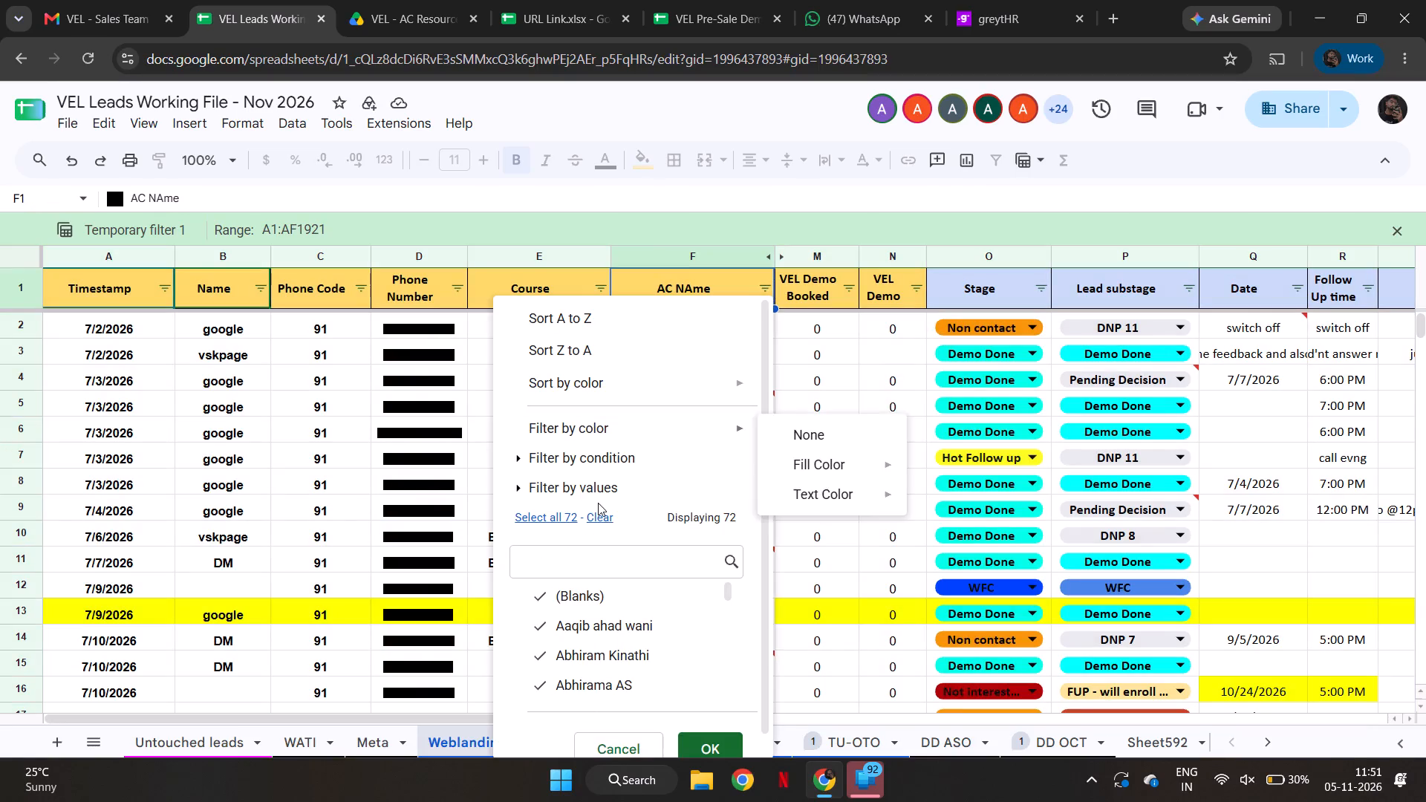
{"action": "left_click", "coordinate": [601, 513]}
{"action": "left_click", "coordinate": [569, 567]}
{"action": "key", "text": "y"}
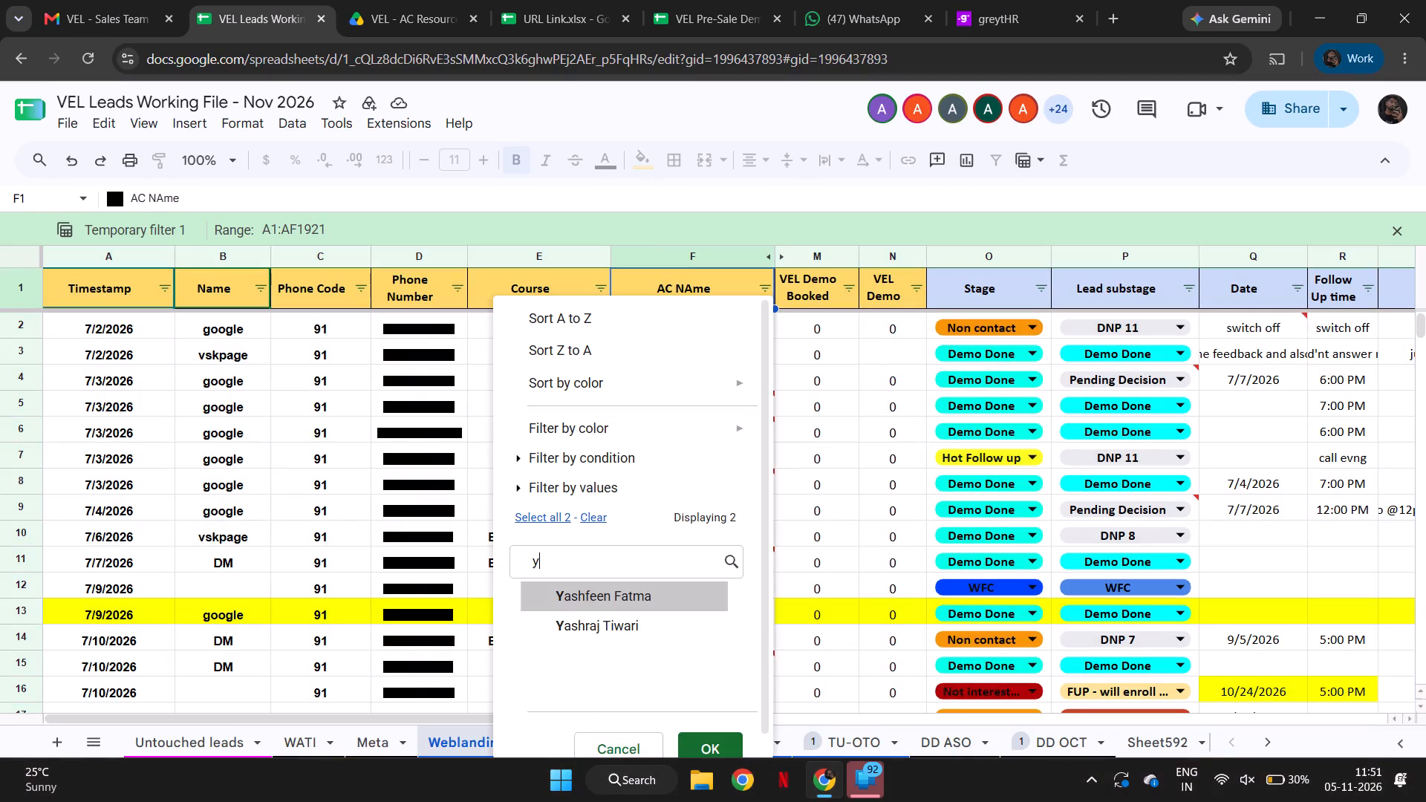
{"action": "left_click", "coordinate": [644, 639]}
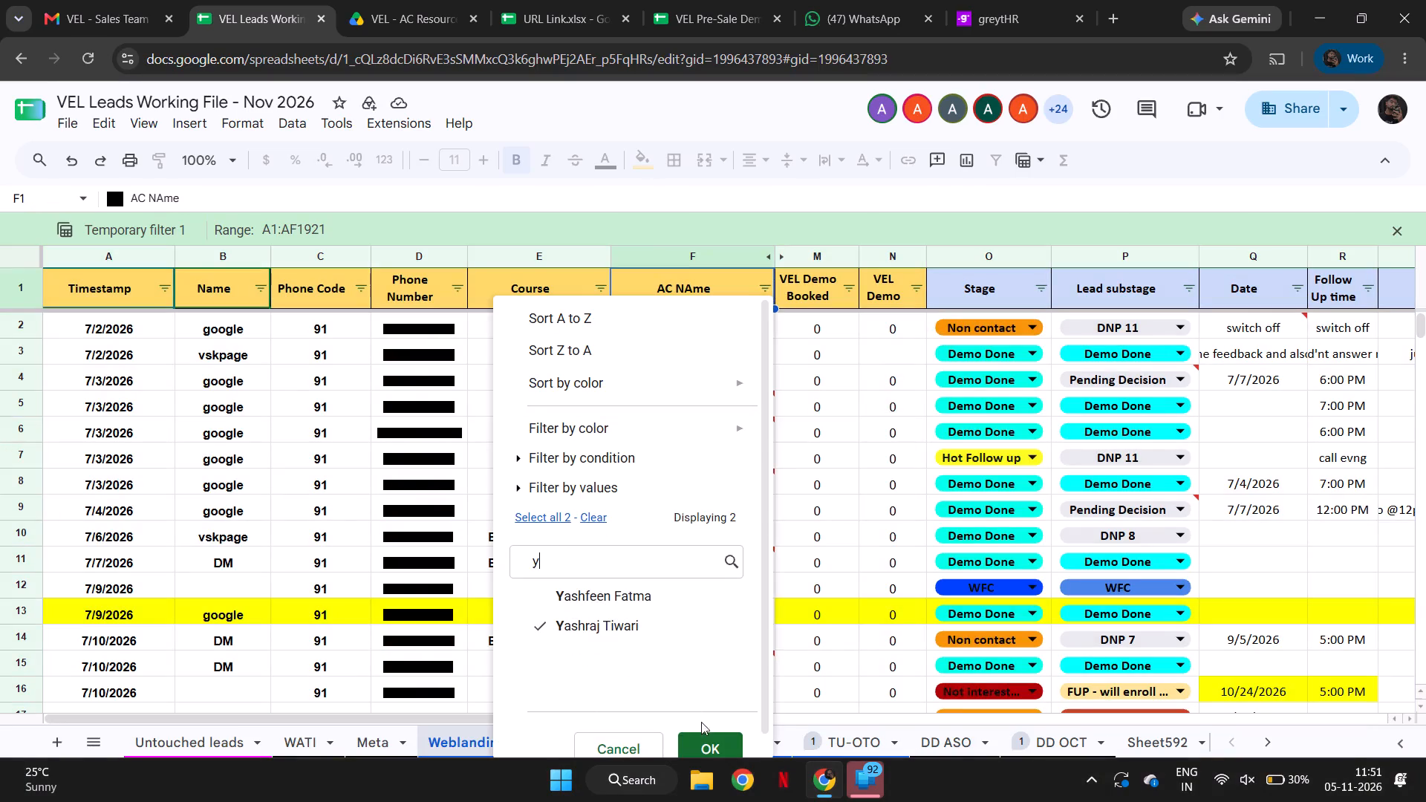
{"action": "left_click", "coordinate": [710, 746]}
{"action": "scroll", "coordinate": [706, 573], "scroll_direction": "down", "scroll_amount": 3}
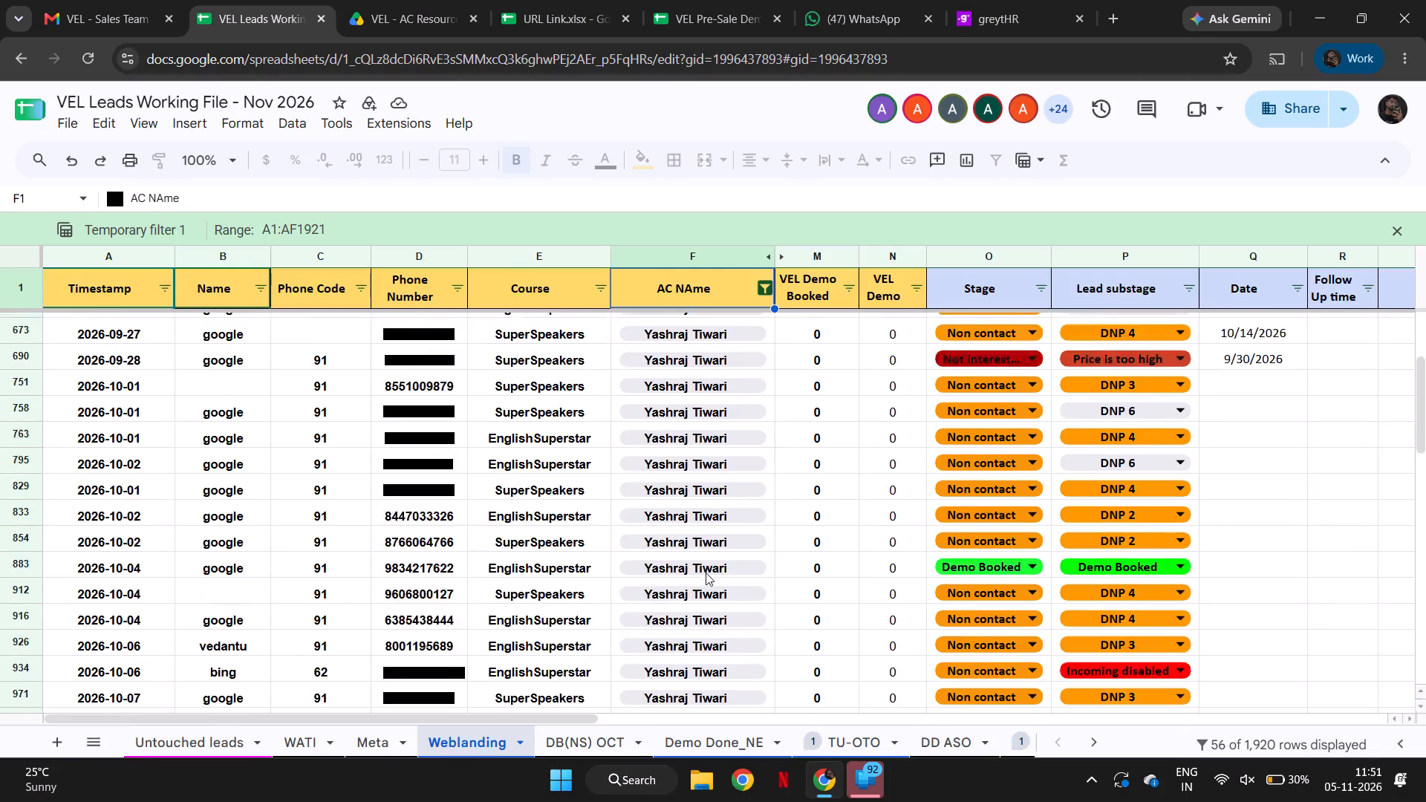
{"action": "scroll", "coordinate": [706, 573], "scroll_direction": "down", "scroll_amount": 8}
{"action": "scroll", "coordinate": [706, 573], "scroll_direction": "up", "scroll_amount": 12}
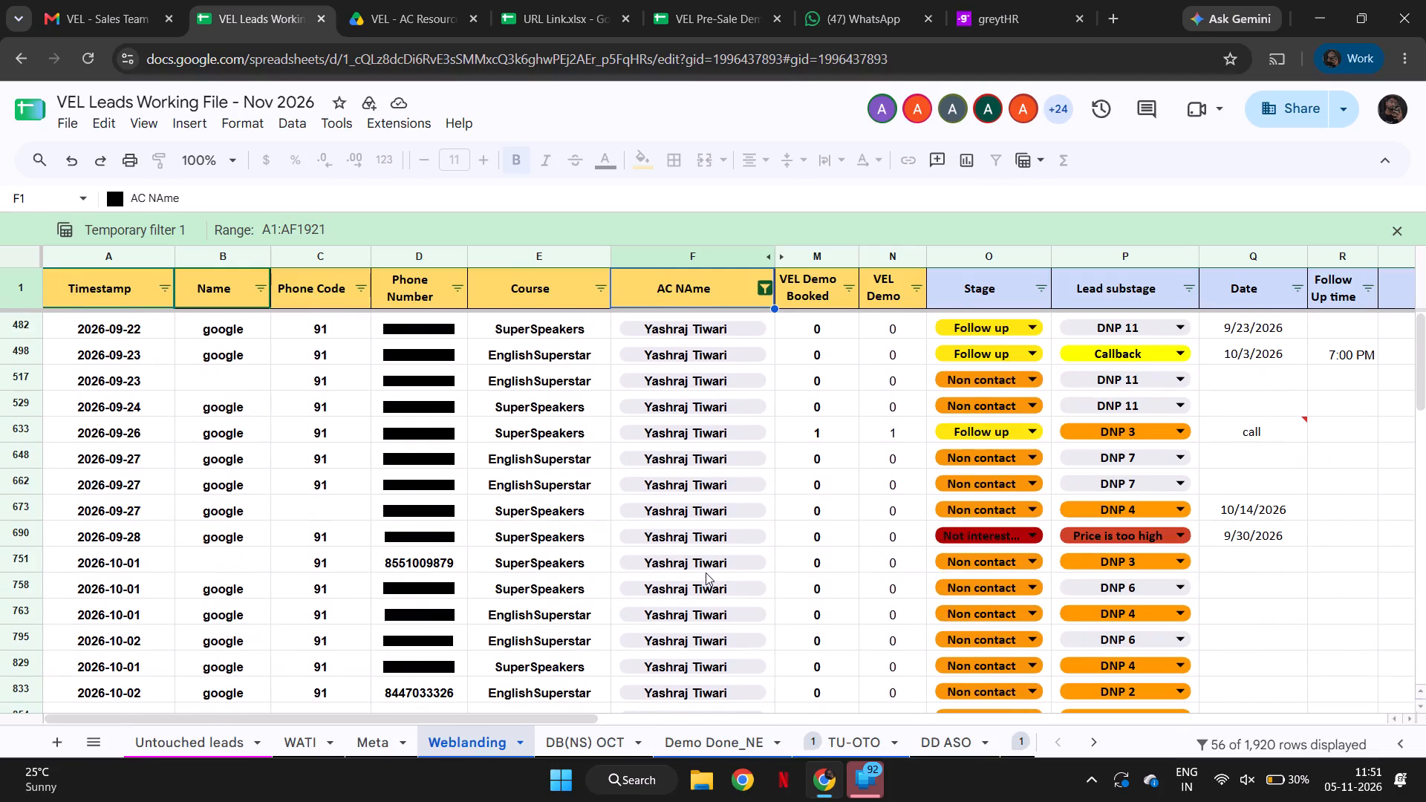
Reset the AC NAme filter on the Weblanding sheet so that all names are included.
{"action": "left_click", "coordinate": [768, 293]}
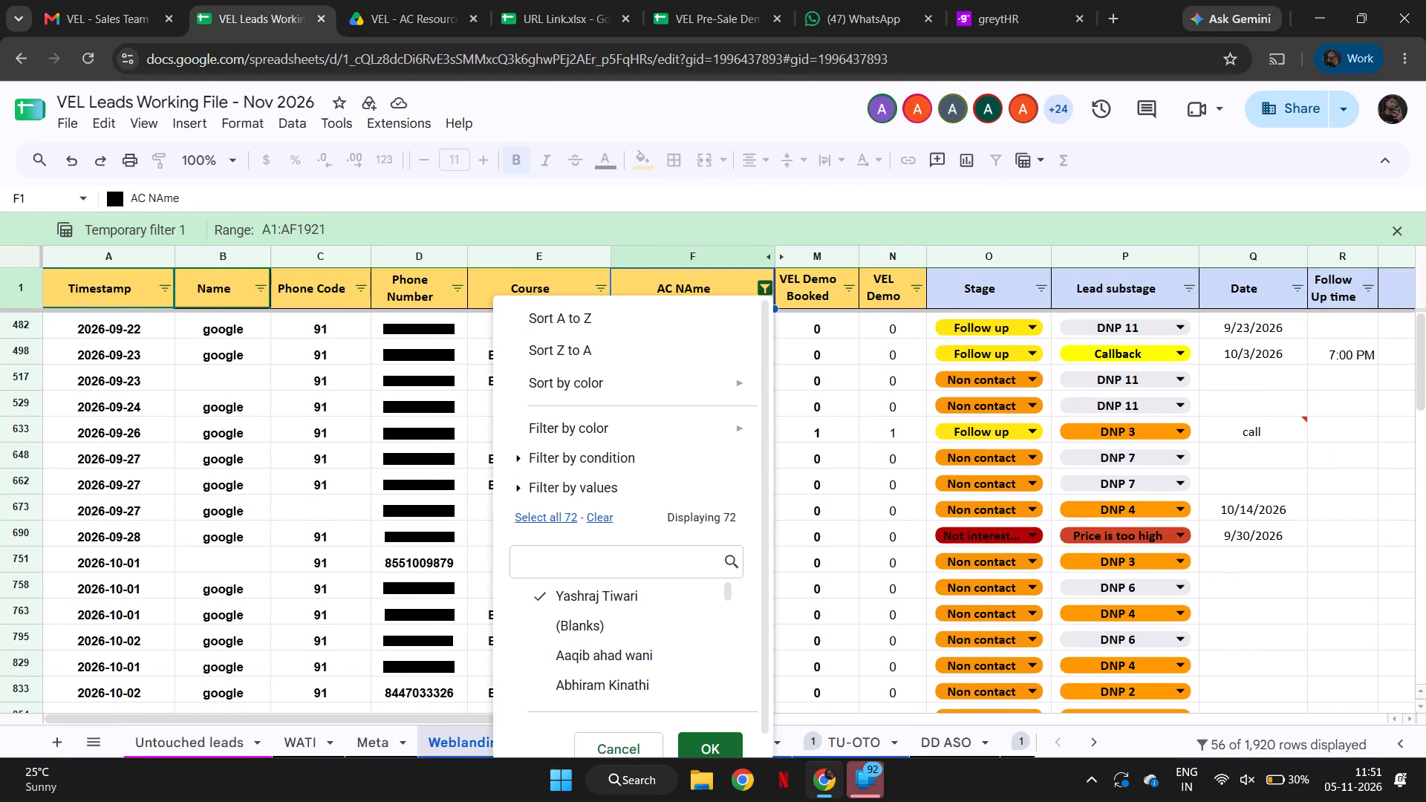
{"action": "left_click", "coordinate": [554, 515]}
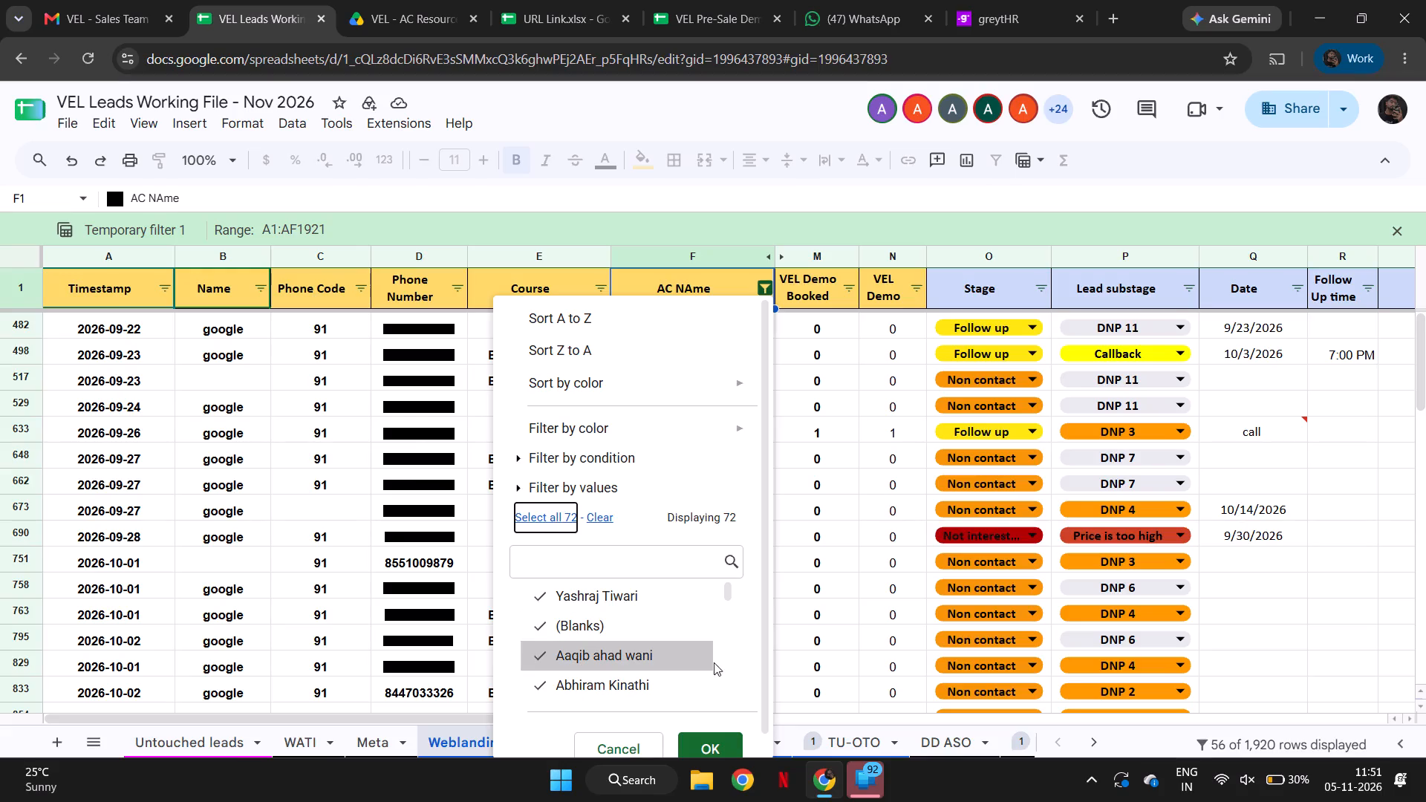
{"action": "left_click", "coordinate": [712, 735]}
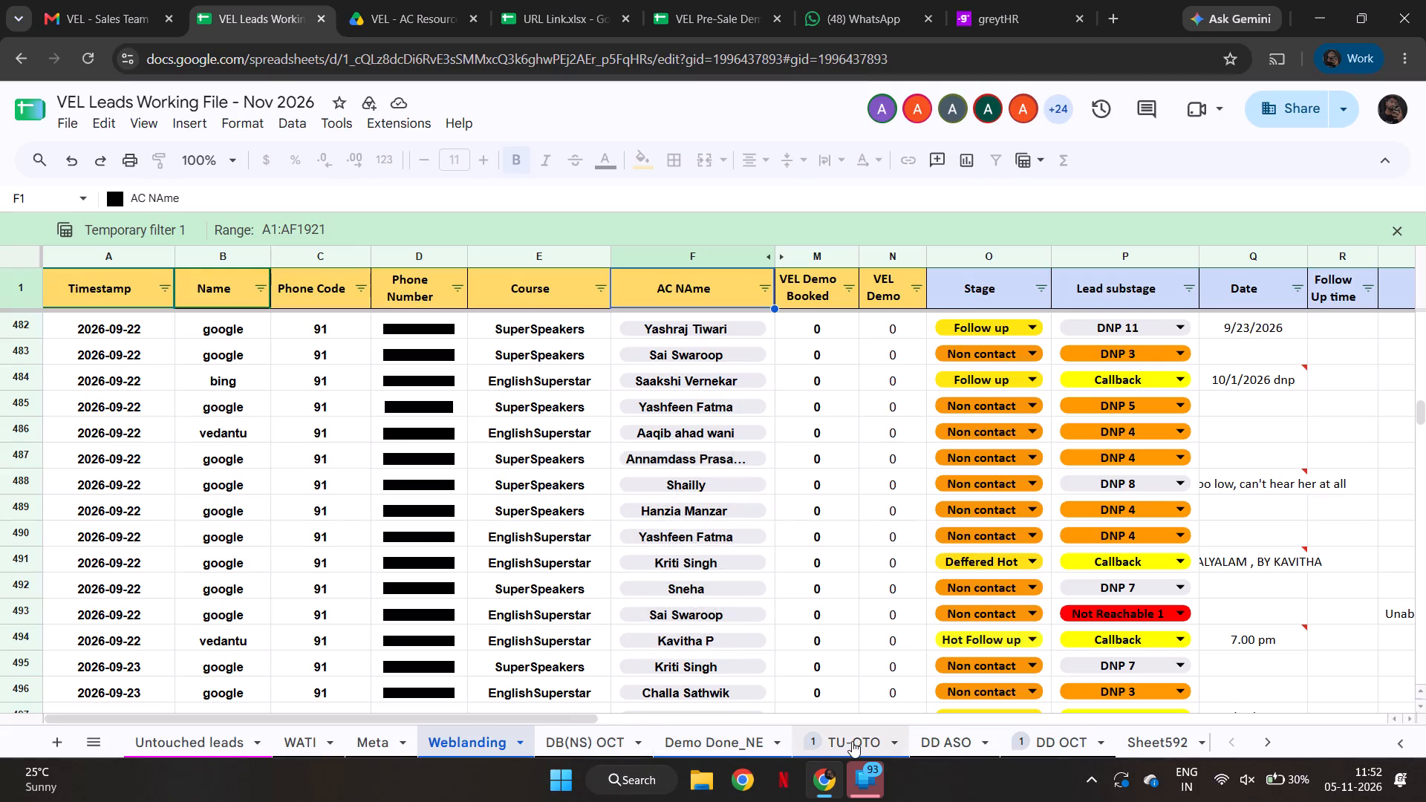
Find and open the Oct Meta !DB2 sheet in the leads working file.
{"action": "scroll", "coordinate": [852, 741], "scroll_direction": "right", "scroll_amount": 5}
{"action": "scroll", "coordinate": [802, 726], "scroll_direction": "left", "scroll_amount": 5}
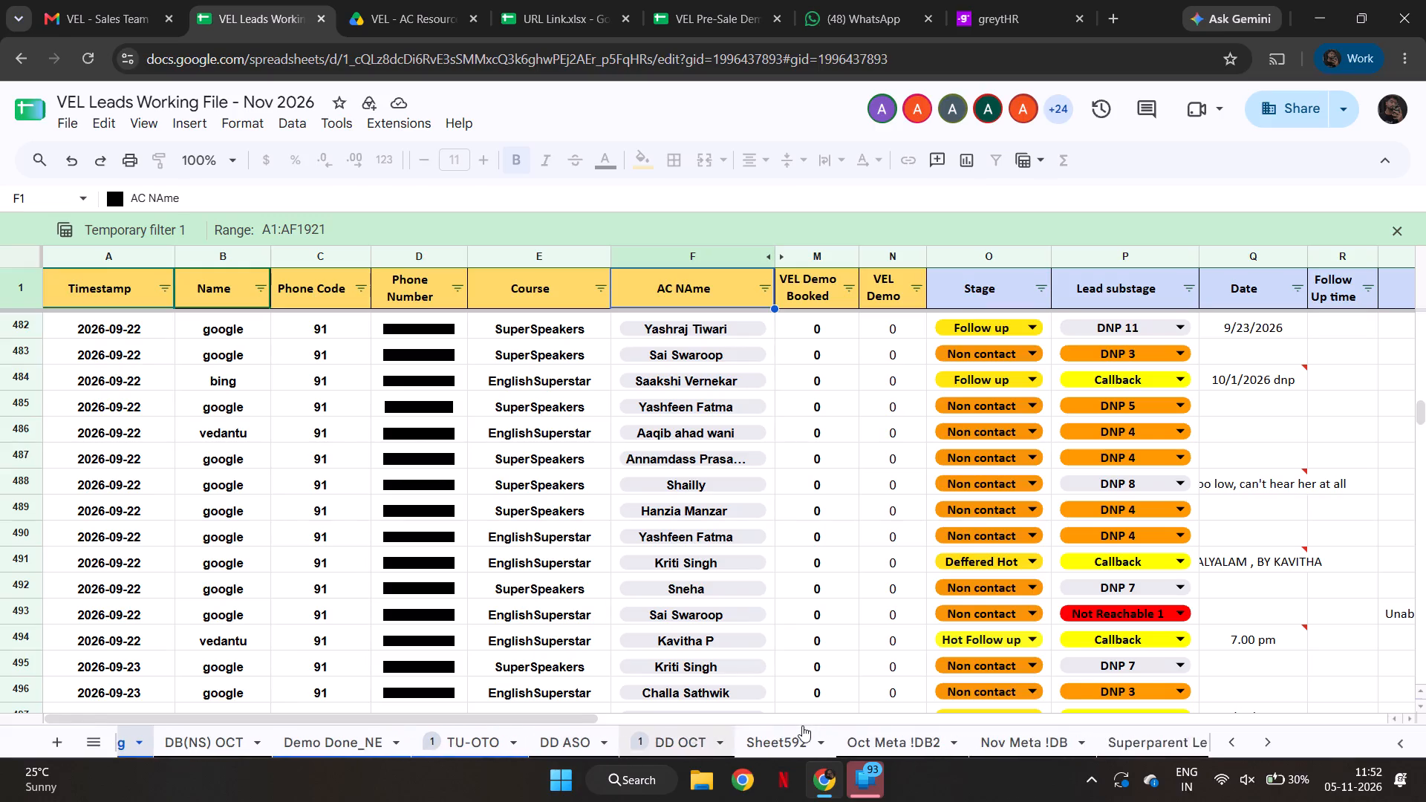
{"action": "scroll", "coordinate": [802, 726], "scroll_direction": "left", "scroll_amount": 7}
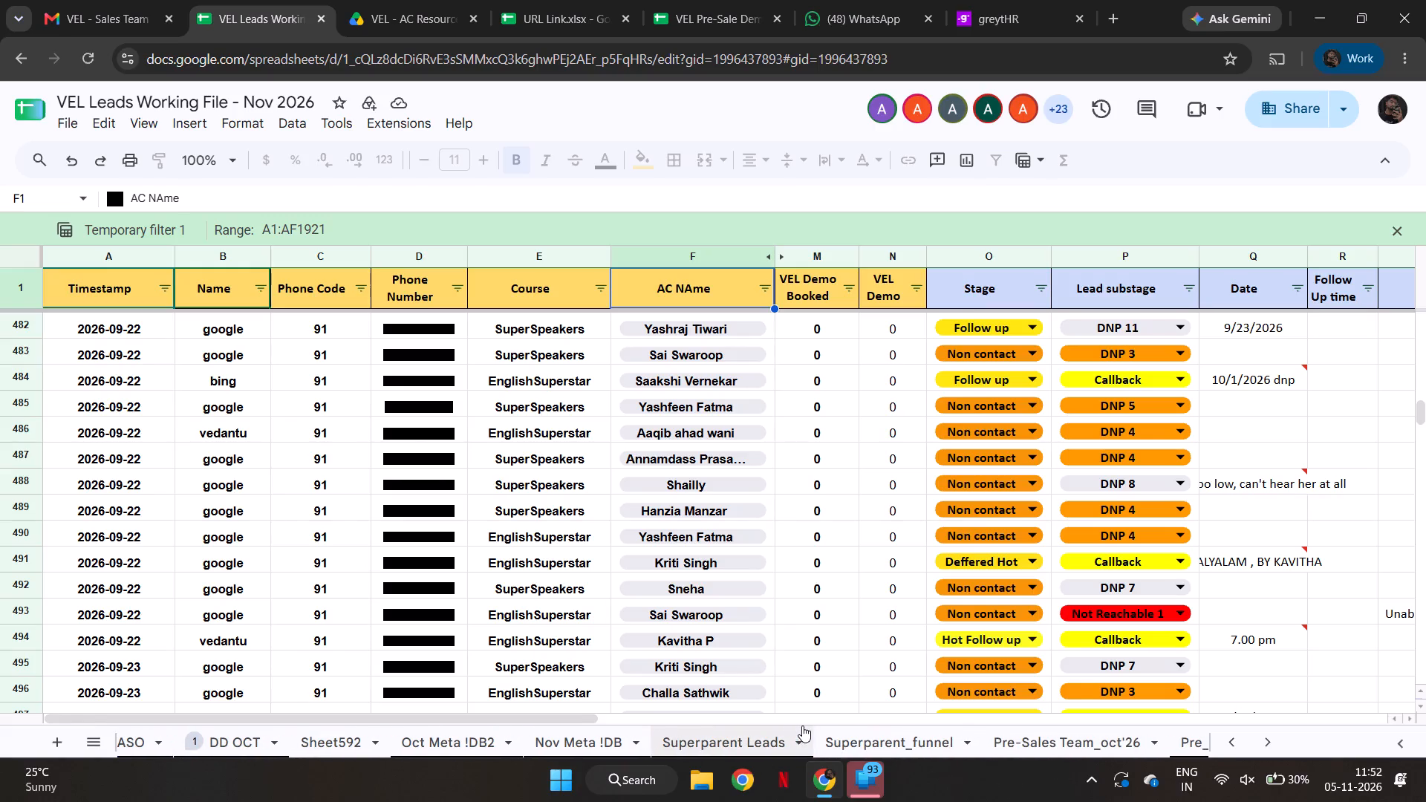
{"action": "scroll", "coordinate": [802, 726], "scroll_direction": "right", "scroll_amount": 1}
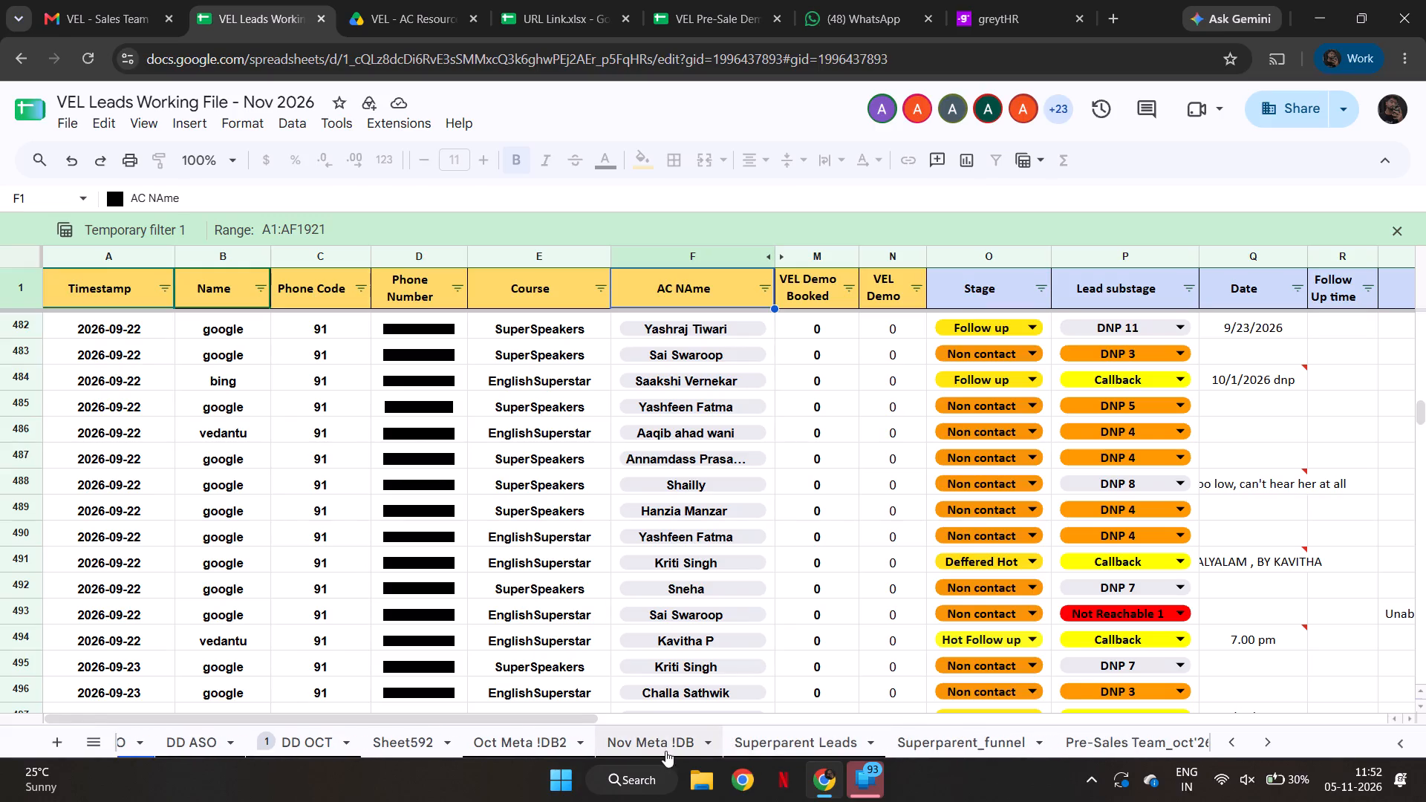
{"action": "left_click", "coordinate": [514, 743]}
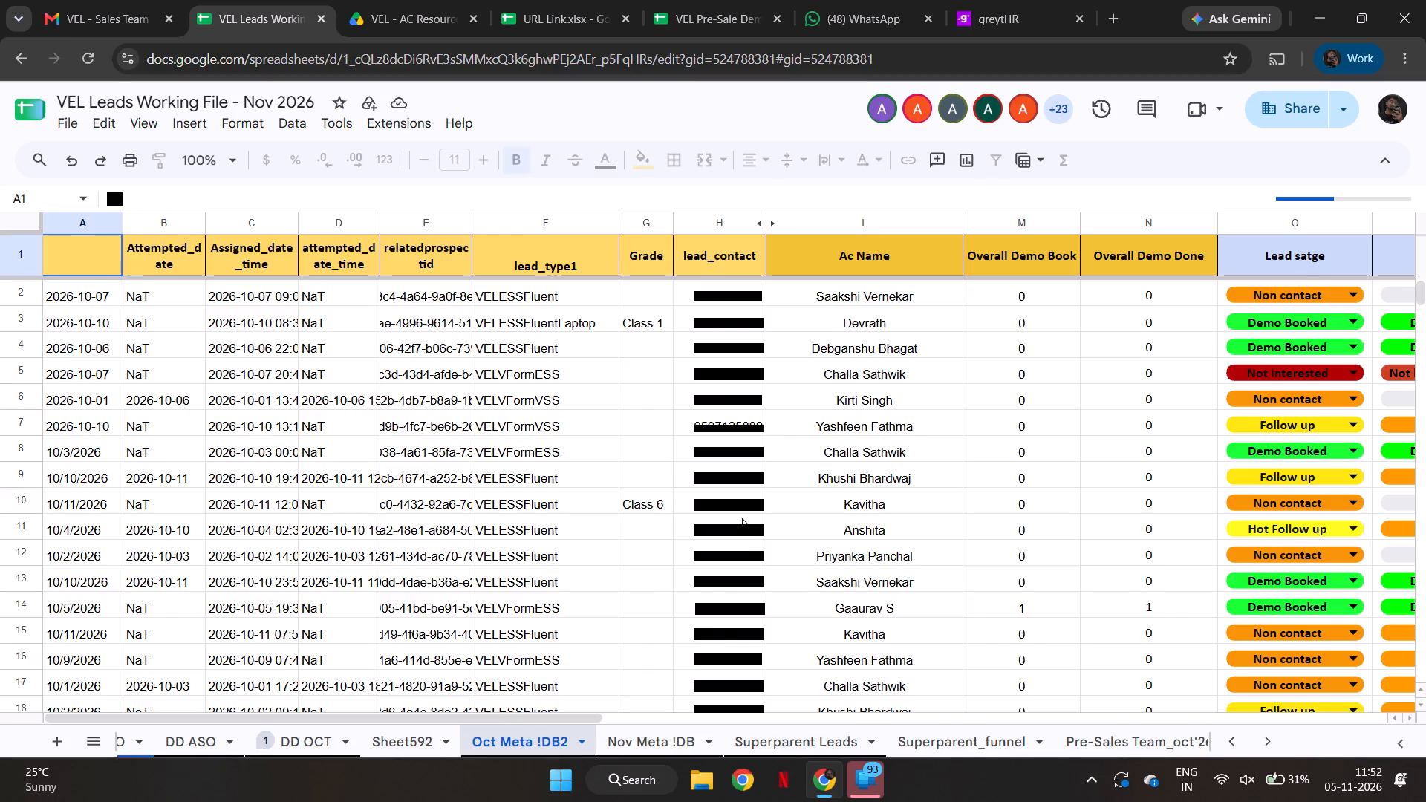
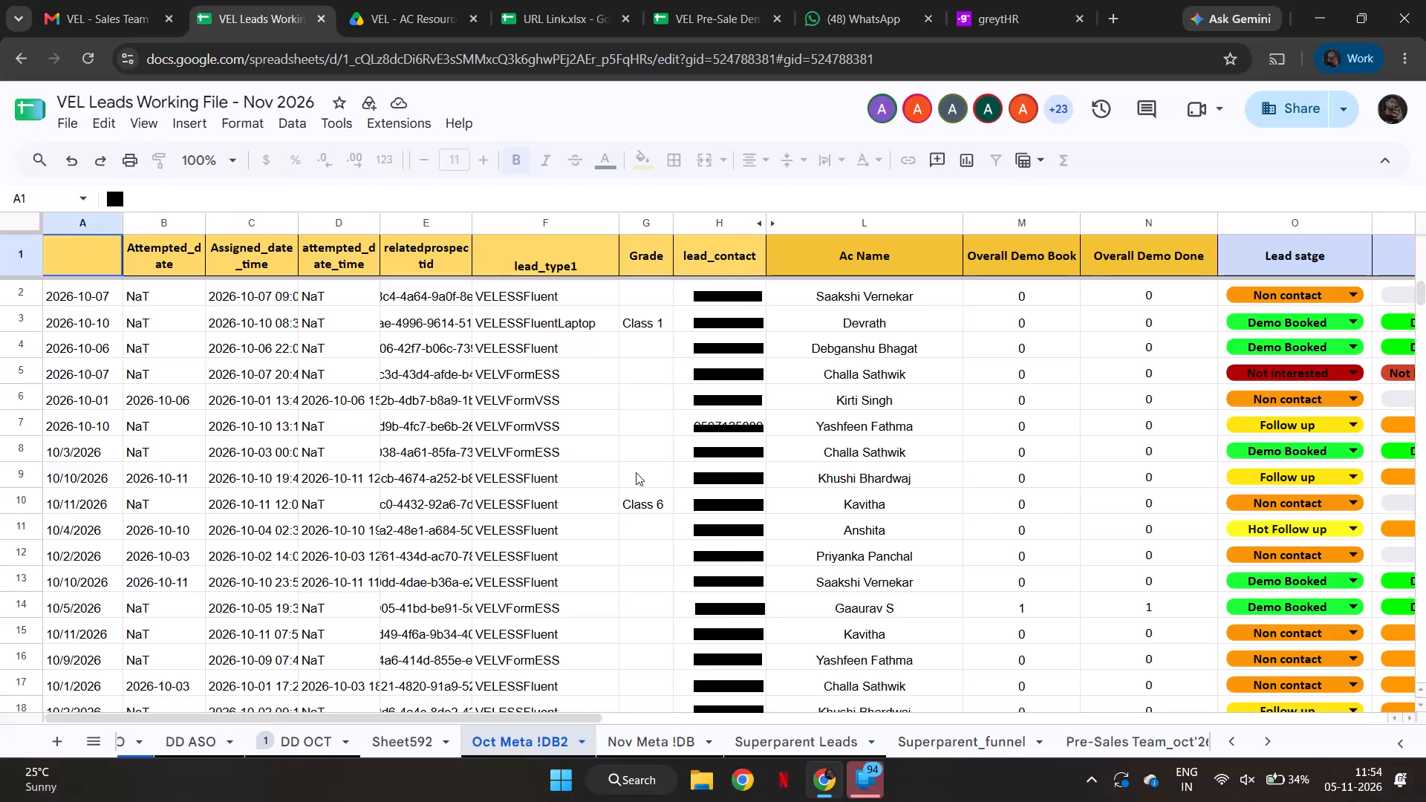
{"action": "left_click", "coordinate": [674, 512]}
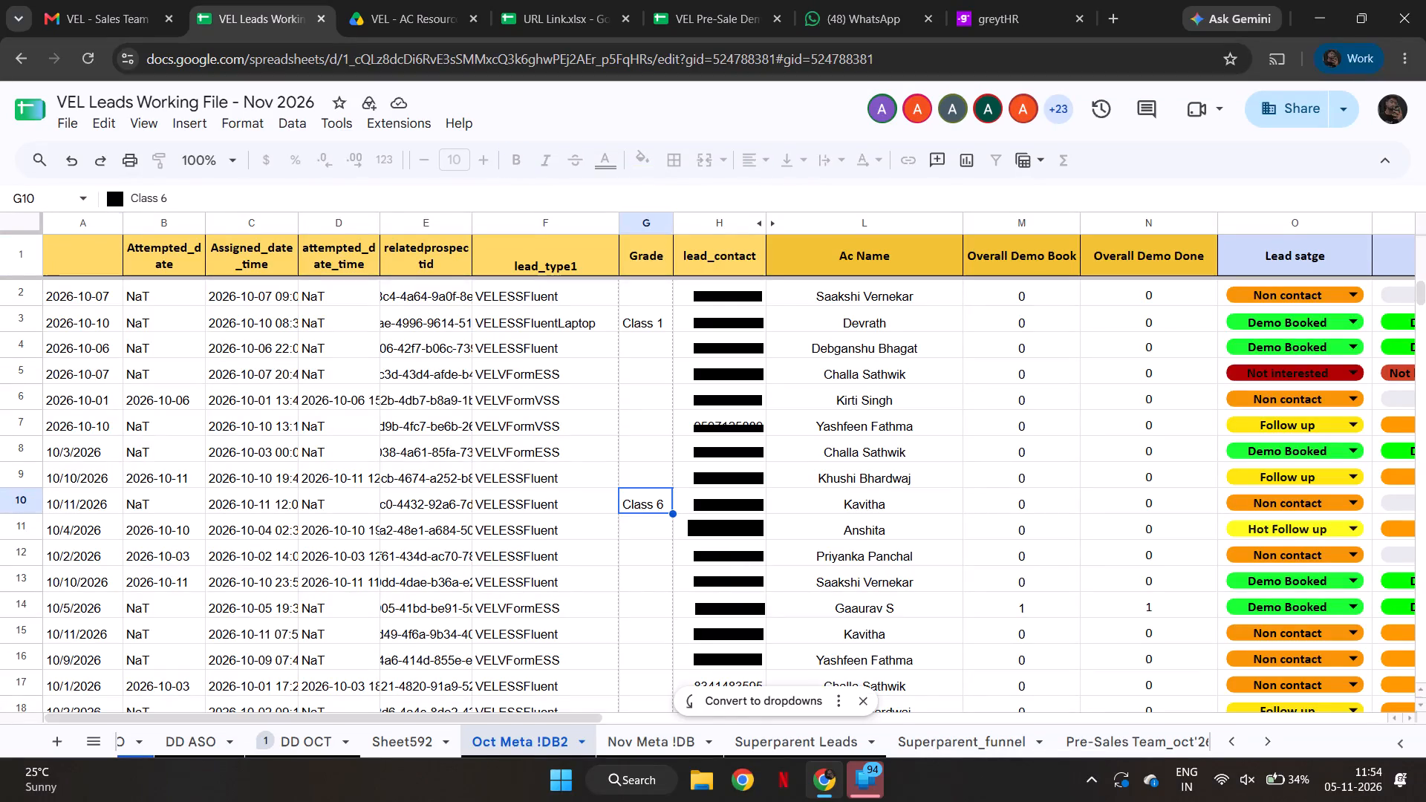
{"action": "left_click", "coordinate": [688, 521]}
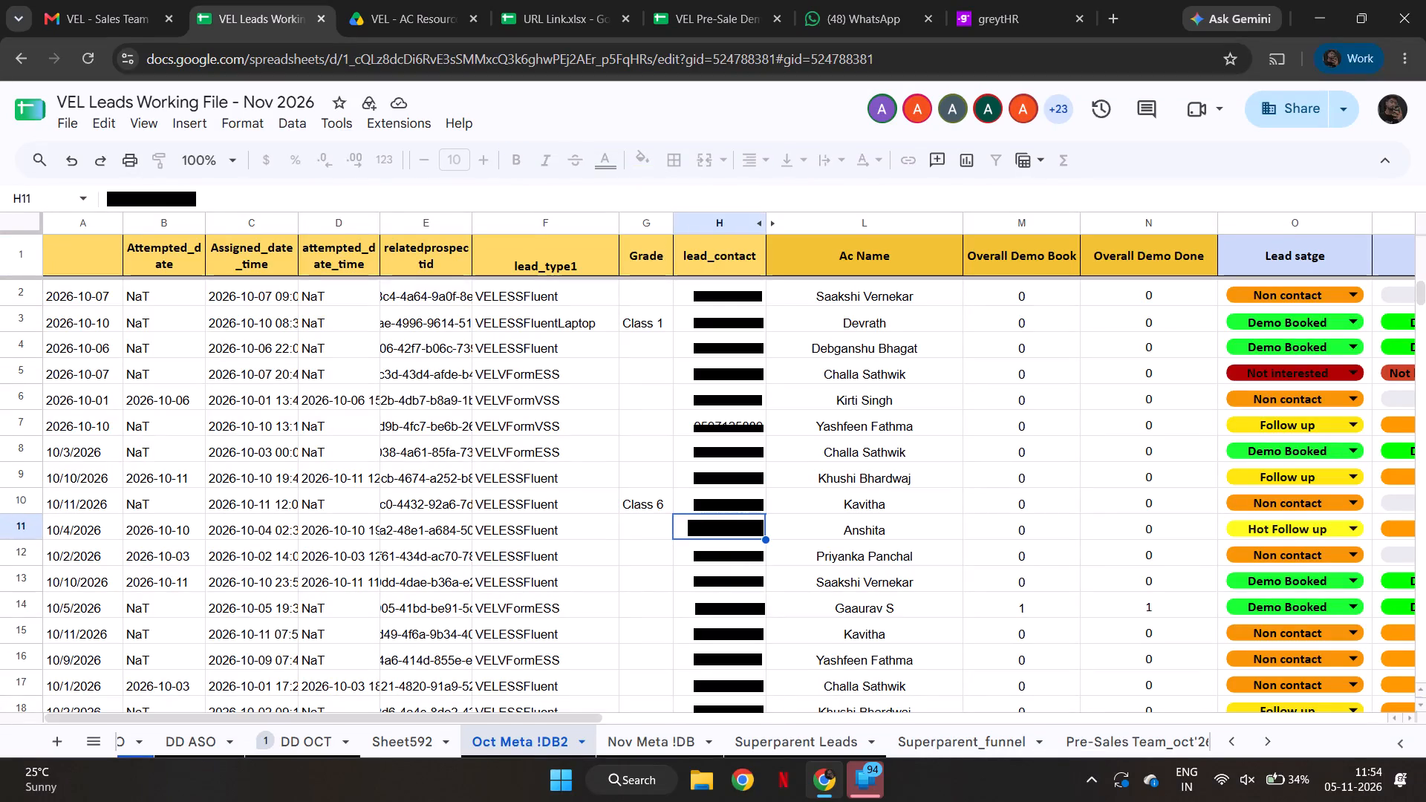
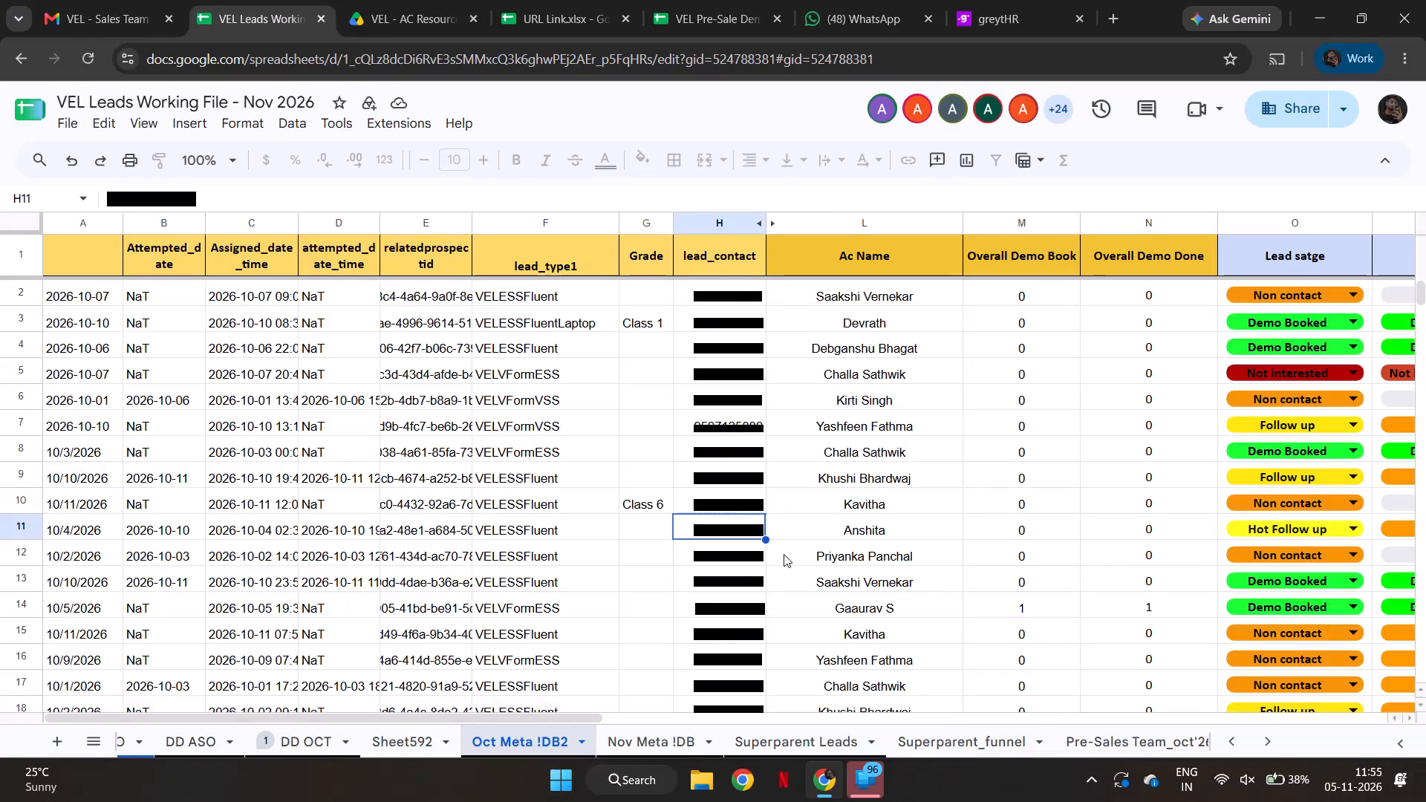
Examine the lead stages, substages and demo counts by academic counsellor across the Oct Meta !DB2 sheet.
{"action": "scroll", "coordinate": [784, 554], "scroll_direction": "down", "scroll_amount": 2}
{"action": "scroll", "coordinate": [784, 554], "scroll_direction": "left", "scroll_amount": 1}
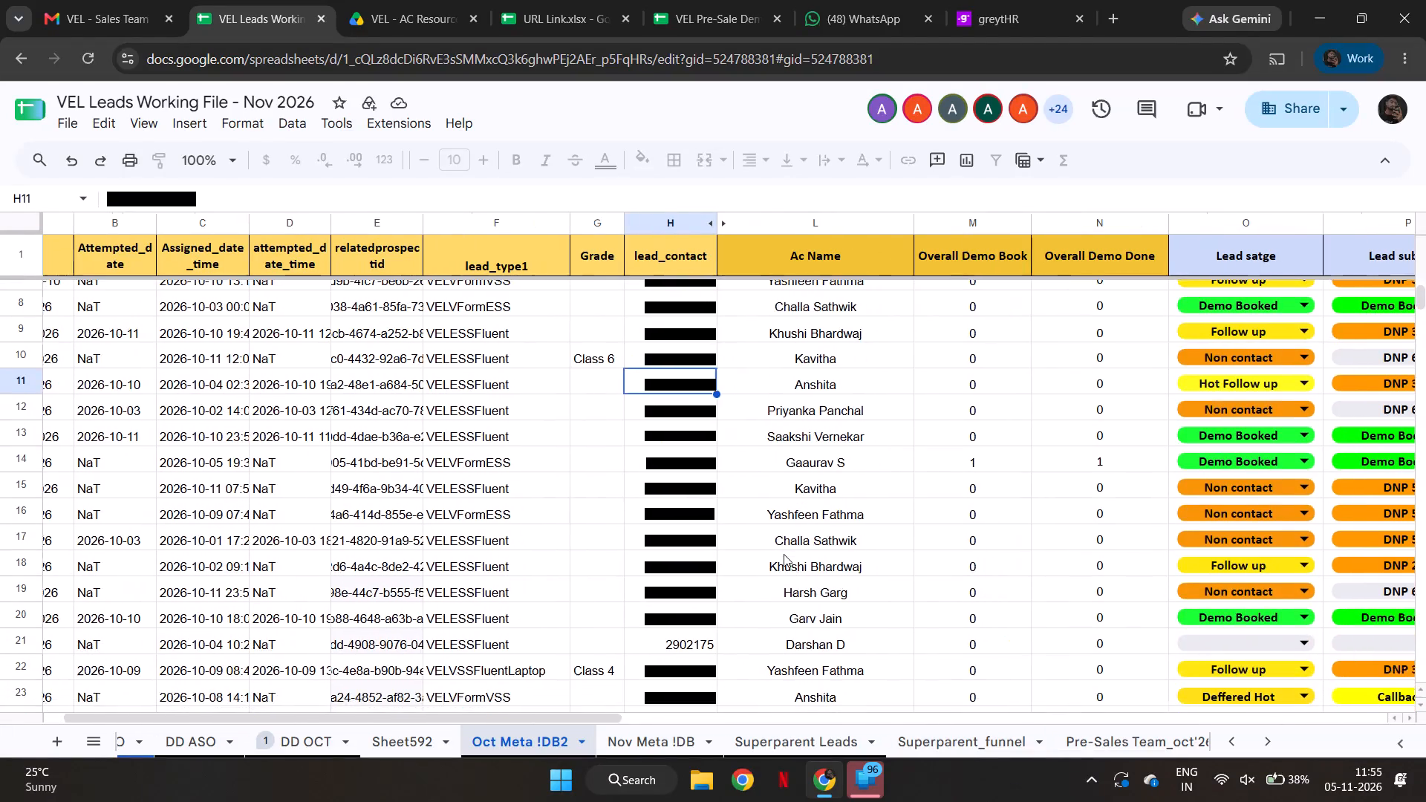
{"action": "scroll", "coordinate": [784, 554], "scroll_direction": "left", "scroll_amount": 3}
{"action": "scroll", "coordinate": [784, 554], "scroll_direction": "down", "scroll_amount": 9}
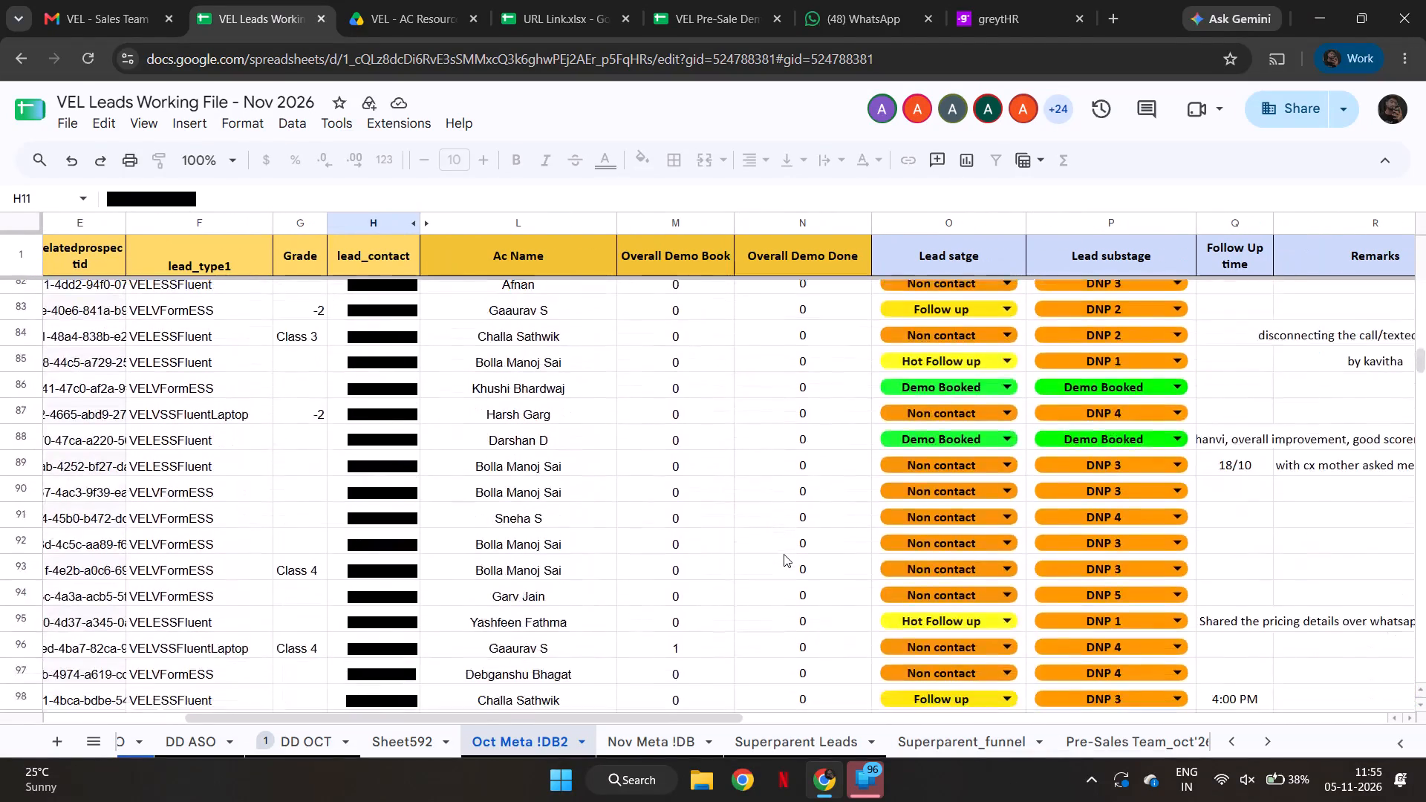
{"action": "scroll", "coordinate": [784, 554], "scroll_direction": "down", "scroll_amount": 18}
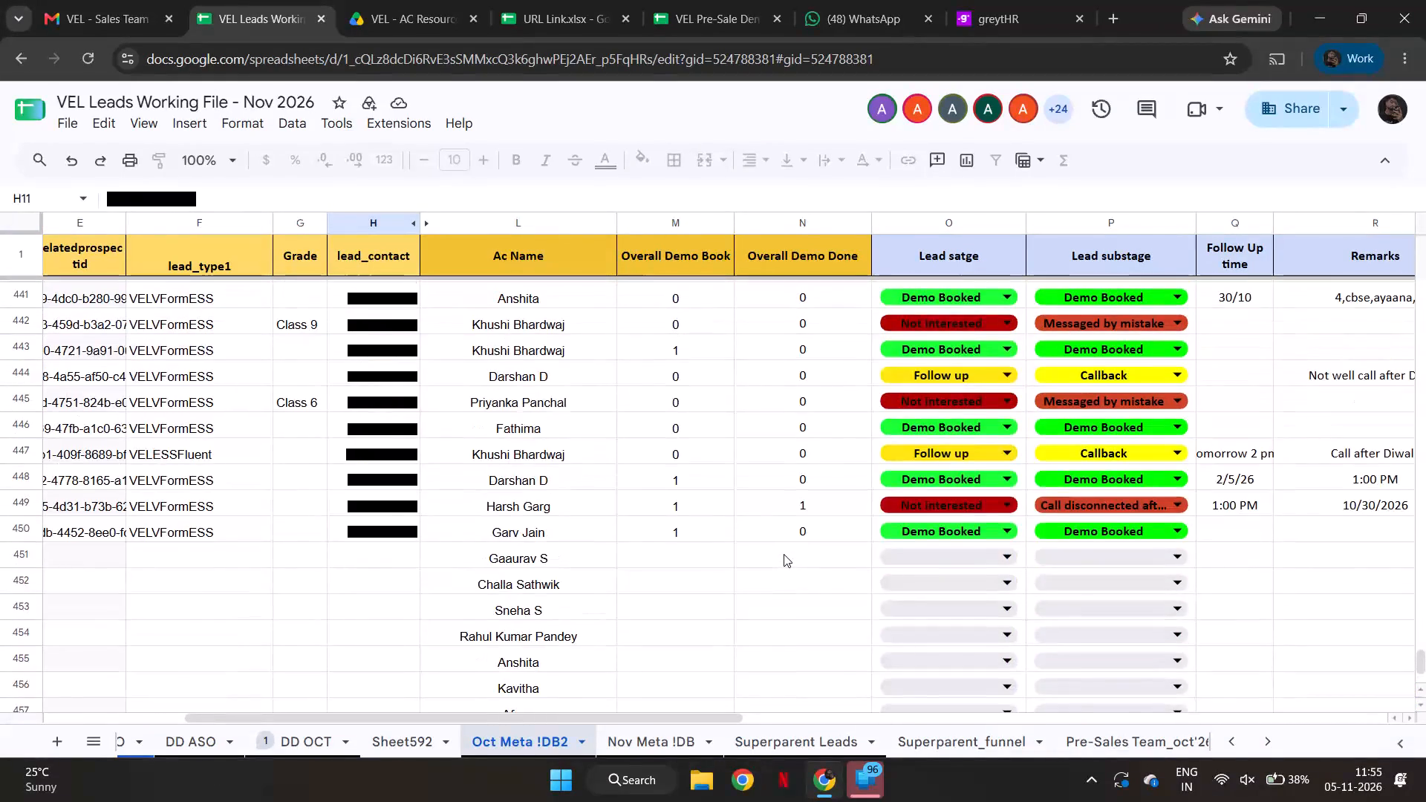
{"action": "scroll", "coordinate": [784, 554], "scroll_direction": "right", "scroll_amount": 2}
{"action": "scroll", "coordinate": [784, 554], "scroll_direction": "up", "scroll_amount": 15}
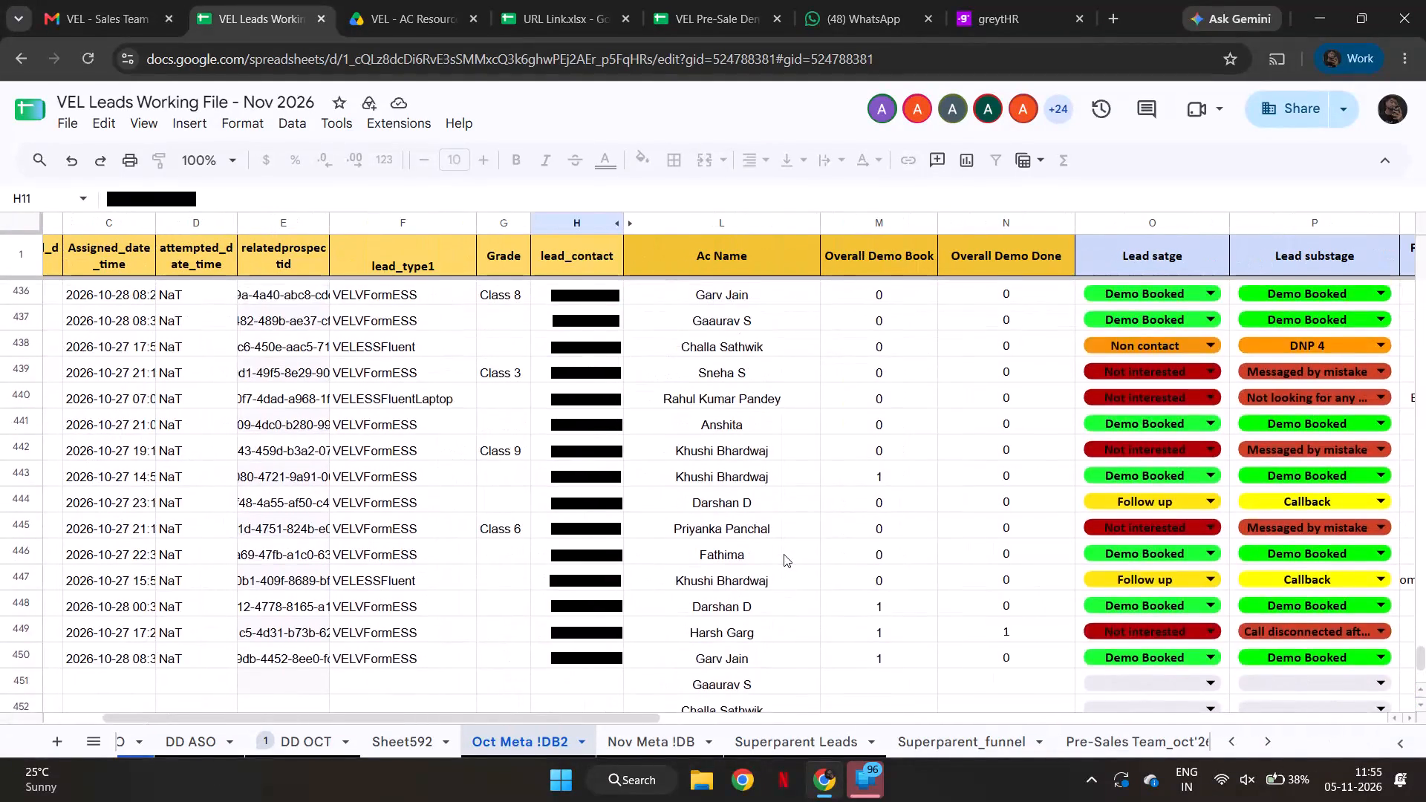
{"action": "scroll", "coordinate": [784, 554], "scroll_direction": "up", "scroll_amount": 15}
{"action": "scroll", "coordinate": [784, 554], "scroll_direction": "up", "scroll_amount": 10}
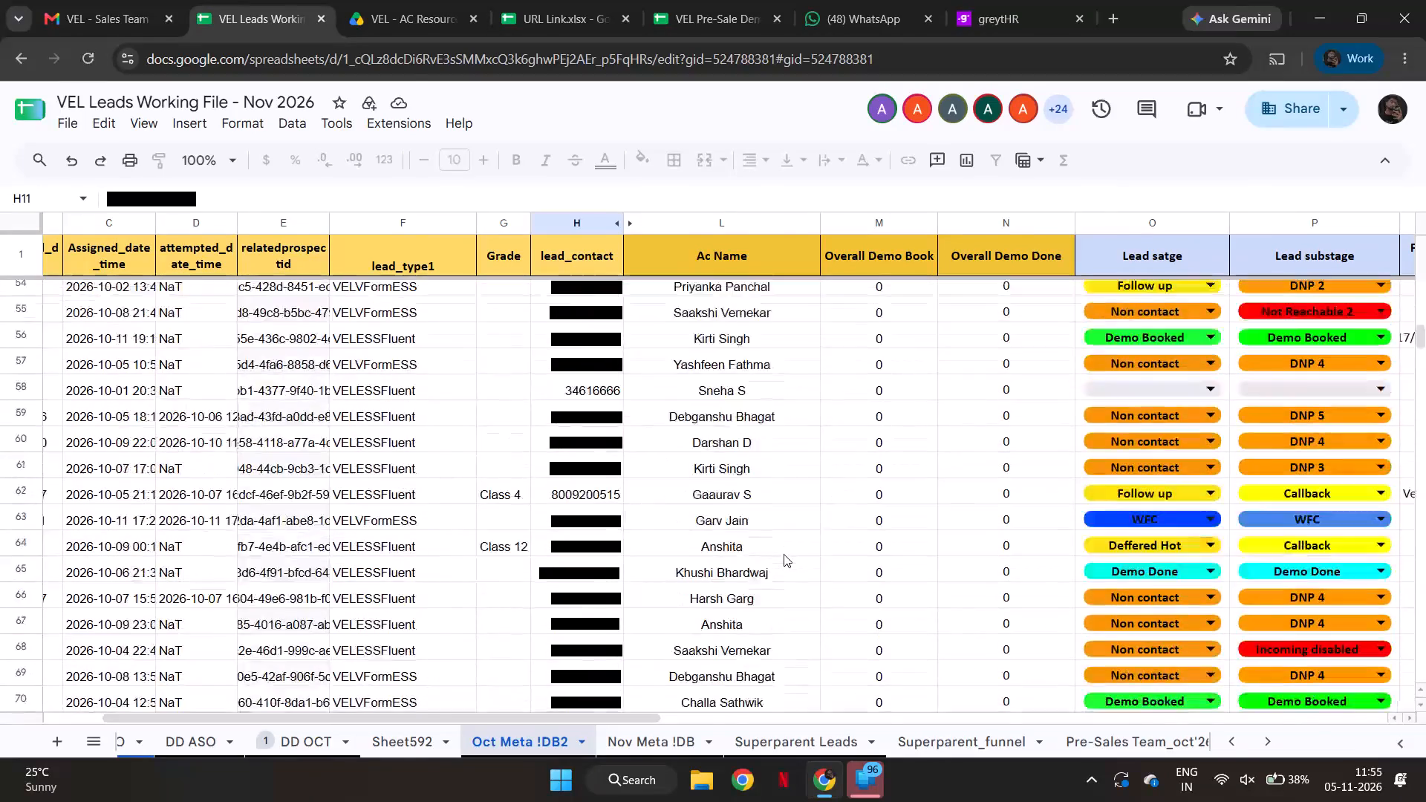
{"action": "scroll", "coordinate": [784, 554], "scroll_direction": "up", "scroll_amount": 9}
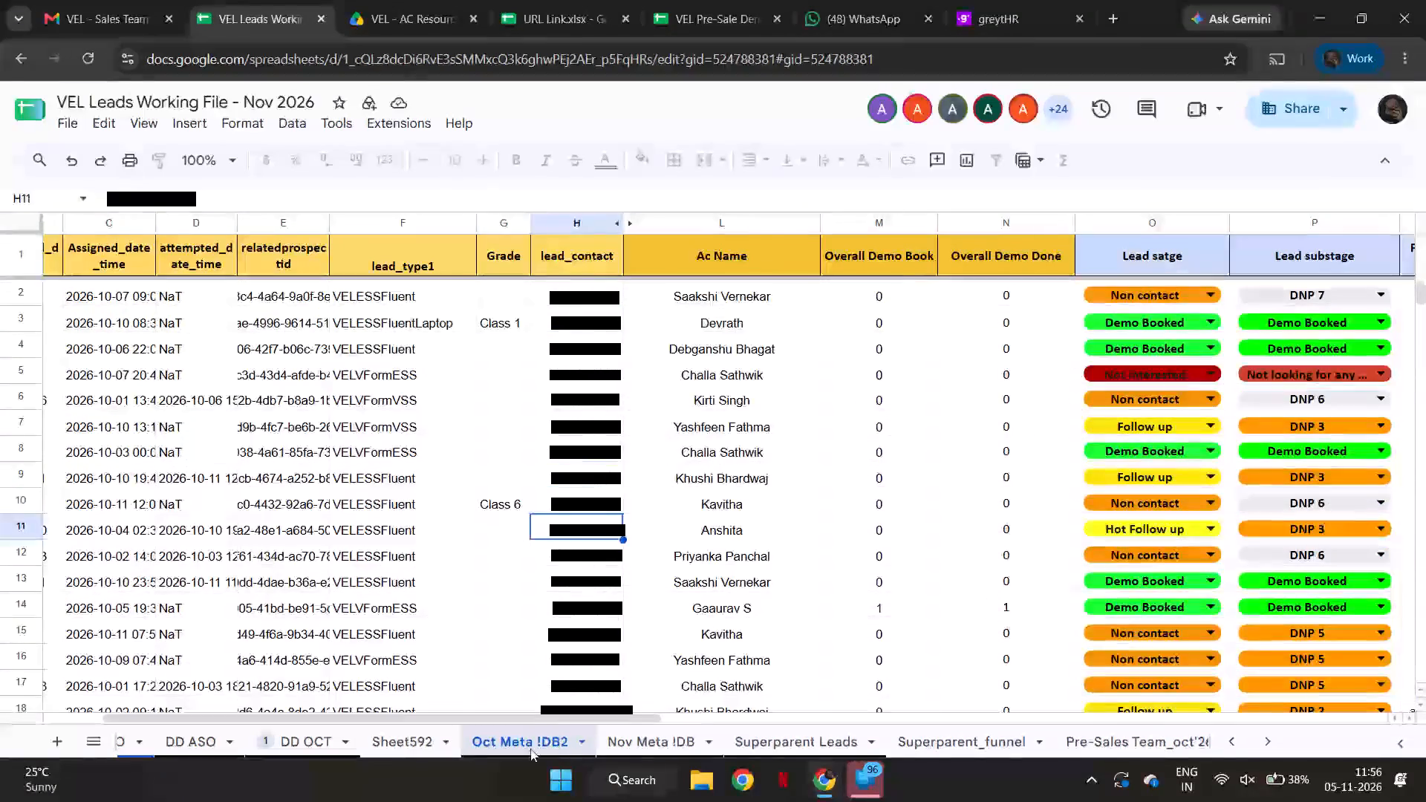
View the demo booking records on the DD OCT sheet, followed by those on the DD ASO sheet.
{"action": "scroll", "coordinate": [297, 728], "scroll_direction": "right", "scroll_amount": 1}
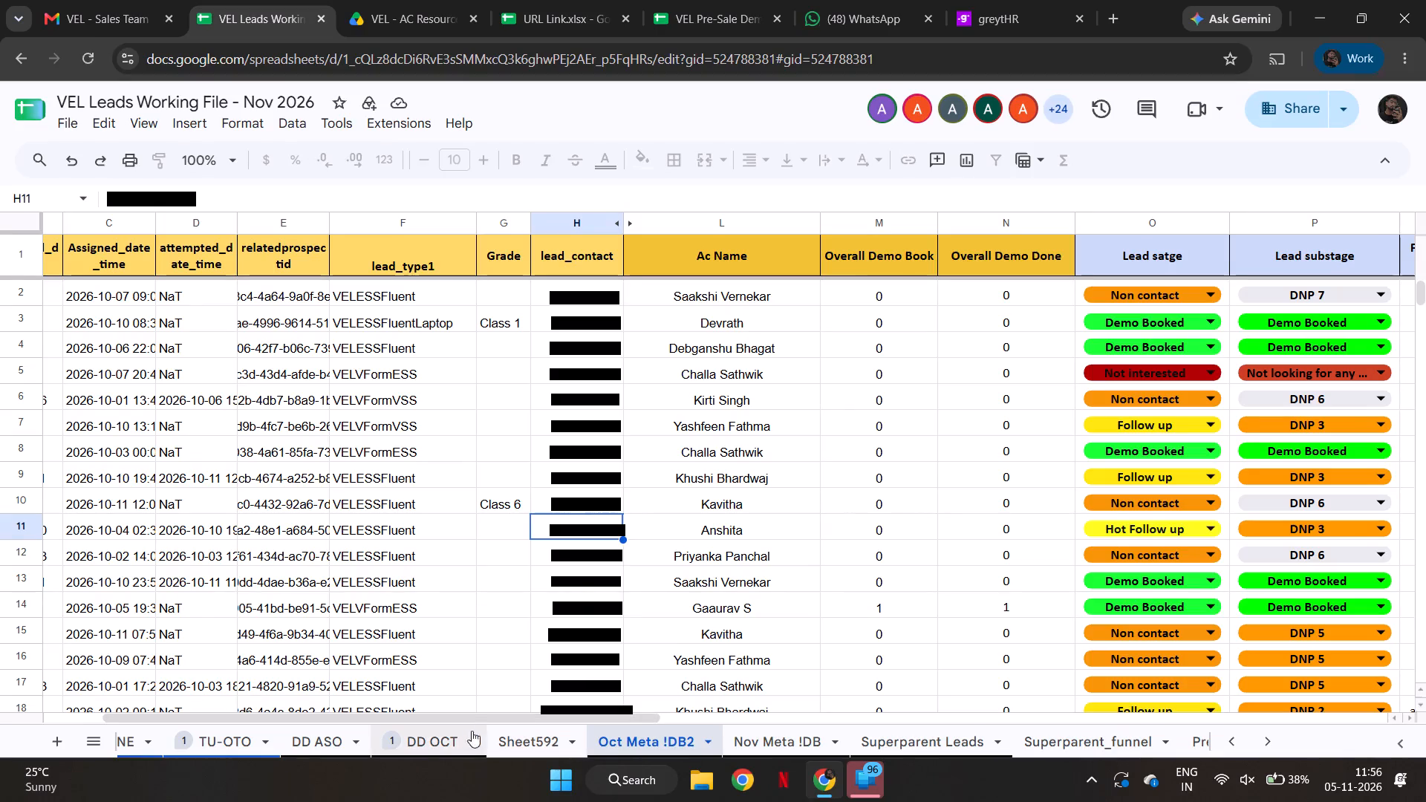
{"action": "left_click", "coordinate": [446, 735]}
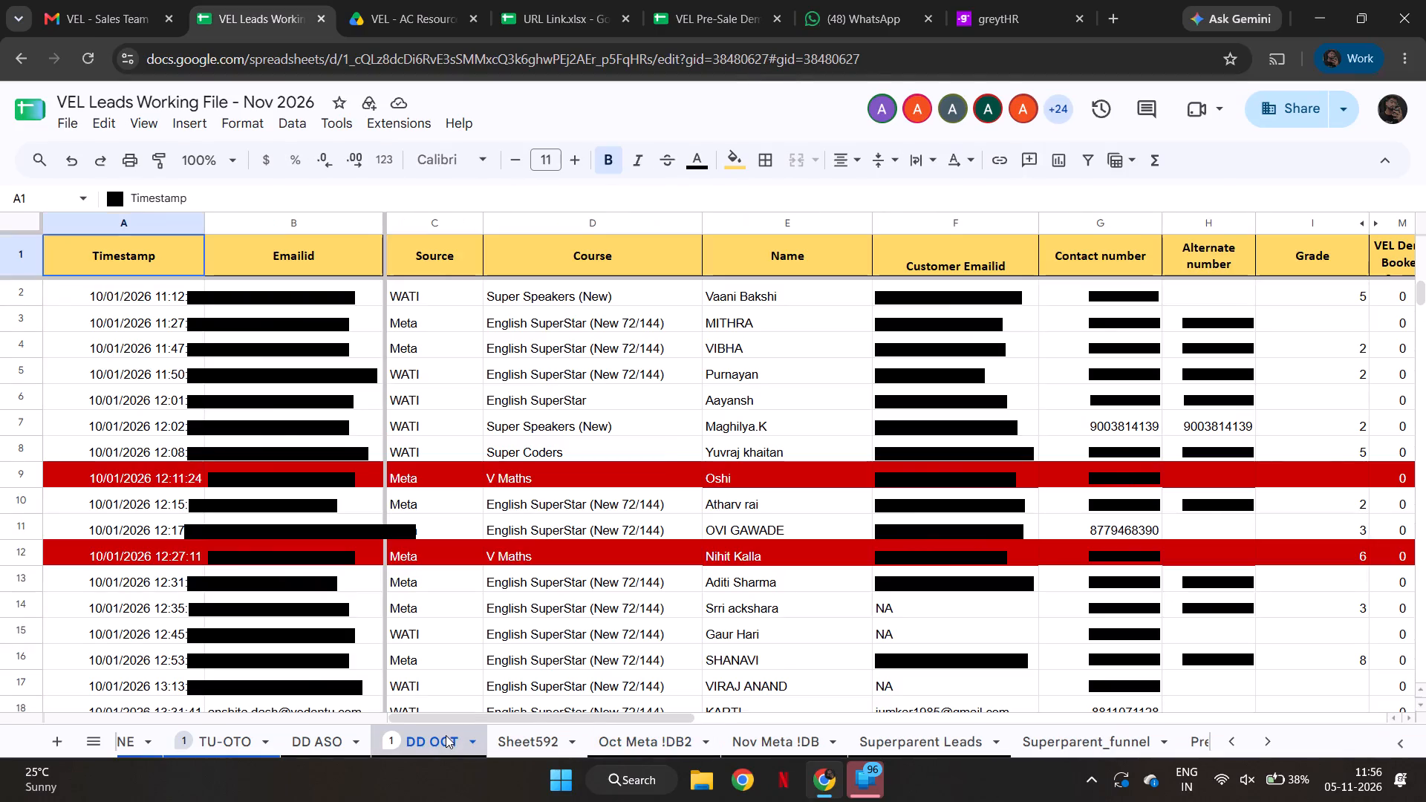
{"action": "left_click", "coordinate": [316, 739]}
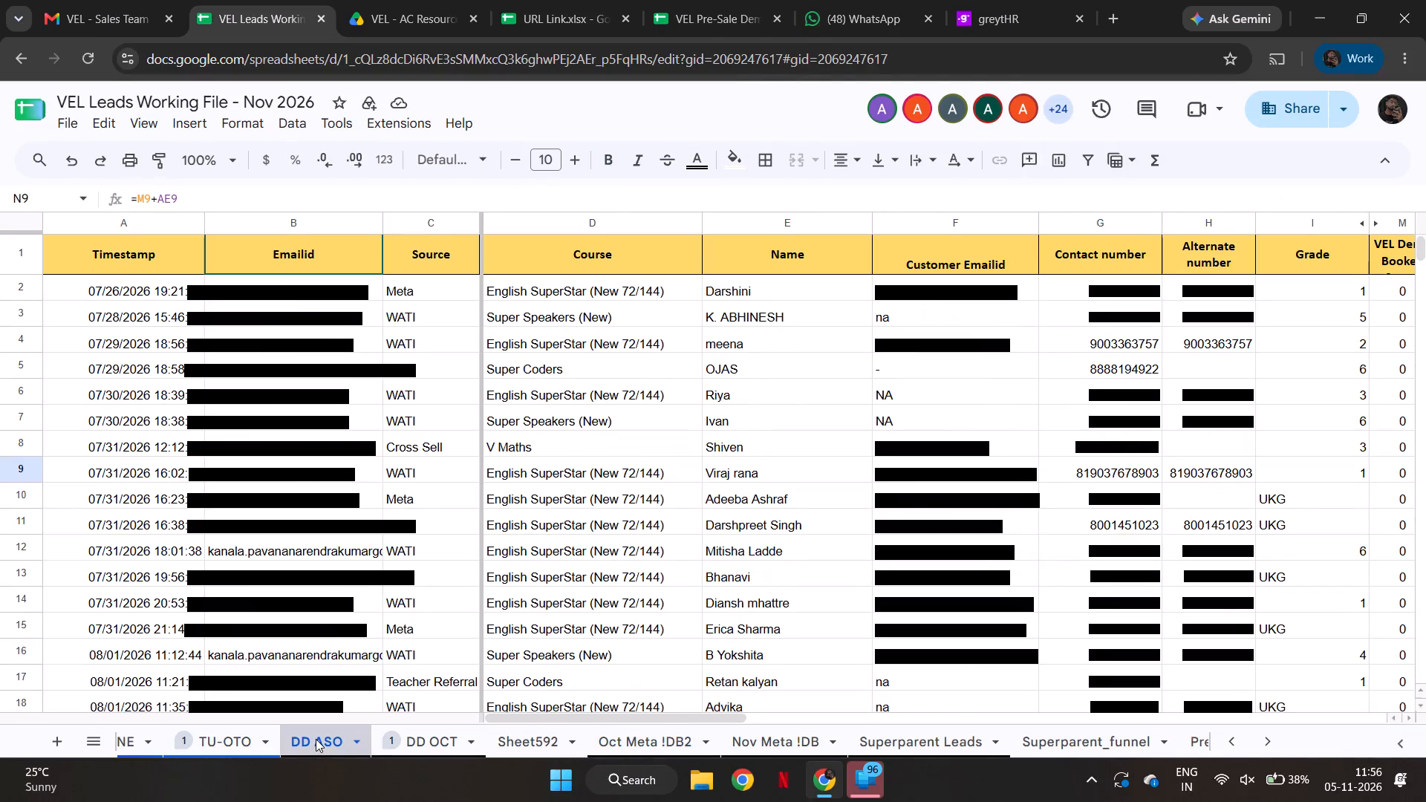
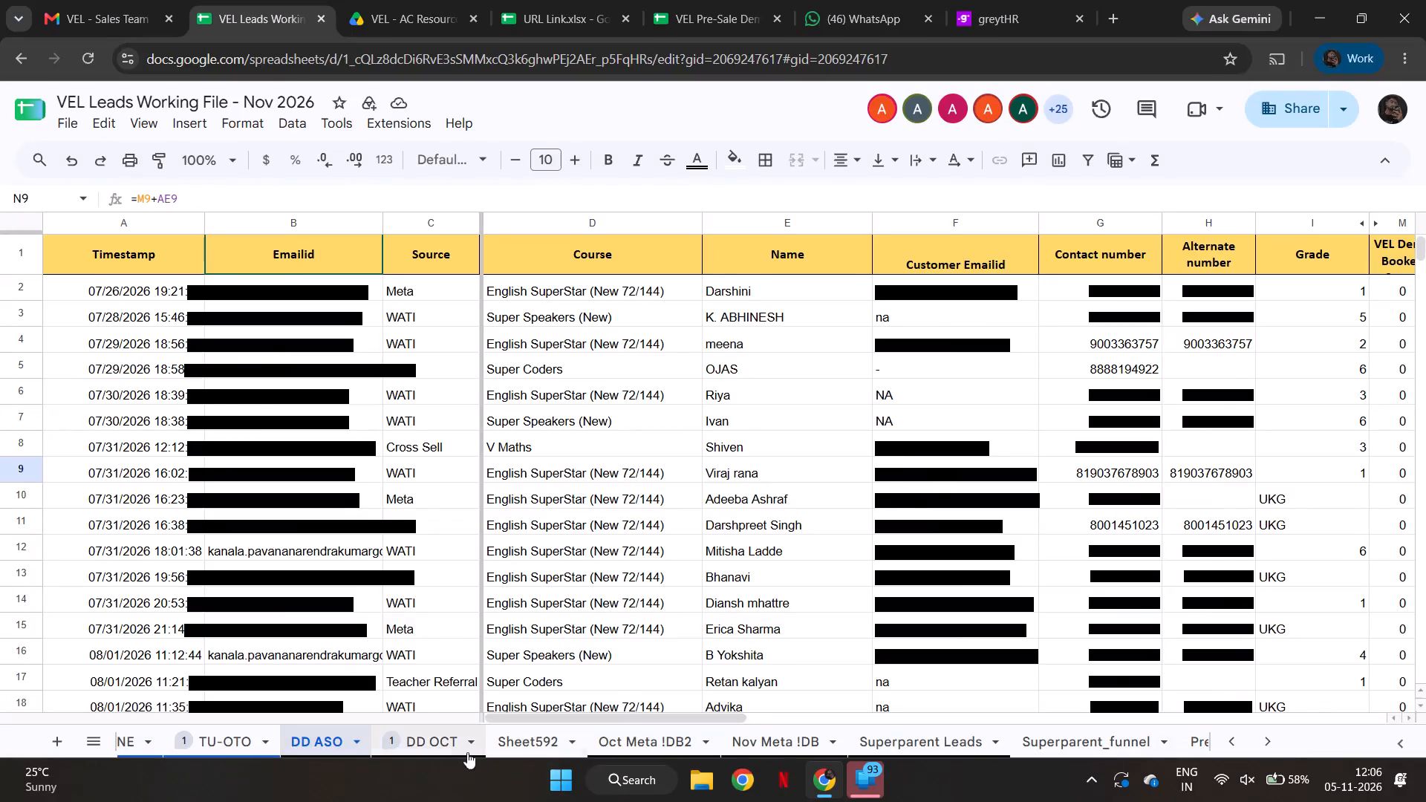
View the demo booking records on the DD OCT sheet, followed by the counsellor leads on the Nov Meta !DB sheet.
{"action": "left_click", "coordinate": [396, 727]}
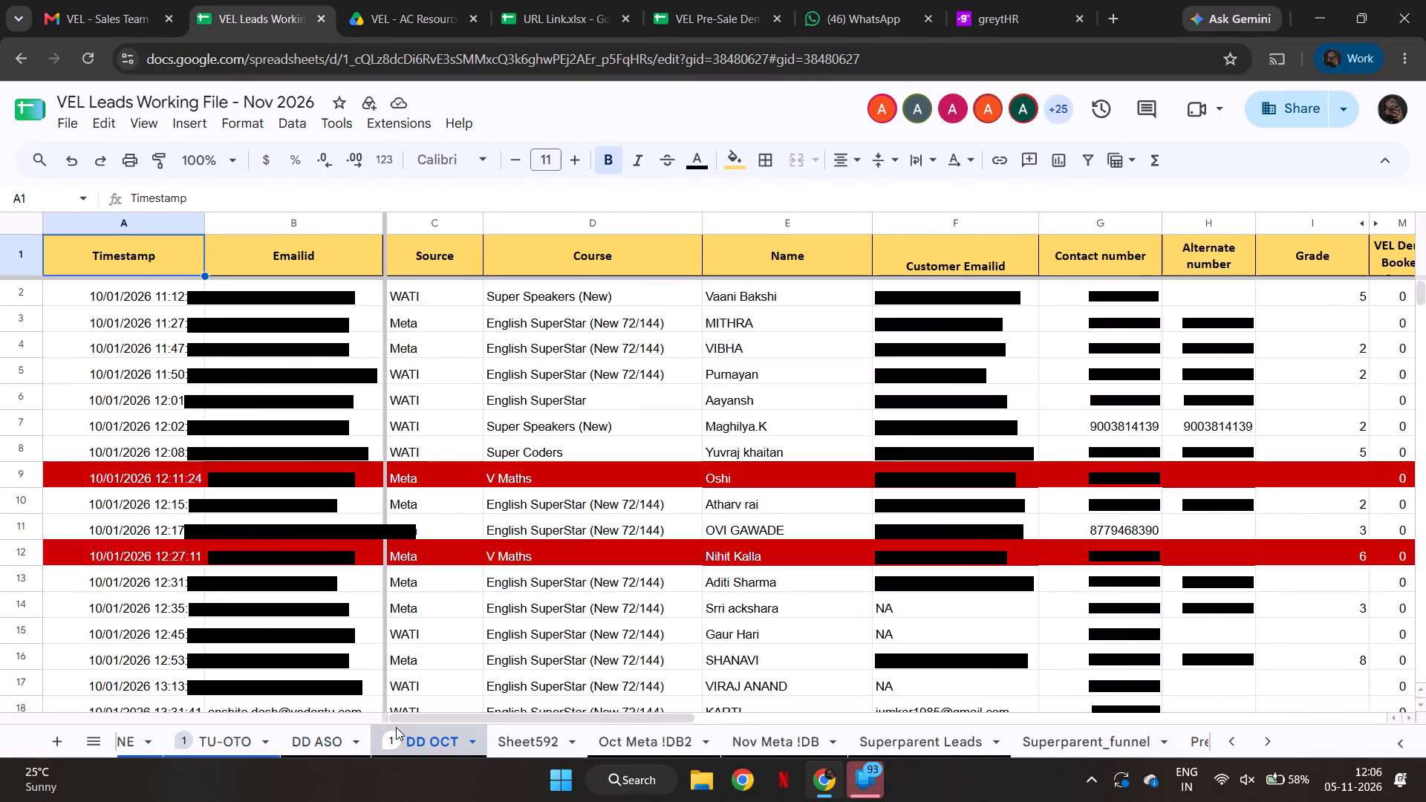
{"action": "left_click", "coordinate": [736, 743]}
{"action": "scroll", "coordinate": [826, 741], "scroll_direction": "left", "scroll_amount": 1}
{"action": "scroll", "coordinate": [826, 741], "scroll_direction": "right", "scroll_amount": 1}
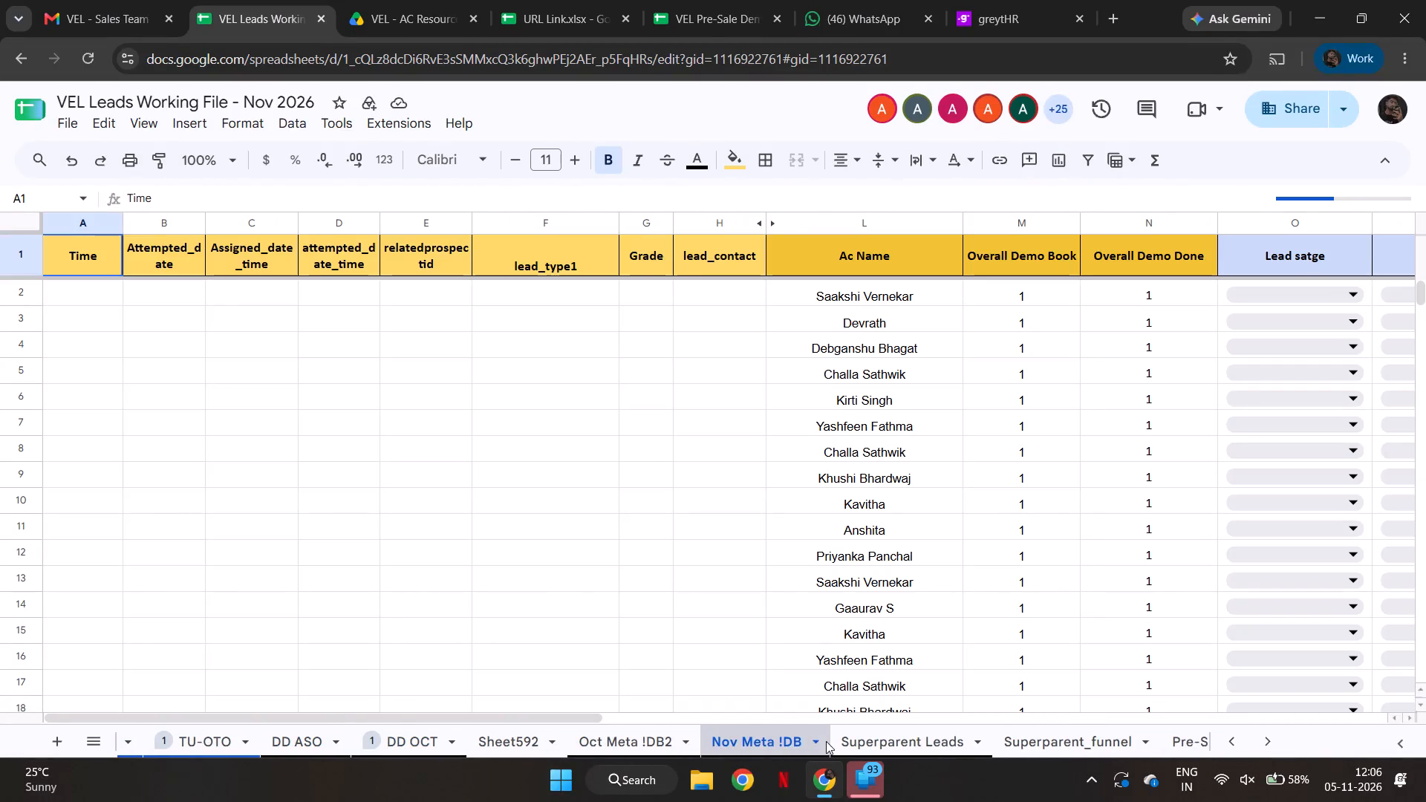
{"action": "scroll", "coordinate": [826, 741], "scroll_direction": "right", "scroll_amount": 1}
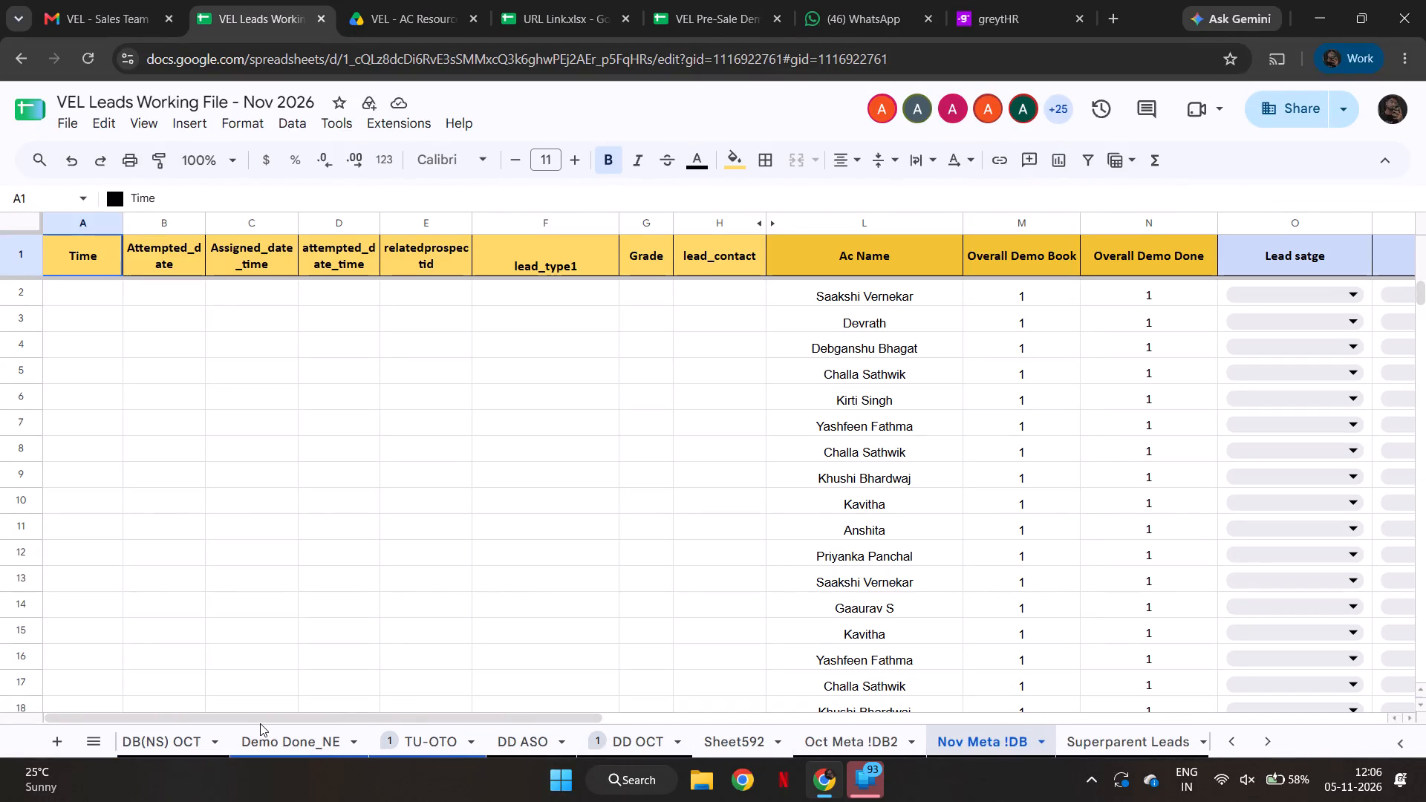
Create a temporary filter view covering the whole DB(NS) OCT sheet.
{"action": "scroll", "coordinate": [260, 723], "scroll_direction": "right", "scroll_amount": 1}
{"action": "left_click", "coordinate": [166, 749]}
{"action": "scroll", "coordinate": [706, 451], "scroll_direction": "left", "scroll_amount": 1}
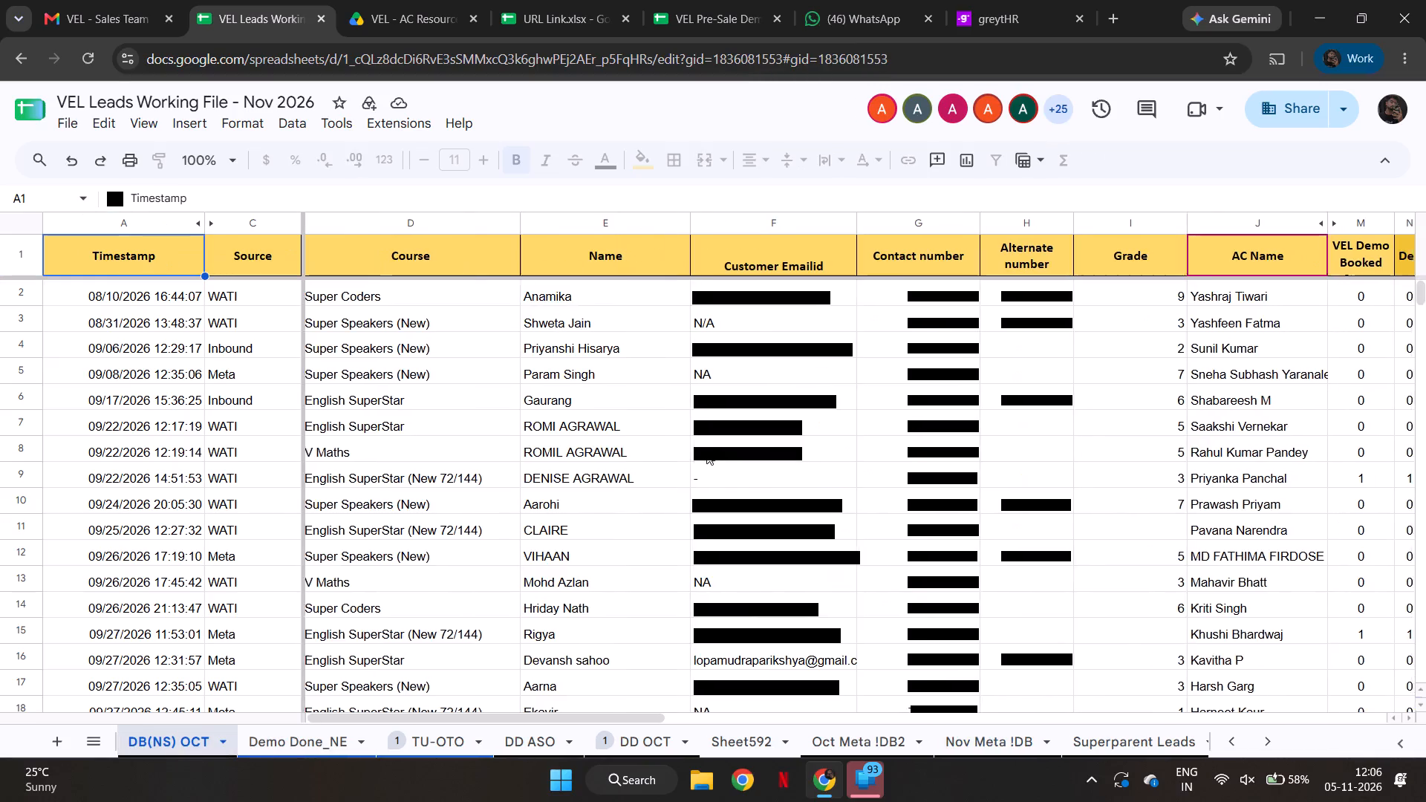
{"action": "scroll", "coordinate": [706, 451], "scroll_direction": "left", "scroll_amount": 3}
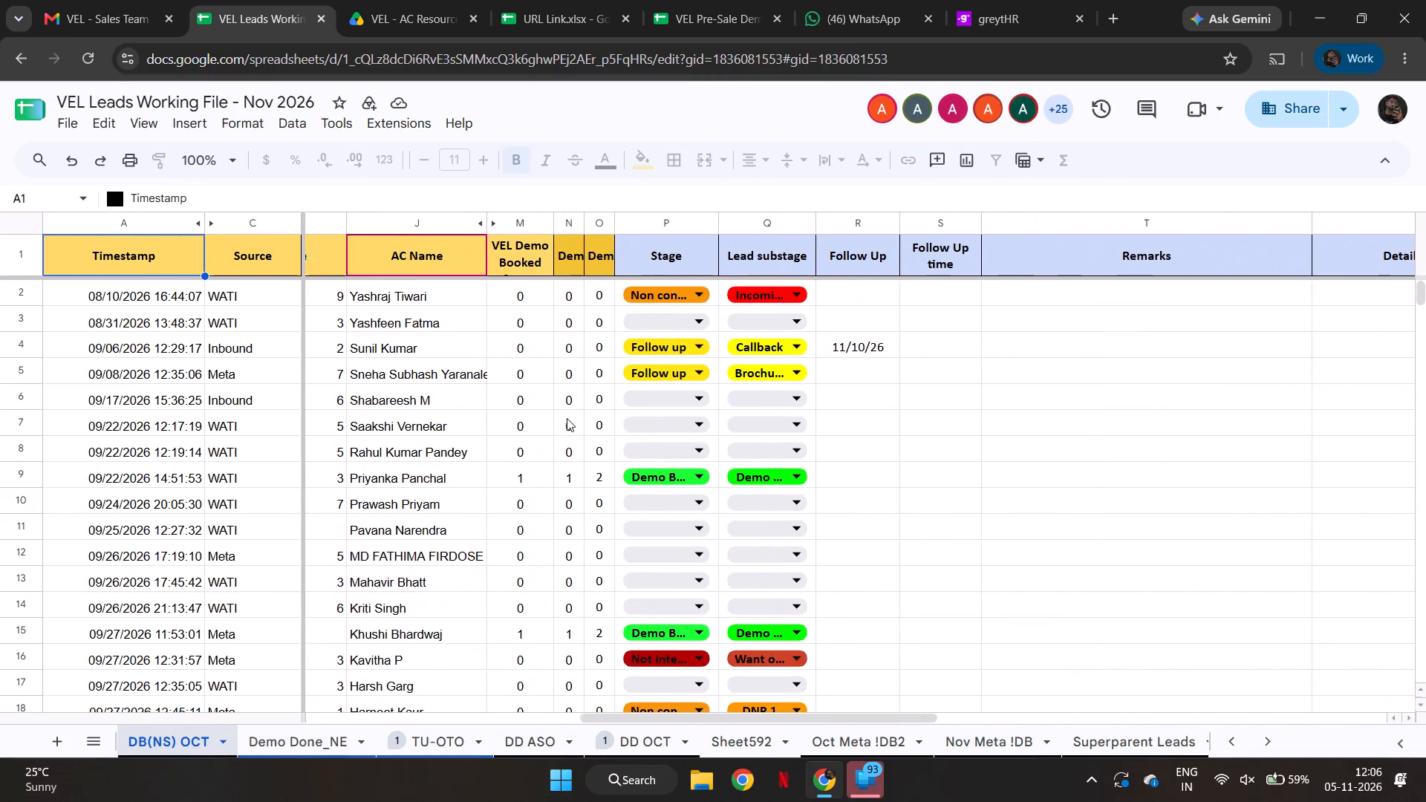
{"action": "left_click", "coordinate": [25, 229]}
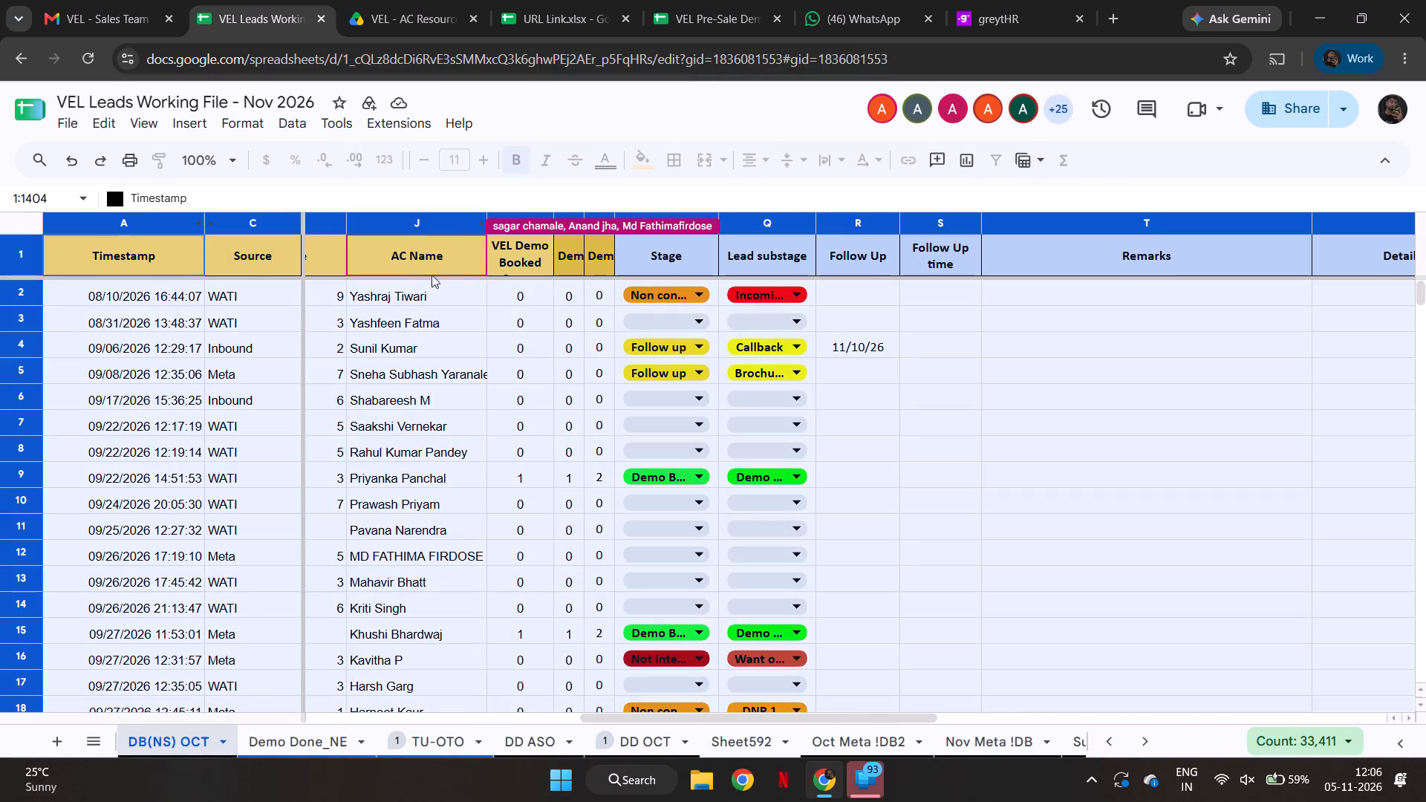
{"action": "left_click", "coordinate": [1031, 157]}
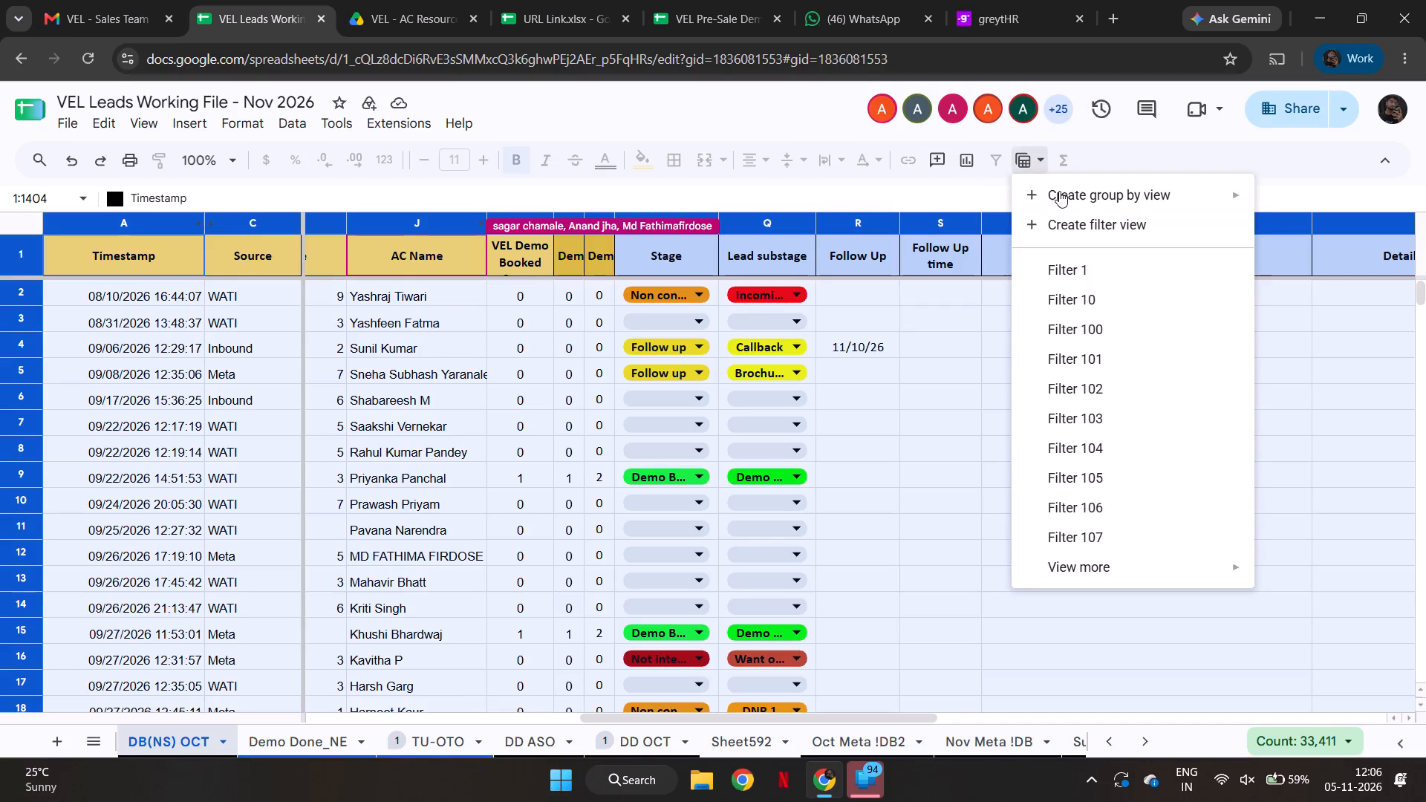
{"action": "left_click", "coordinate": [1078, 218]}
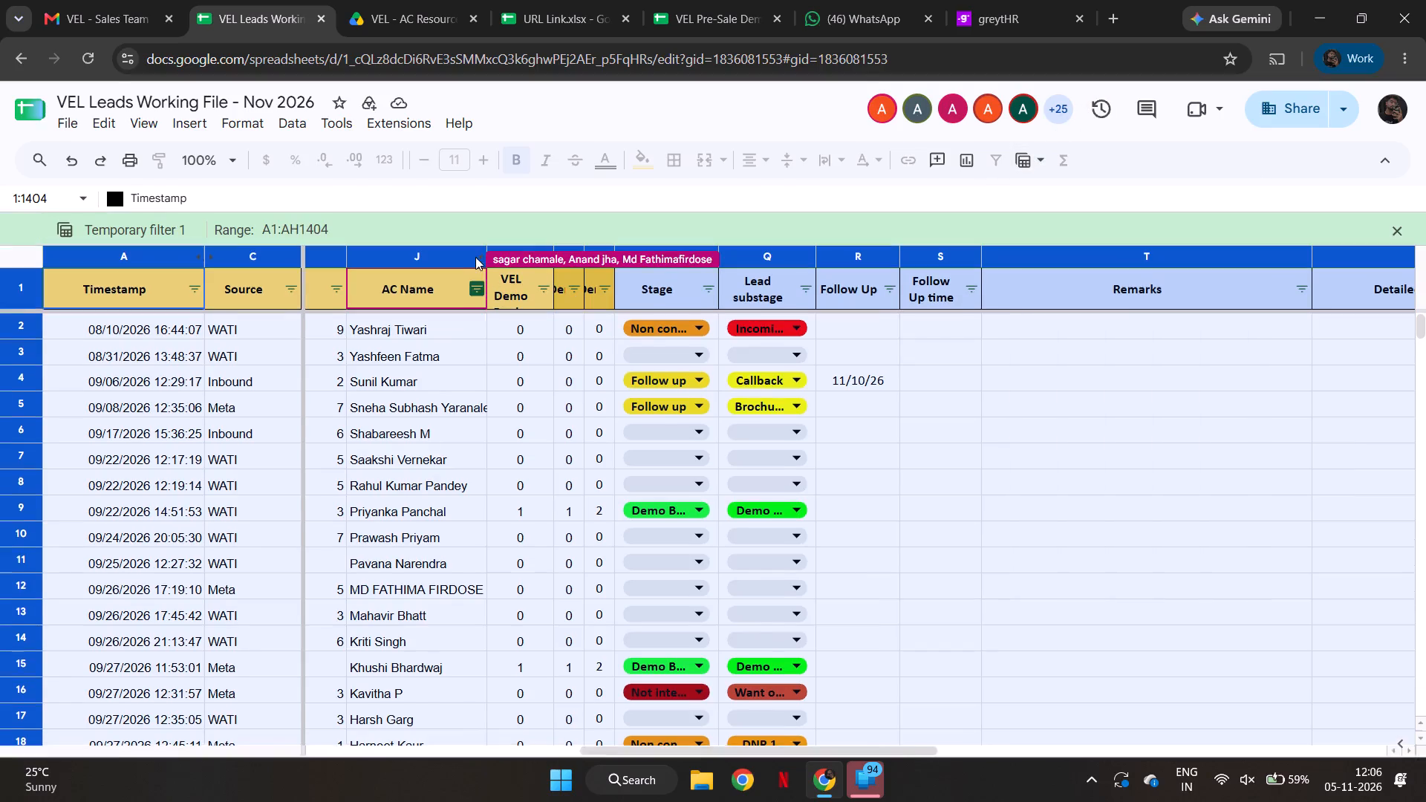
{"action": "left_click_drag", "start_coordinate": [476, 257], "coordinate": [884, 453]}
{"action": "left_click", "coordinate": [910, 464]}
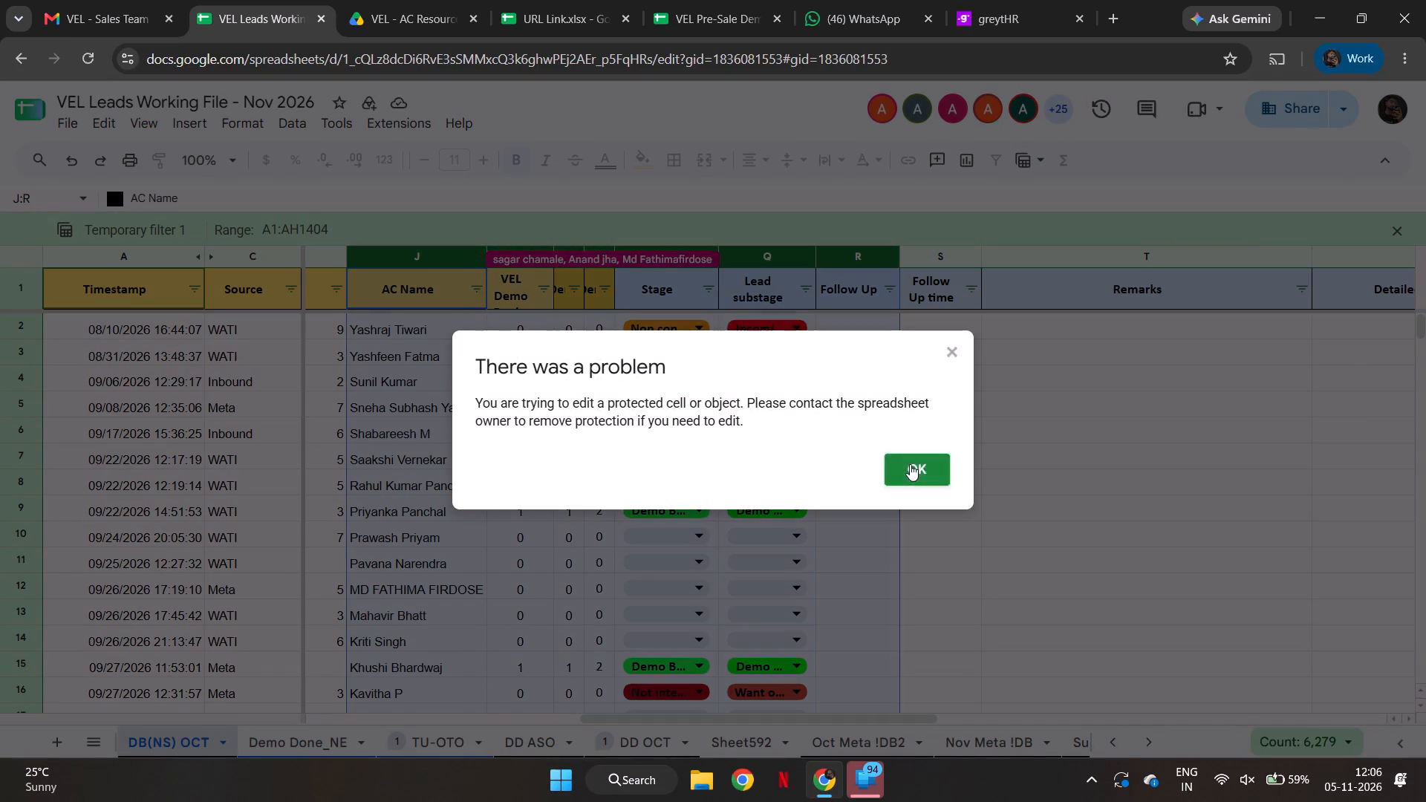
Filter the AC Name column to only the counsellors Harneet, Harsh and Garv.
{"action": "left_click", "coordinate": [482, 298]}
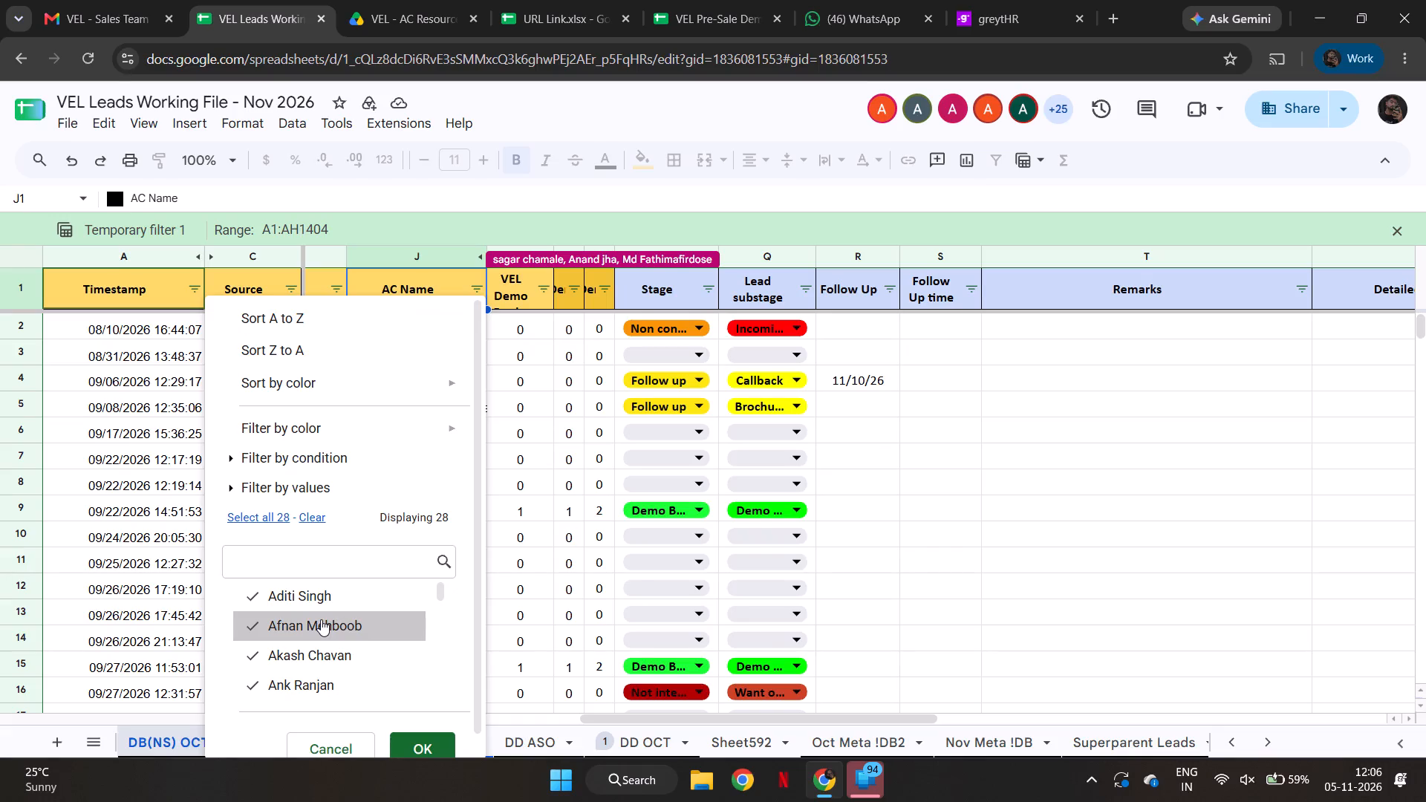
{"action": "left_click", "coordinate": [303, 515]}
{"action": "left_click", "coordinate": [301, 552]}
{"action": "key", "text": "h"}
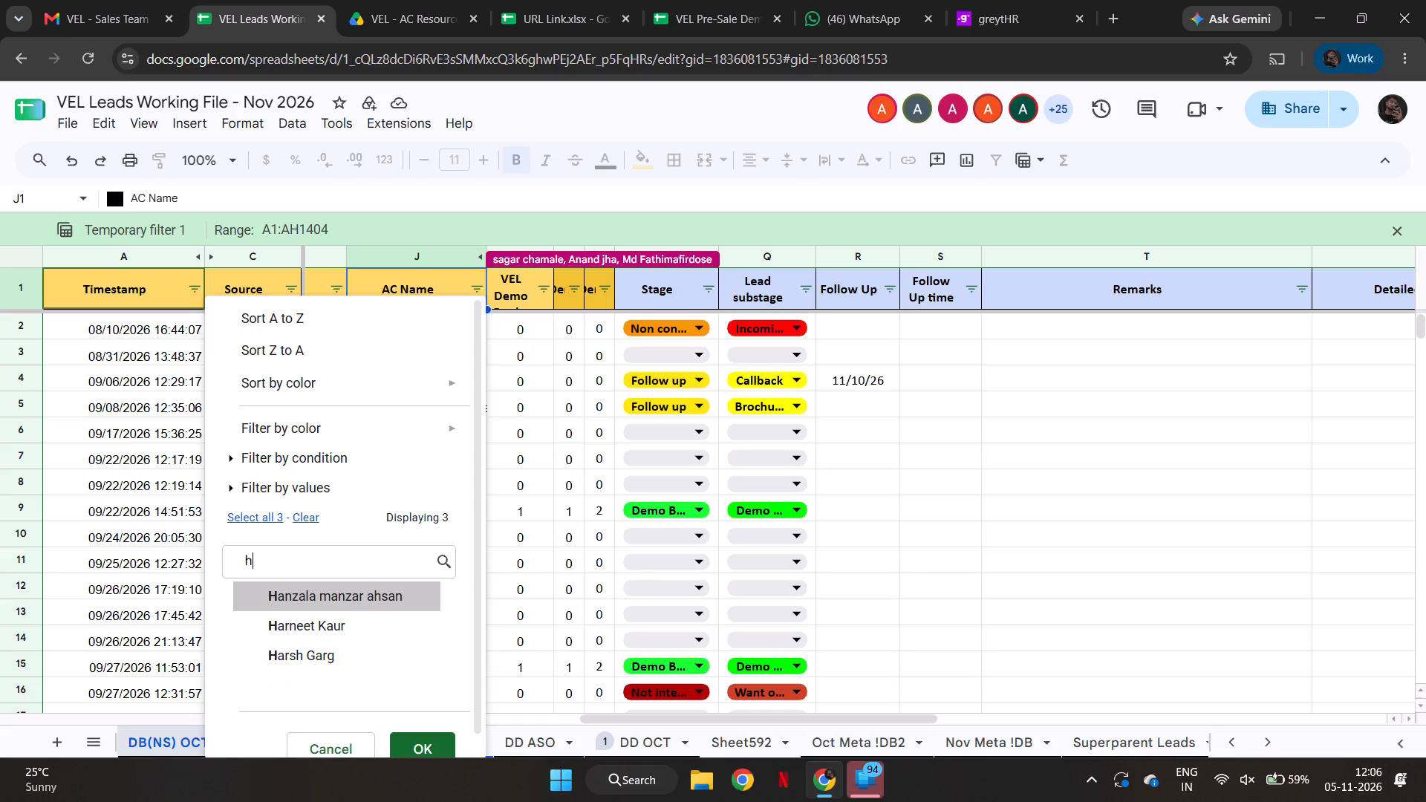
{"action": "left_click", "coordinate": [342, 620]}
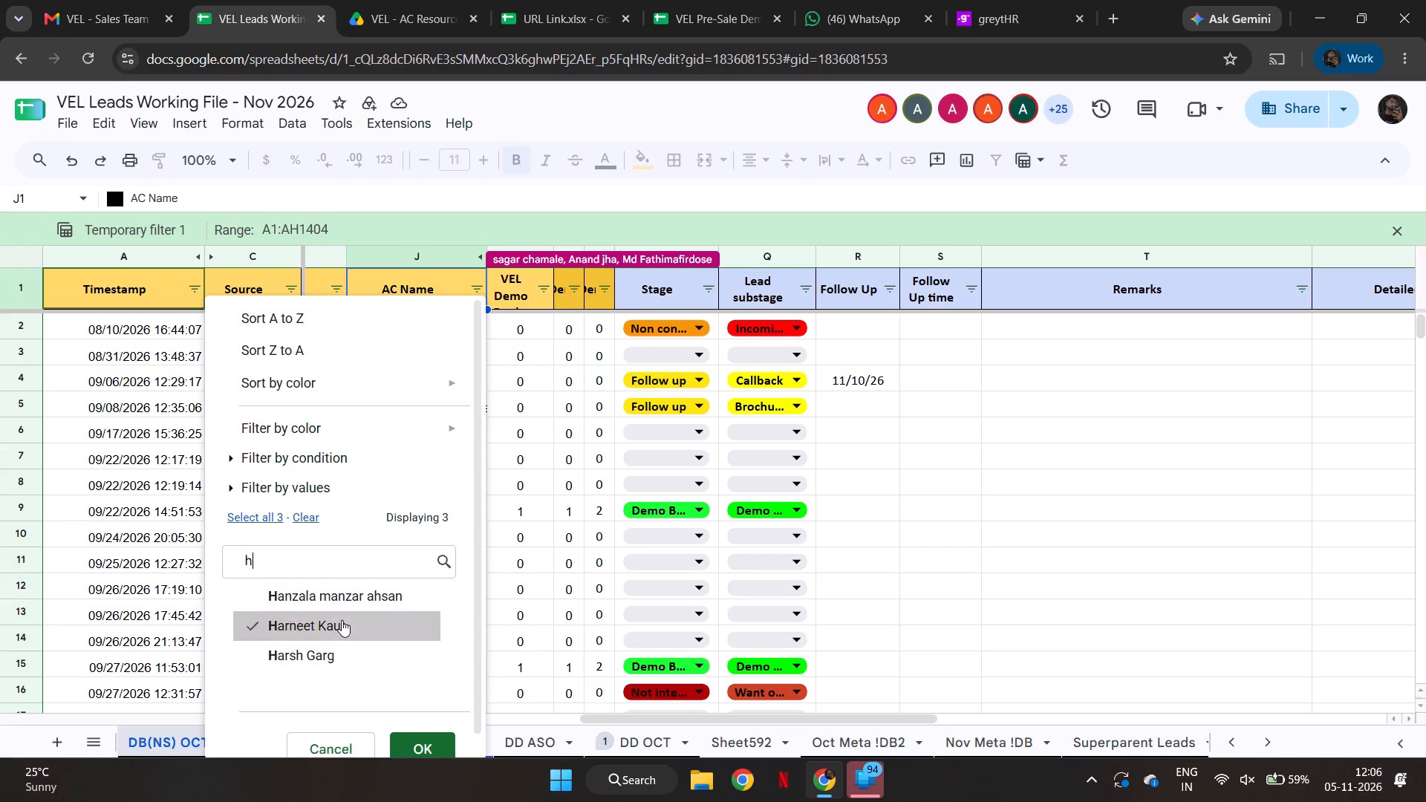
{"action": "left_click", "coordinate": [343, 653]}
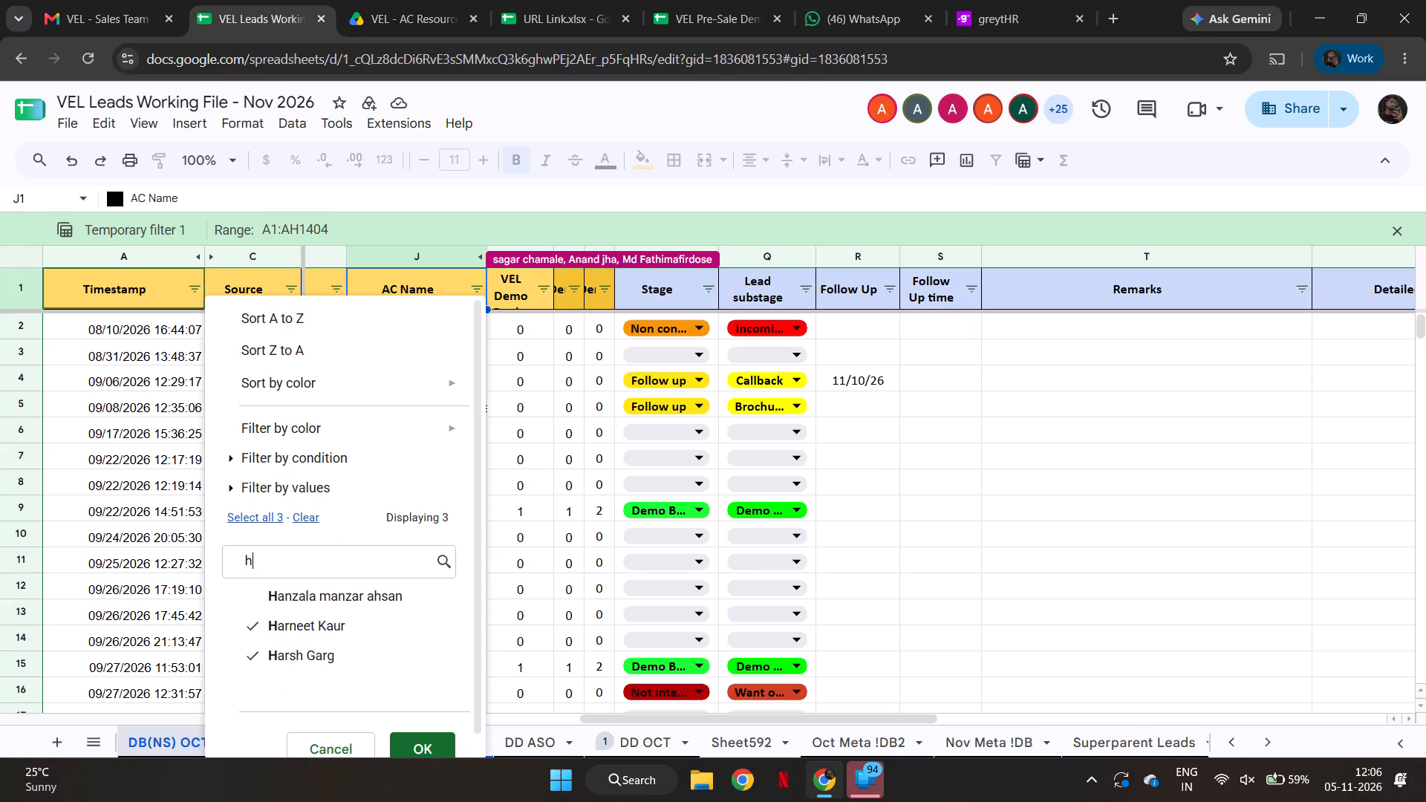
{"action": "left_click", "coordinate": [331, 554]}
{"action": "key", "text": "BackSpace"}
{"action": "left_click", "coordinate": [331, 554]}
{"action": "key", "text": "g"}
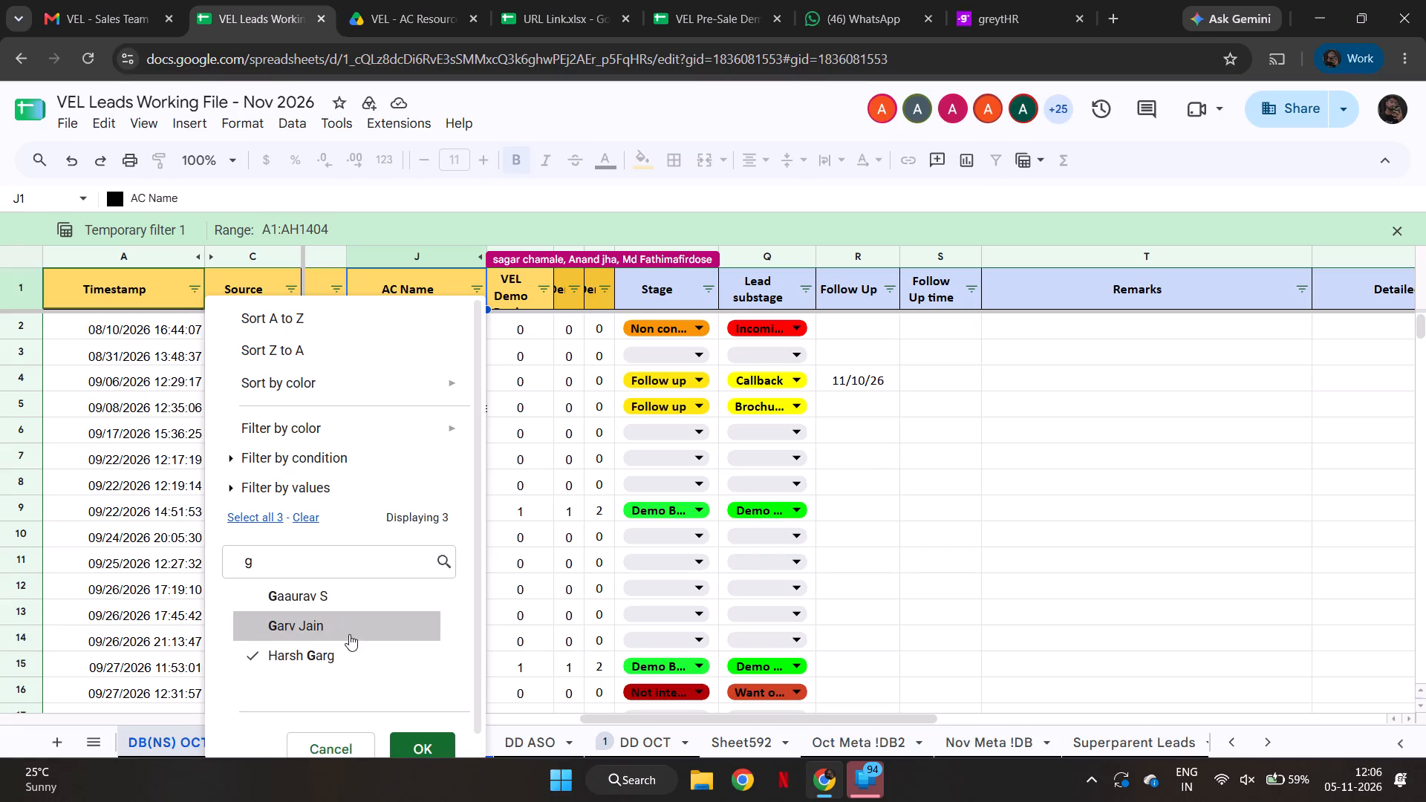
{"action": "left_click", "coordinate": [353, 636]}
{"action": "left_click", "coordinate": [422, 742]}
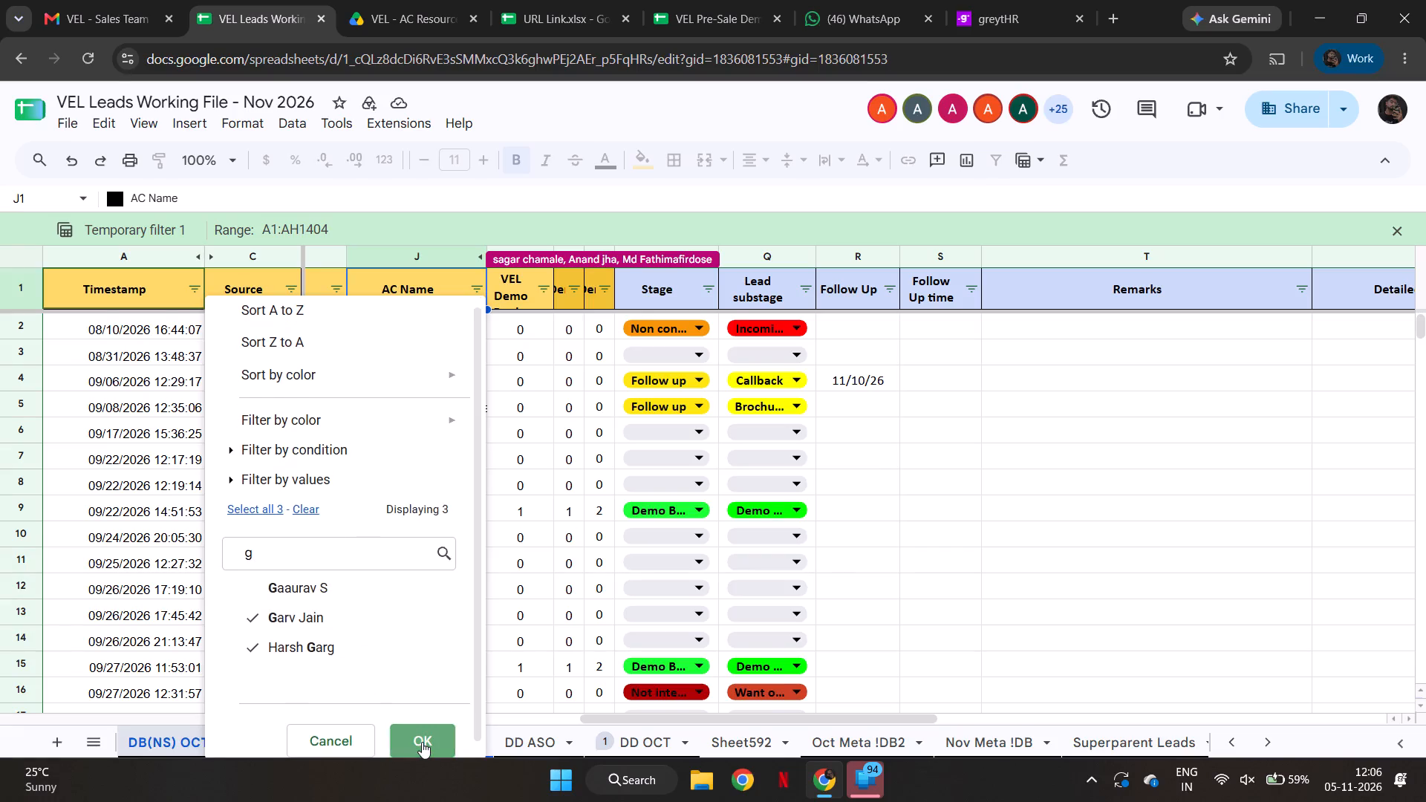
Examine the stages, lead substages, follow-ups and demo counts of the three counsellors' filtered leads on the DB(NS) OCT sheet.
{"action": "scroll", "coordinate": [657, 662], "scroll_direction": "right", "scroll_amount": 5}
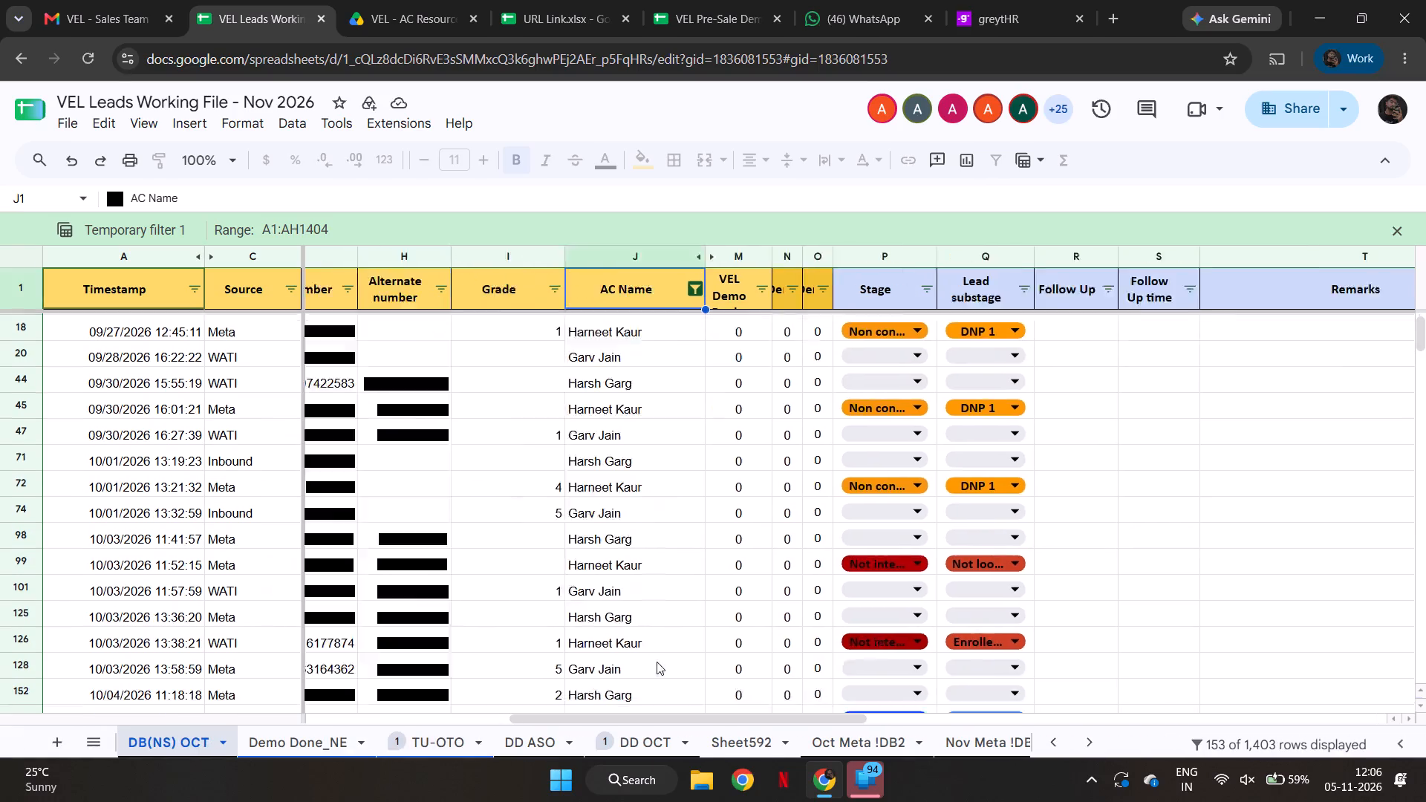
{"action": "scroll", "coordinate": [657, 662], "scroll_direction": "right", "scroll_amount": 7}
{"action": "scroll", "coordinate": [657, 662], "scroll_direction": "up", "scroll_amount": 1}
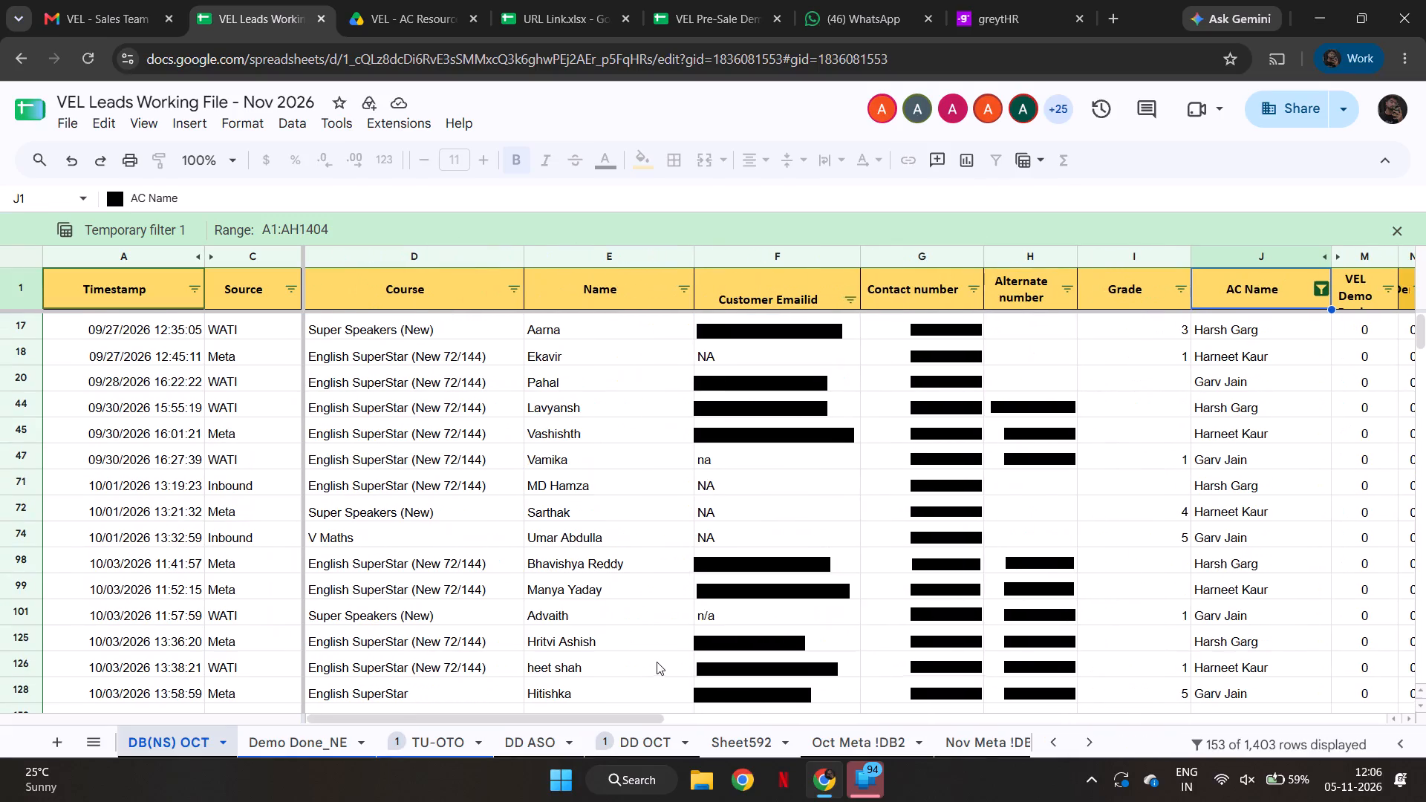
{"action": "scroll", "coordinate": [657, 662], "scroll_direction": "up", "scroll_amount": 4}
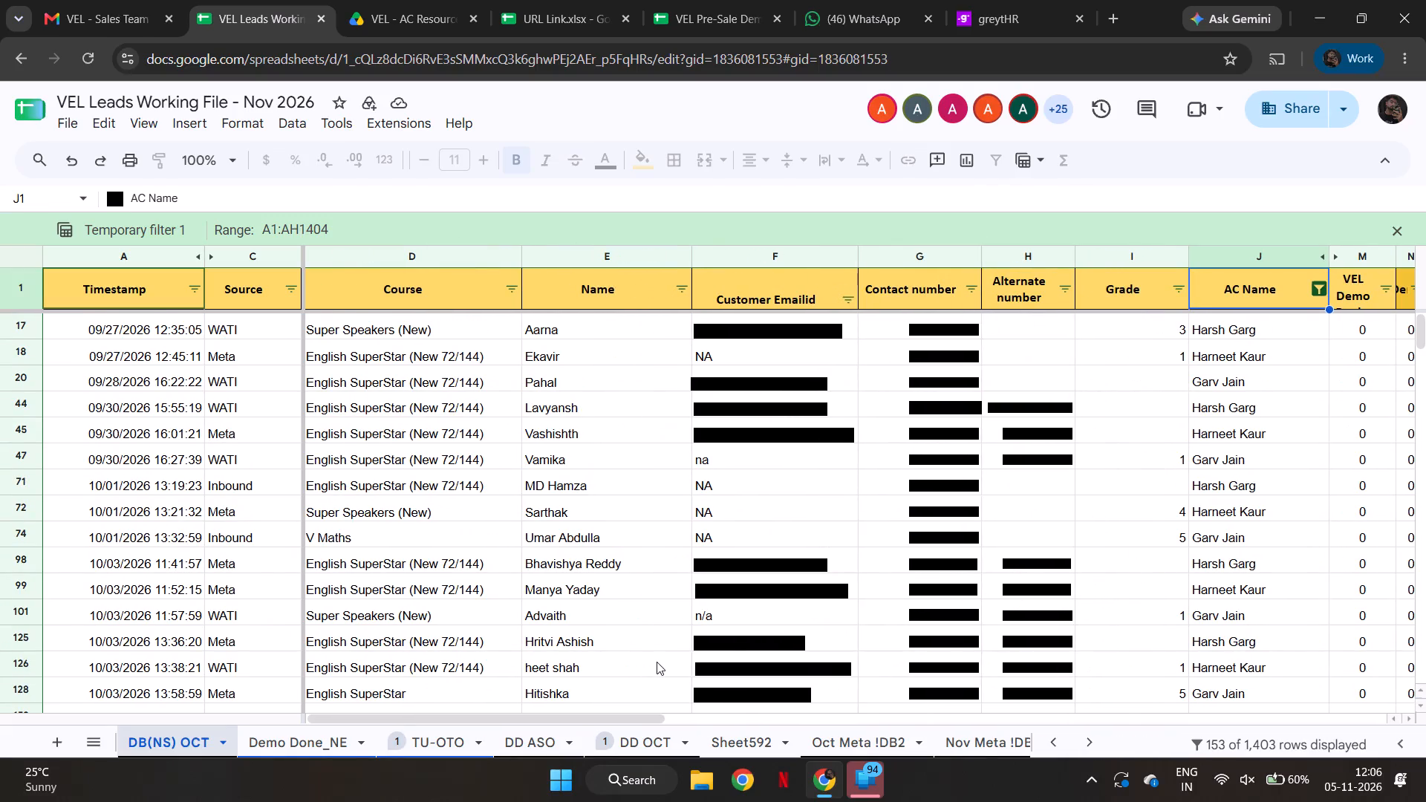
{"action": "scroll", "coordinate": [657, 662], "scroll_direction": "left", "scroll_amount": 3}
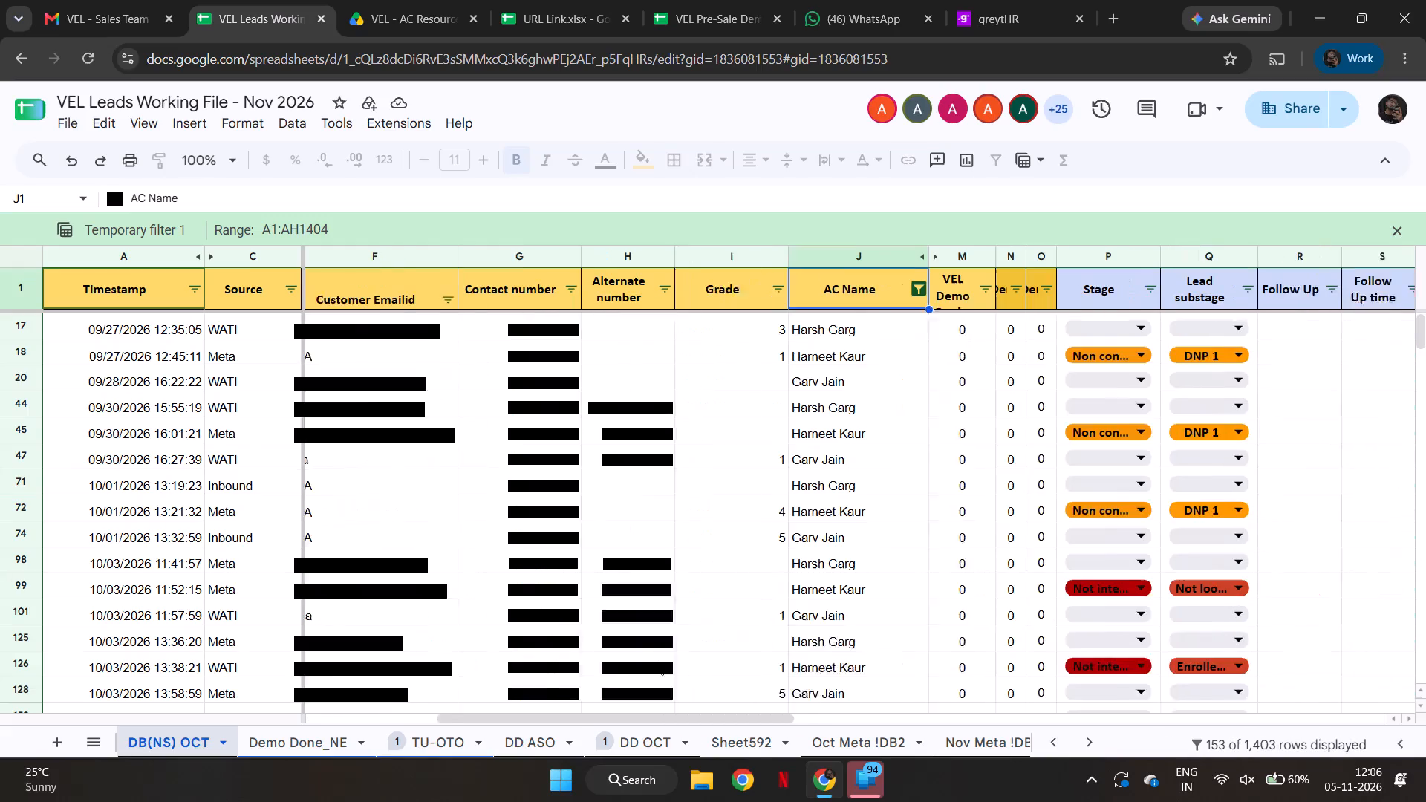
{"action": "scroll", "coordinate": [657, 662], "scroll_direction": "left", "scroll_amount": 1}
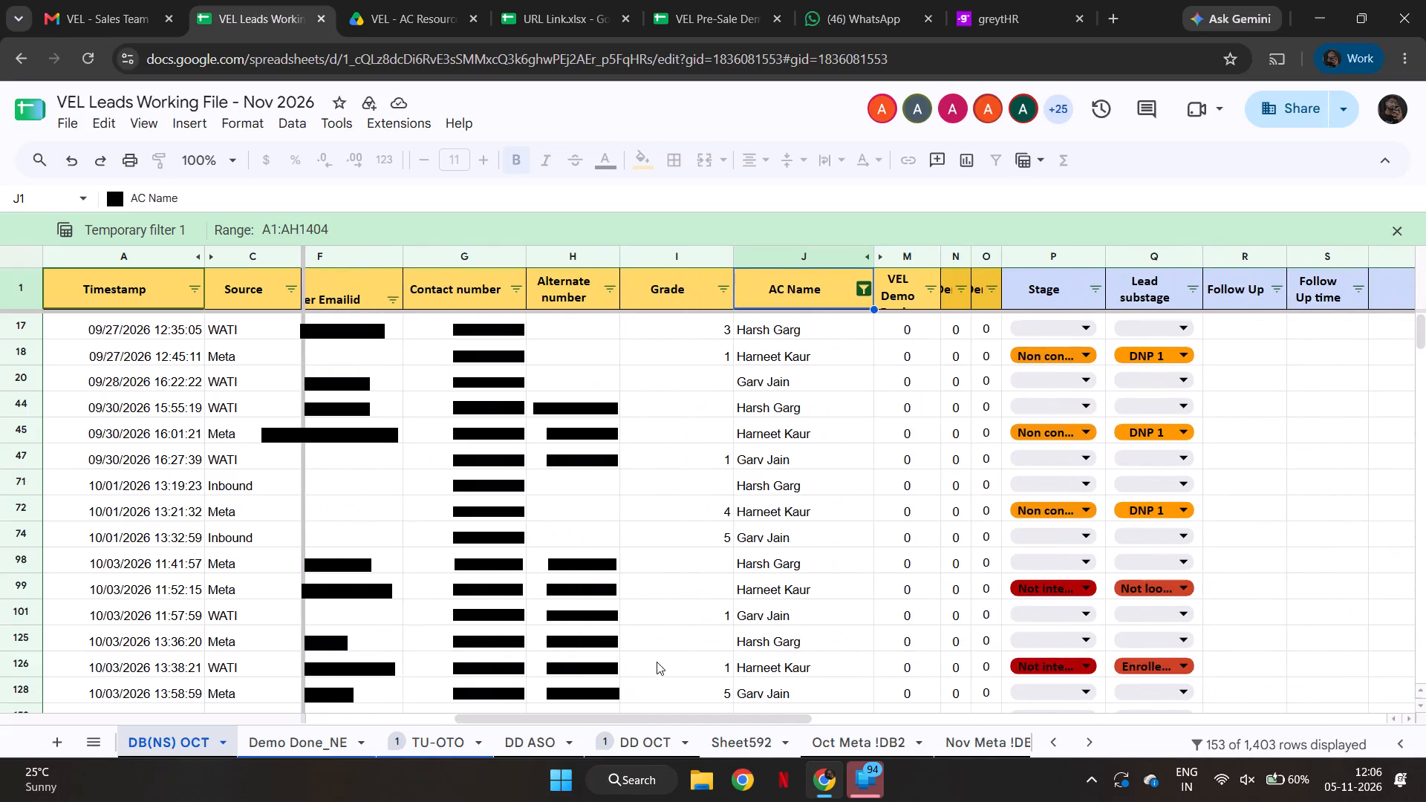
{"action": "scroll", "coordinate": [657, 662], "scroll_direction": "right", "scroll_amount": 3}
{"action": "scroll", "coordinate": [657, 662], "scroll_direction": "up", "scroll_amount": 2}
{"action": "scroll", "coordinate": [657, 662], "scroll_direction": "left", "scroll_amount": 3}
{"action": "scroll", "coordinate": [657, 662], "scroll_direction": "down", "scroll_amount": 4}
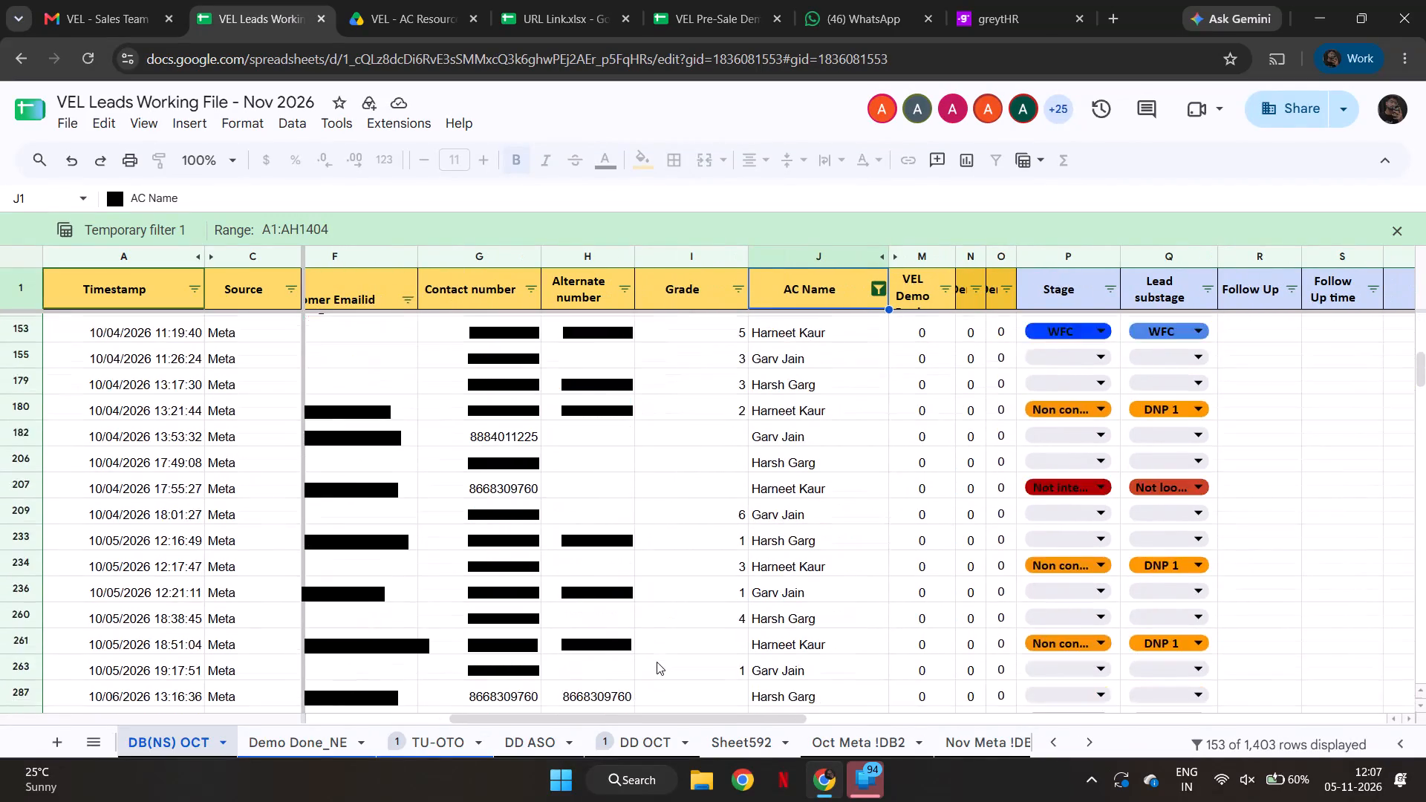
{"action": "scroll", "coordinate": [657, 662], "scroll_direction": "down", "scroll_amount": 11}
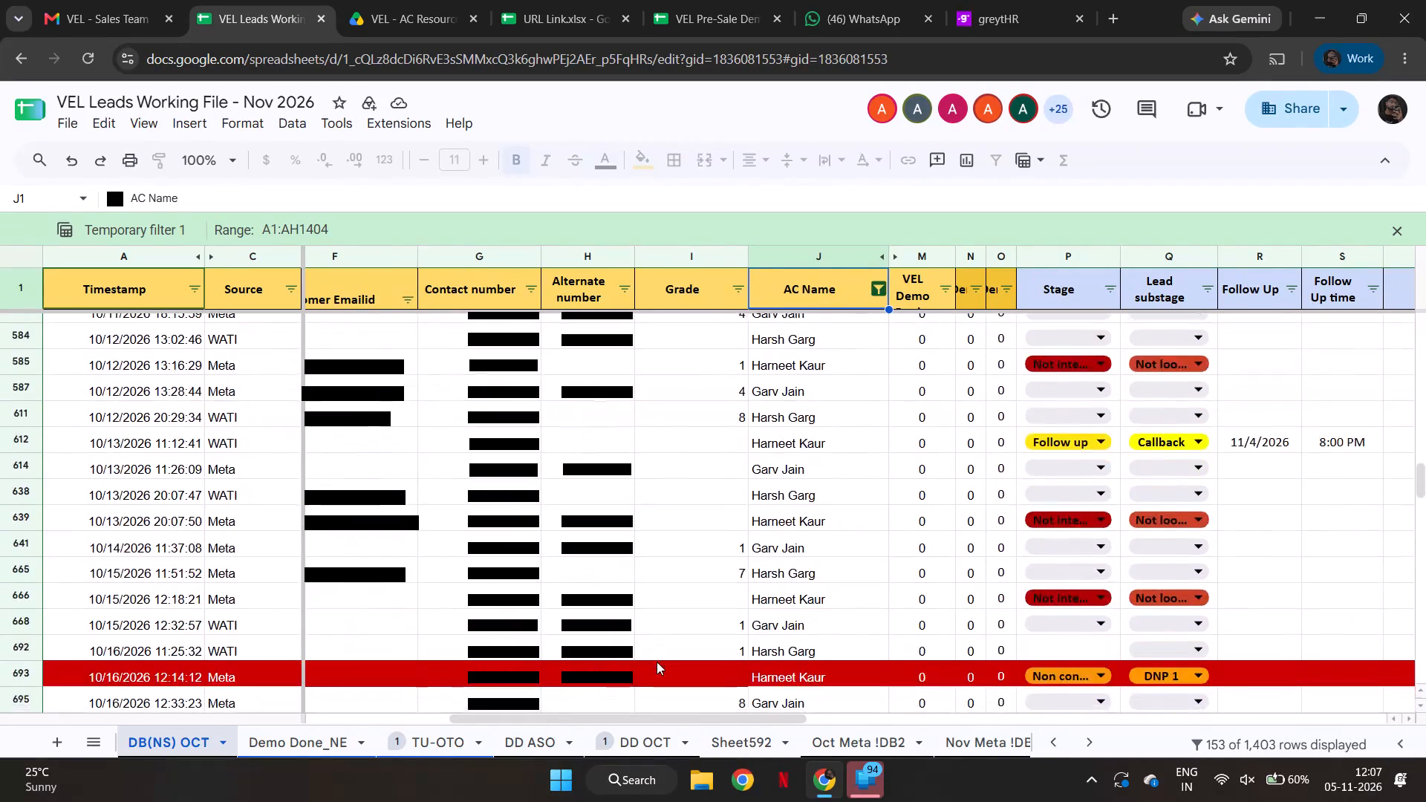
{"action": "scroll", "coordinate": [657, 662], "scroll_direction": "down", "scroll_amount": 5}
{"action": "scroll", "coordinate": [657, 662], "scroll_direction": "up", "scroll_amount": 5}
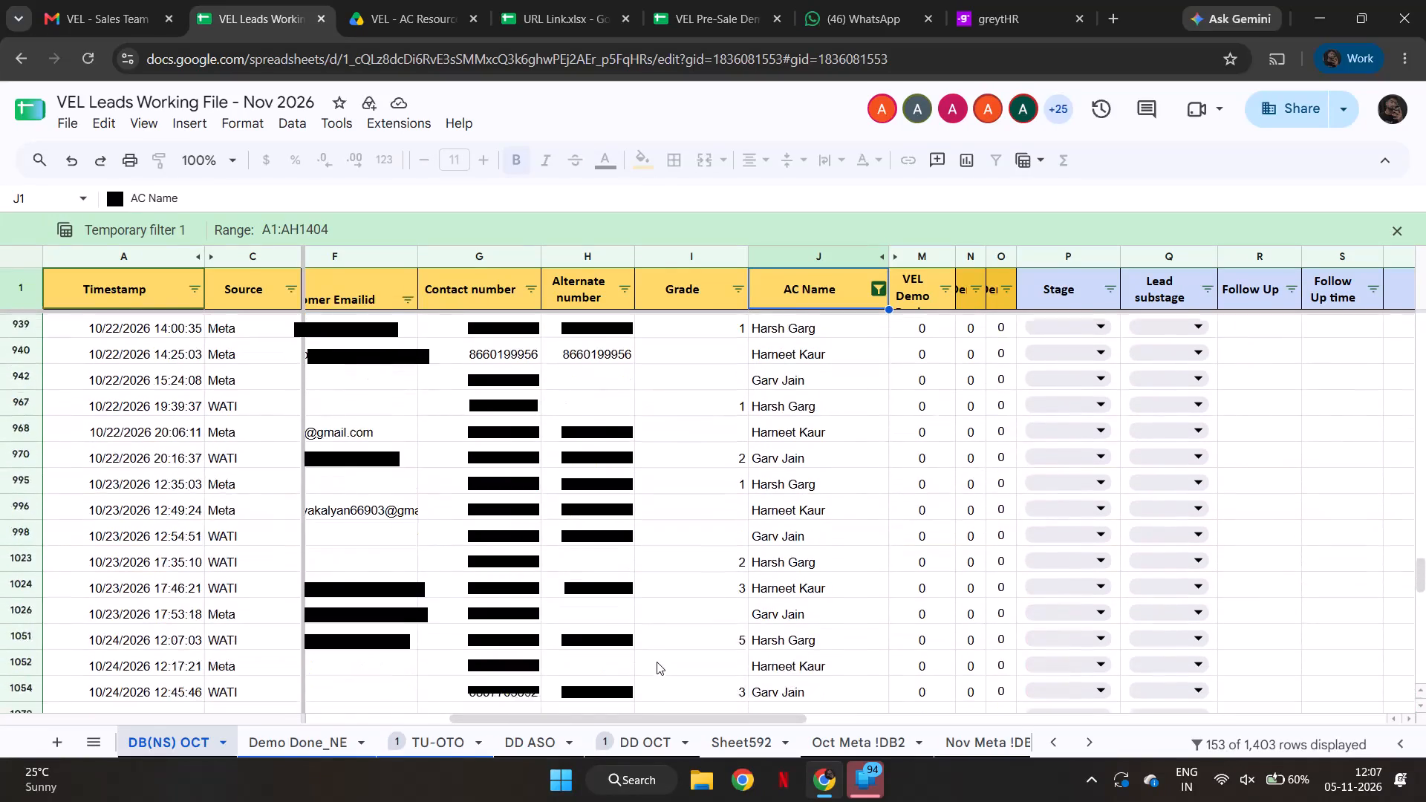
{"action": "scroll", "coordinate": [657, 662], "scroll_direction": "up", "scroll_amount": 7}
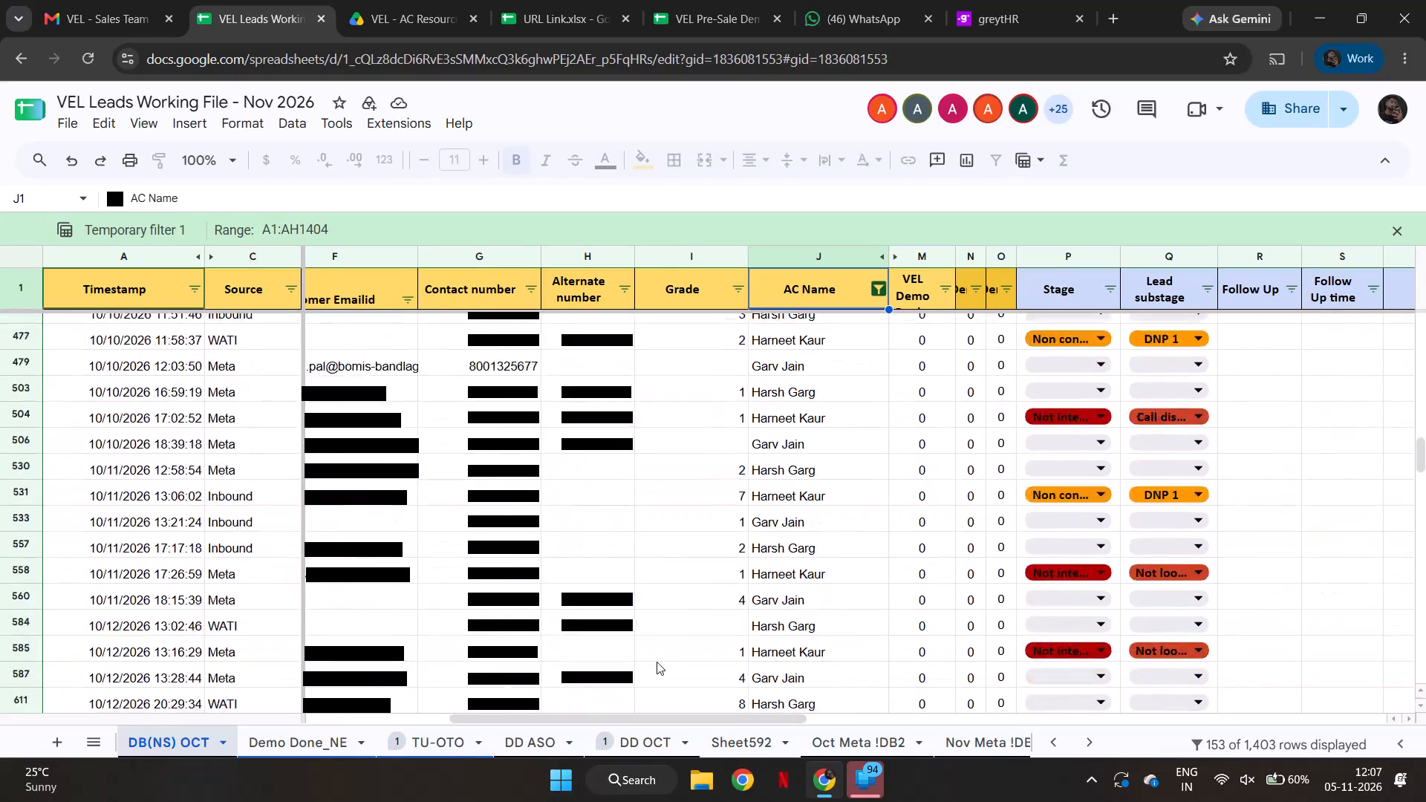
{"action": "scroll", "coordinate": [657, 662], "scroll_direction": "up", "scroll_amount": 9}
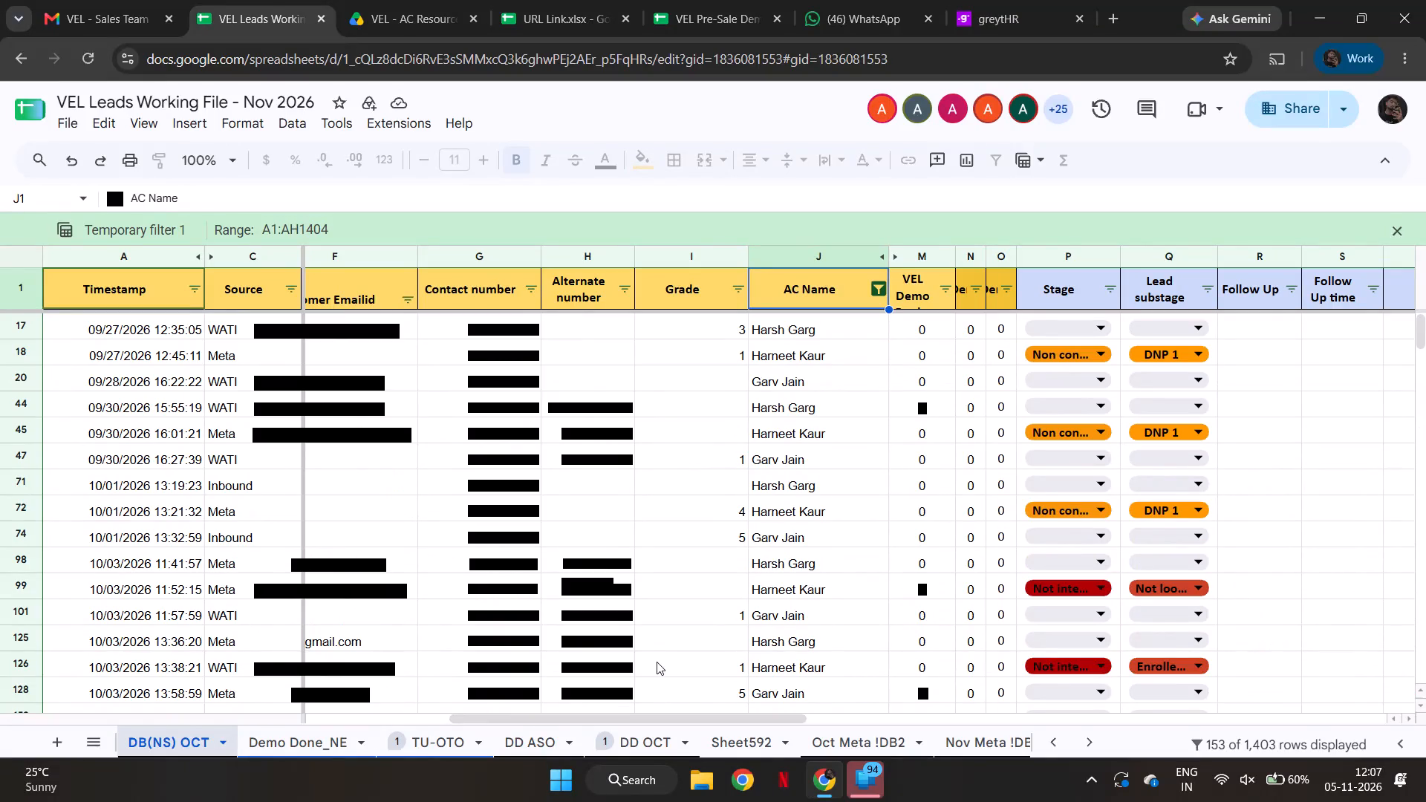
Check the name and course of the first filtered lead in row 17 and copy its contact number.
{"action": "left_click", "coordinate": [464, 319]}
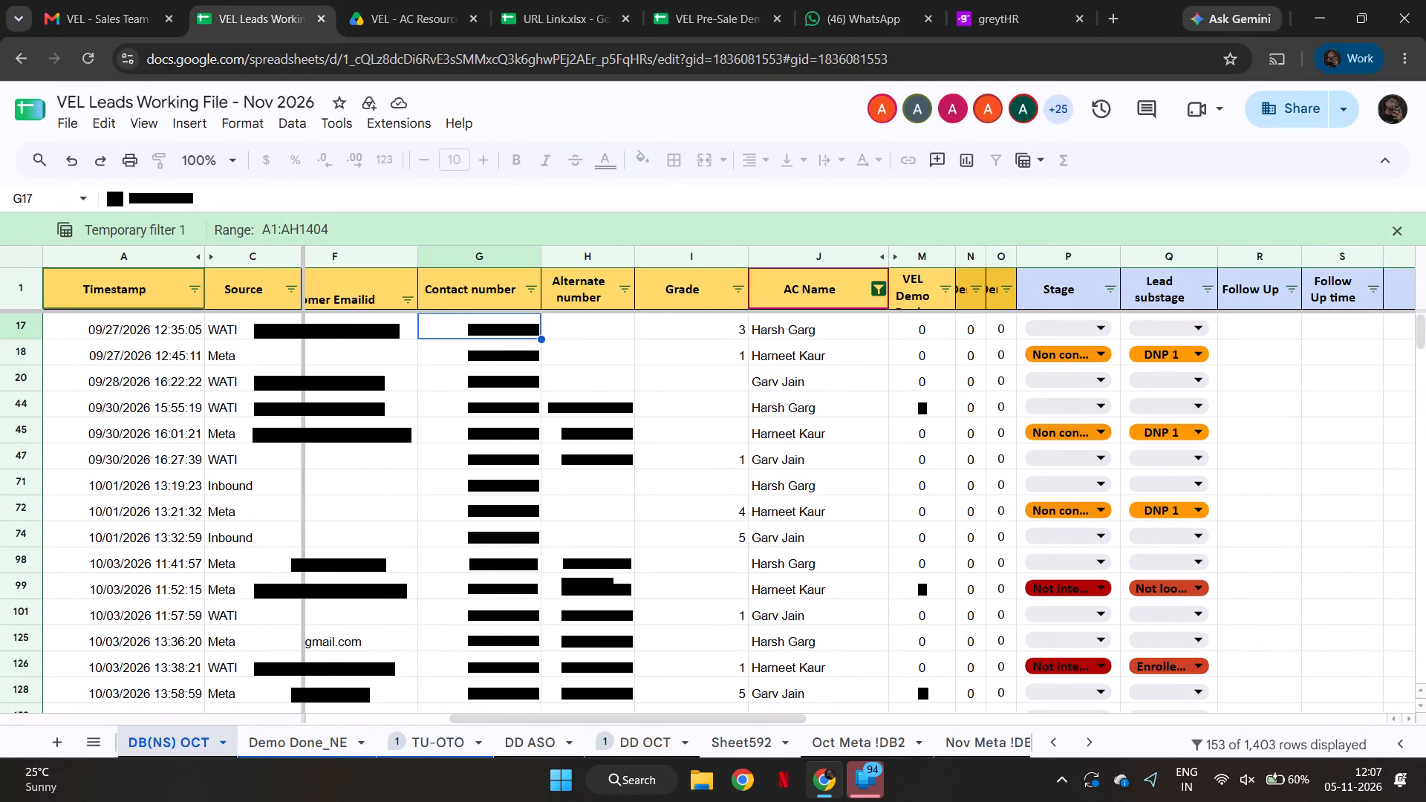
{"action": "scroll", "coordinate": [444, 321], "scroll_direction": "right", "scroll_amount": 5}
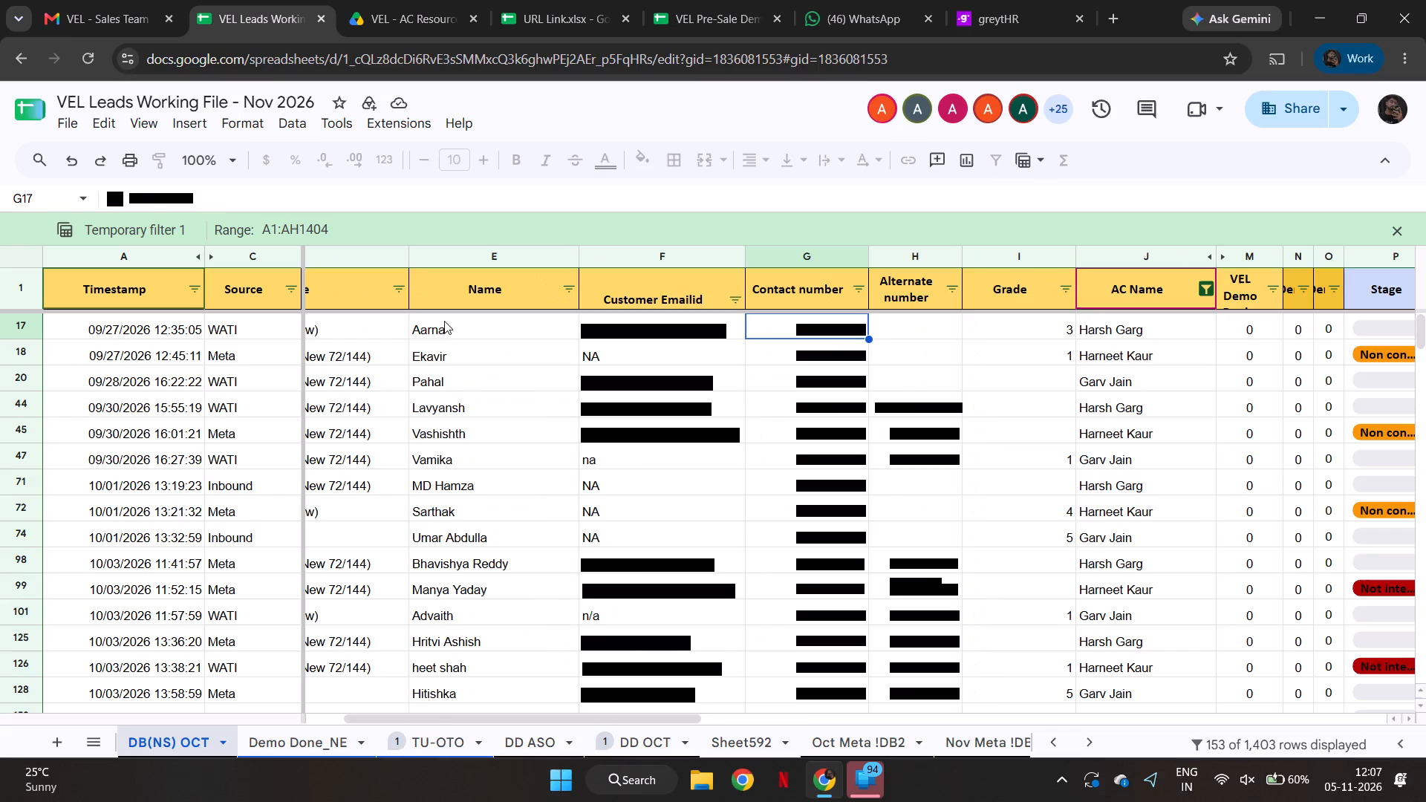
{"action": "scroll", "coordinate": [444, 321], "scroll_direction": "right", "scroll_amount": 1}
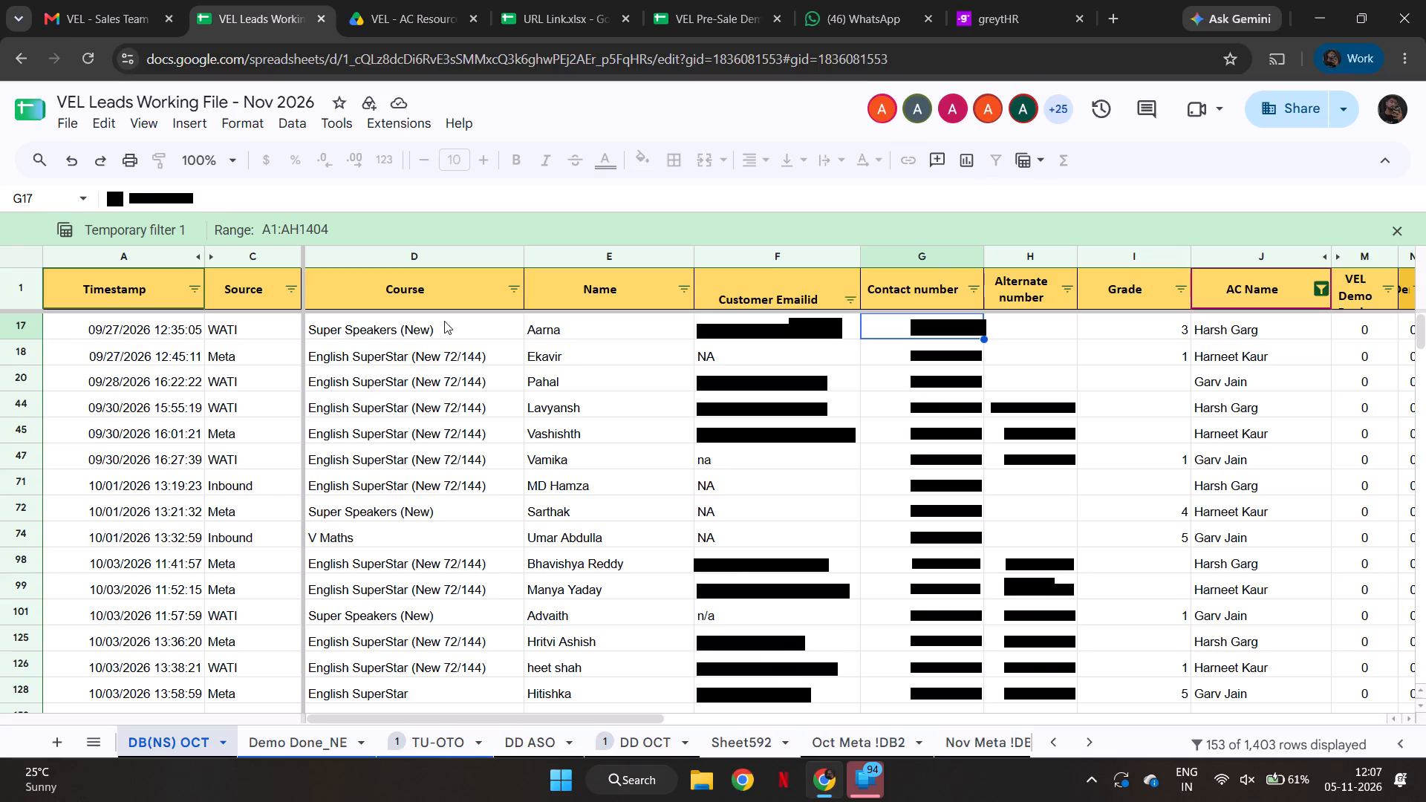
{"action": "scroll", "coordinate": [444, 321], "scroll_direction": "left", "scroll_amount": 3}
{"action": "left_click", "coordinate": [441, 327]}
{"action": "scroll", "coordinate": [441, 327], "scroll_direction": "left", "scroll_amount": 1}
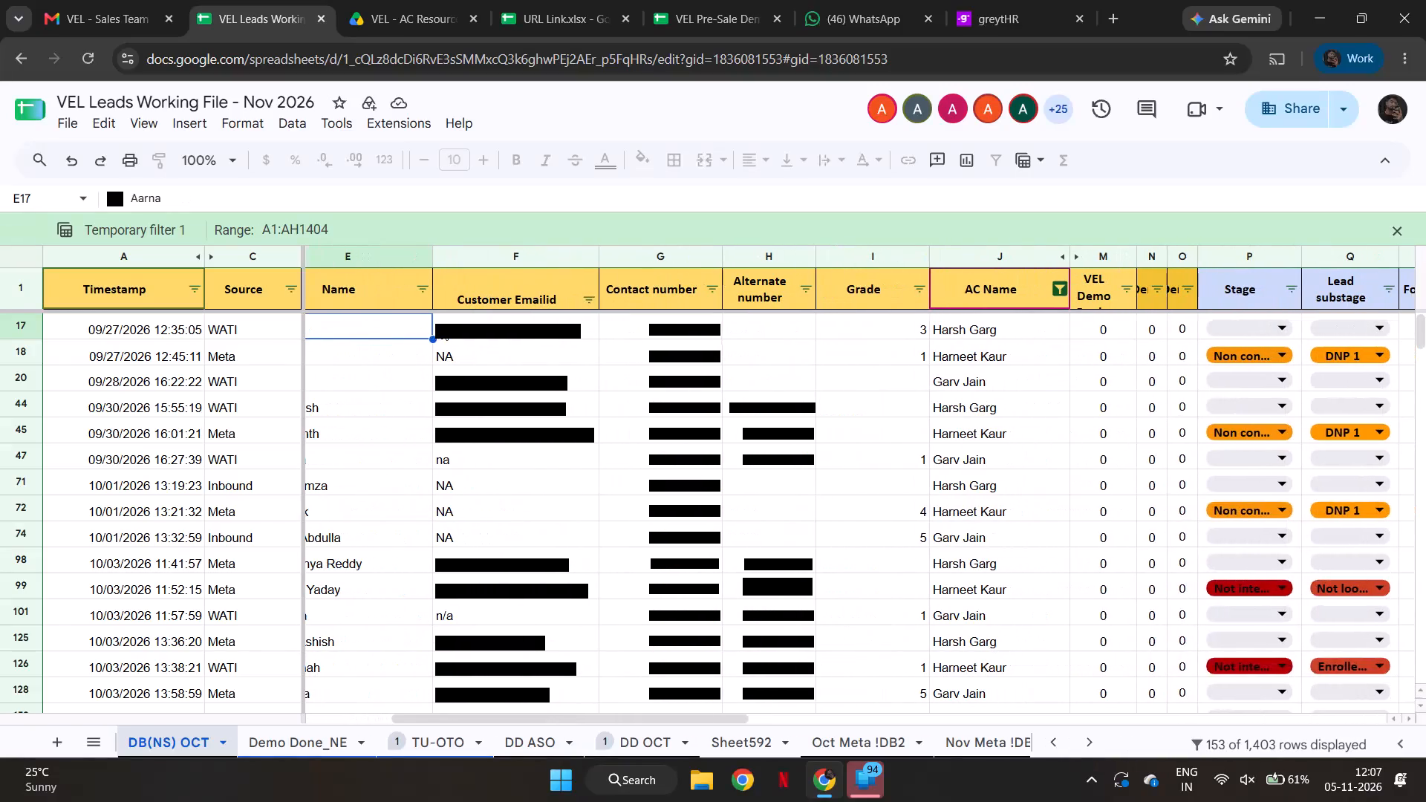
{"action": "scroll", "coordinate": [441, 327], "scroll_direction": "left", "scroll_amount": 1}
{"action": "left_click", "coordinate": [682, 317]}
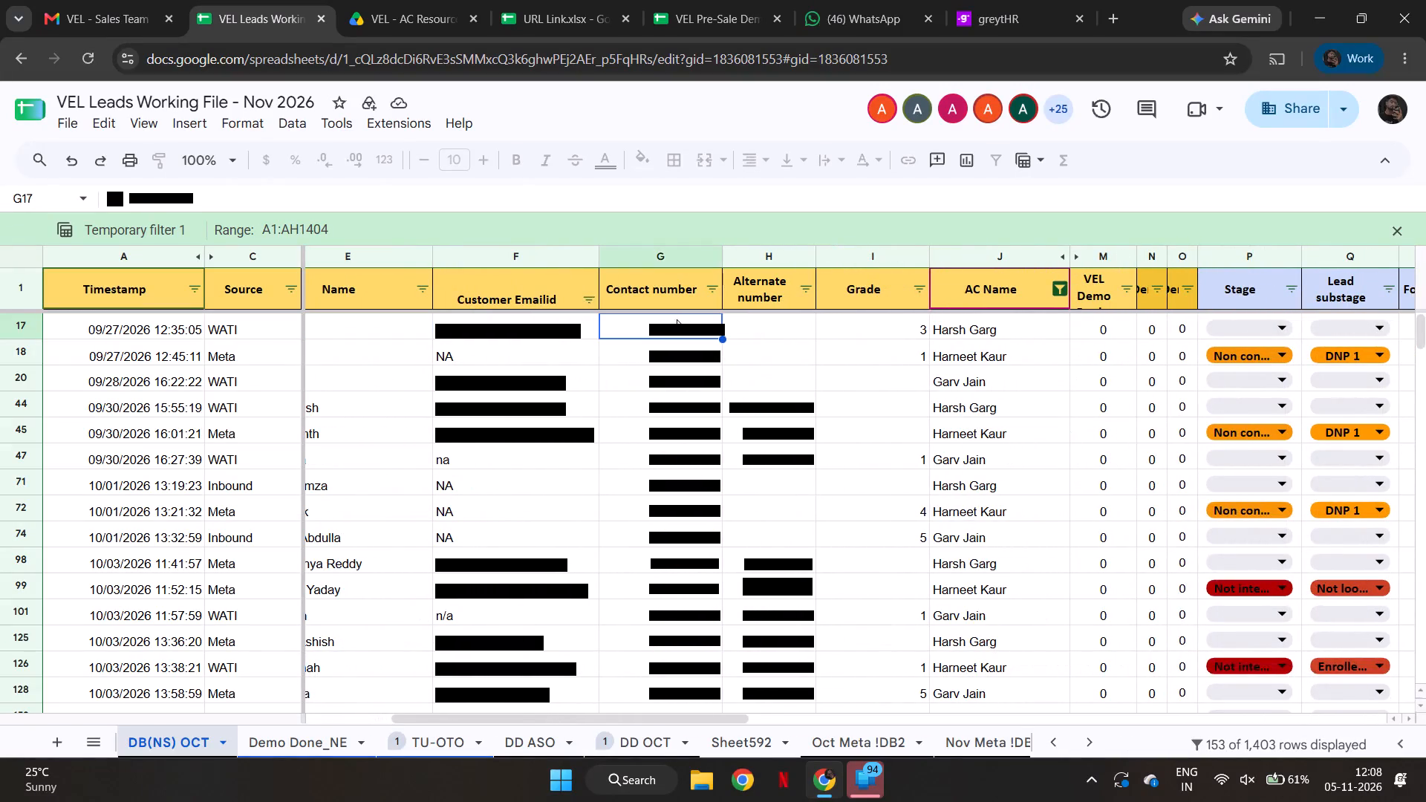
{"action": "key", "text": "ctrl+c"}
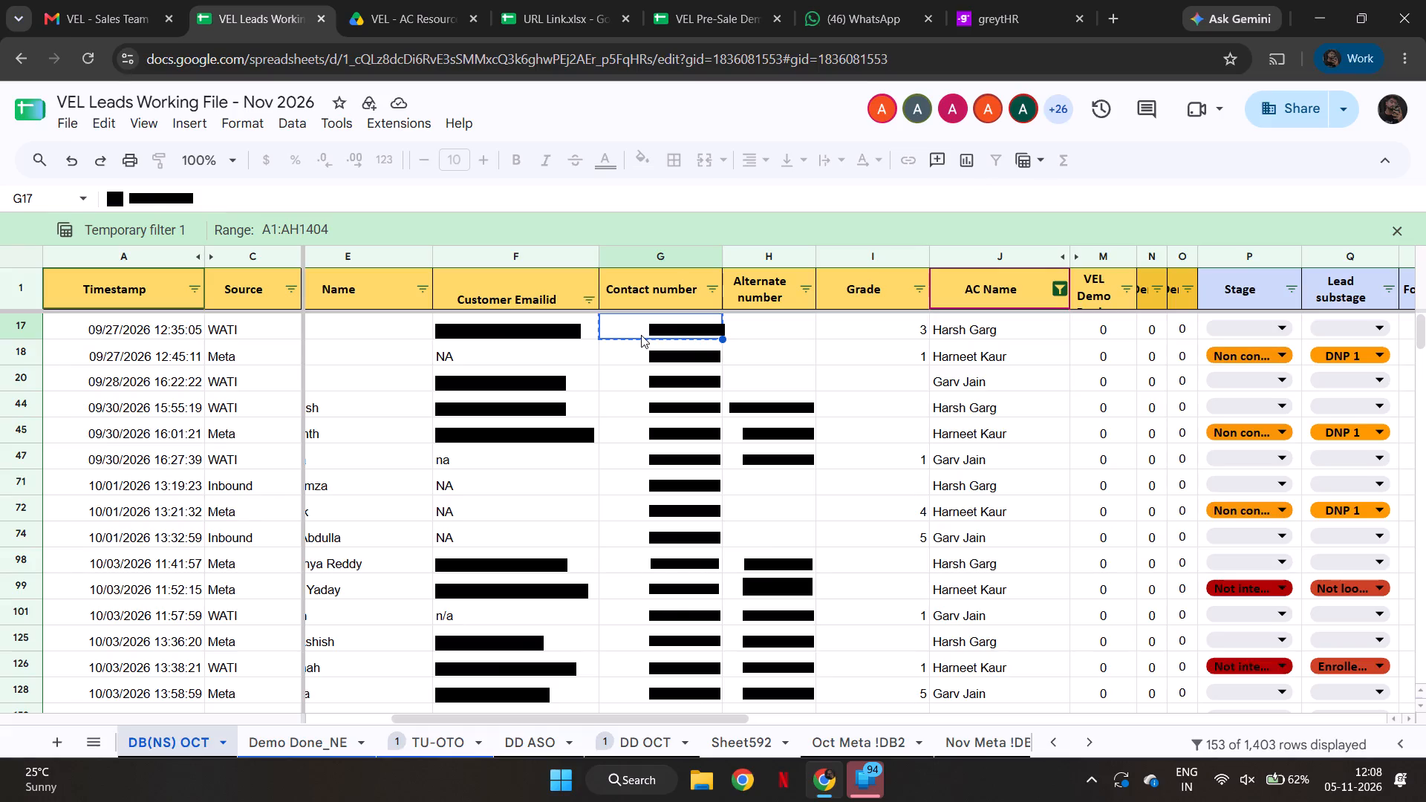
Review the course, name and AC Name details of the lead in row 17.
{"action": "scroll", "coordinate": [641, 335], "scroll_direction": "left", "scroll_amount": 3}
{"action": "scroll", "coordinate": [641, 335], "scroll_direction": "right", "scroll_amount": 1}
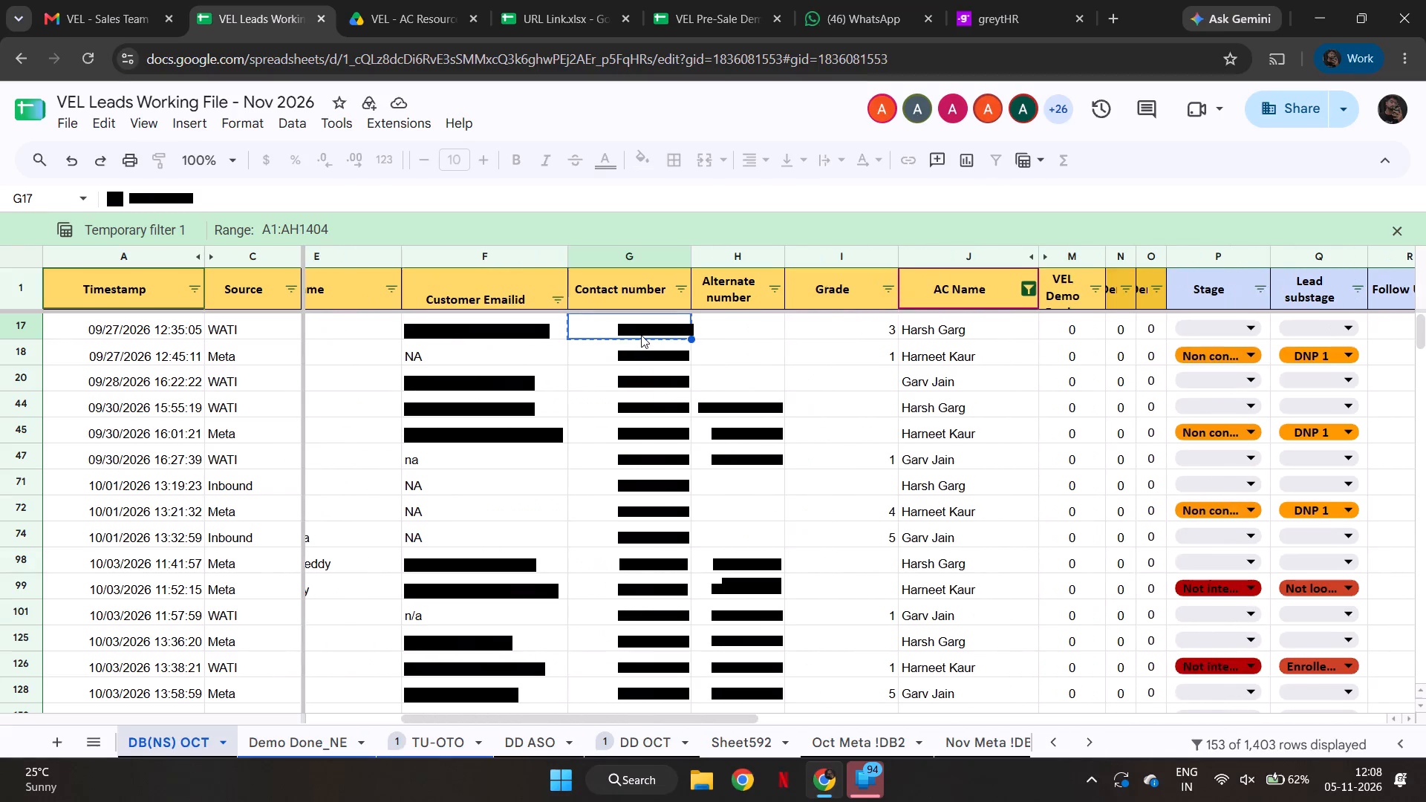
{"action": "scroll", "coordinate": [641, 335], "scroll_direction": "right", "scroll_amount": 1}
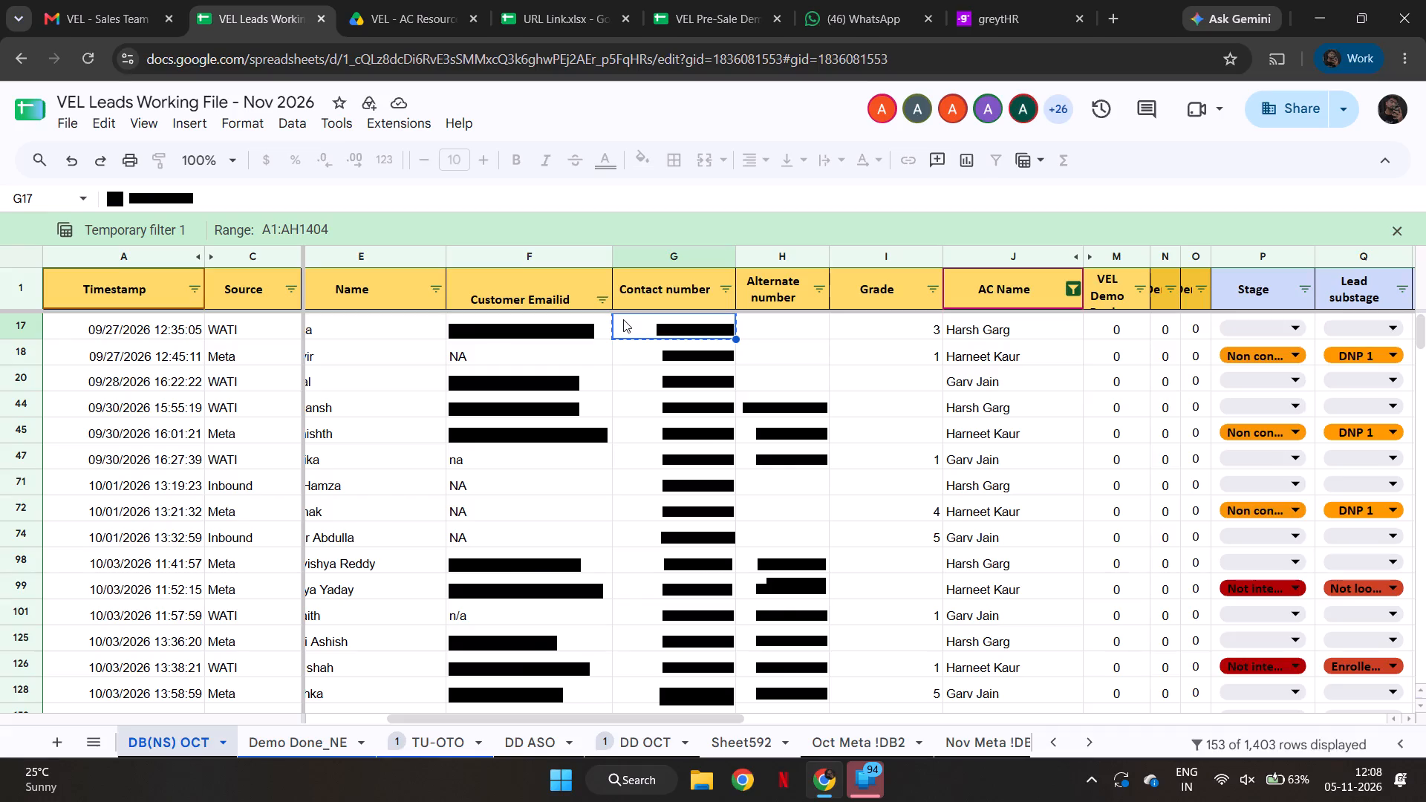
{"action": "scroll", "coordinate": [623, 319], "scroll_direction": "right", "scroll_amount": 4}
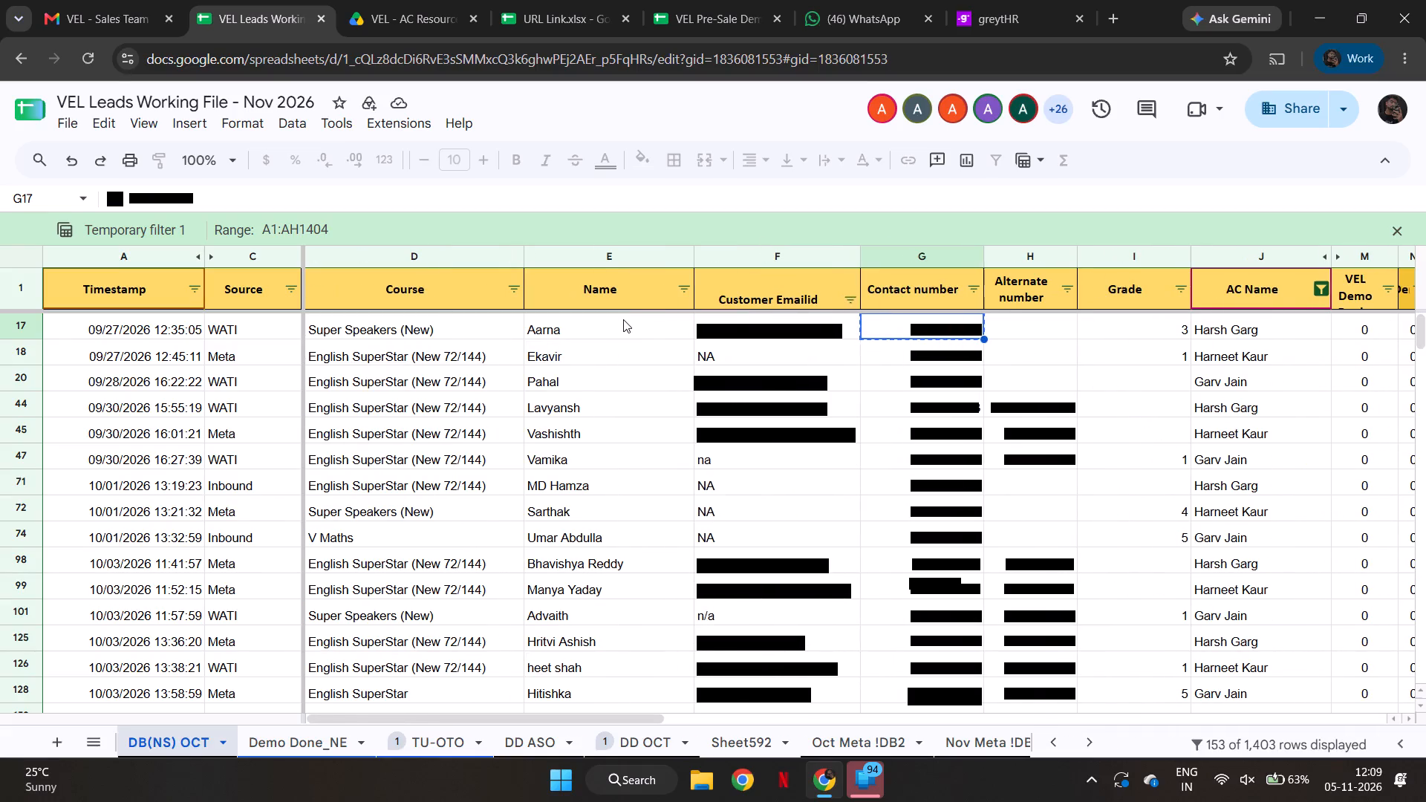
{"action": "scroll", "coordinate": [623, 319], "scroll_direction": "right", "scroll_amount": 2}
Examine the filtered leads' course, name, contact number, AC Name, demo and stage columns, focusing on the contact number in row 17.
{"action": "scroll", "coordinate": [623, 319], "scroll_direction": "left", "scroll_amount": 4}
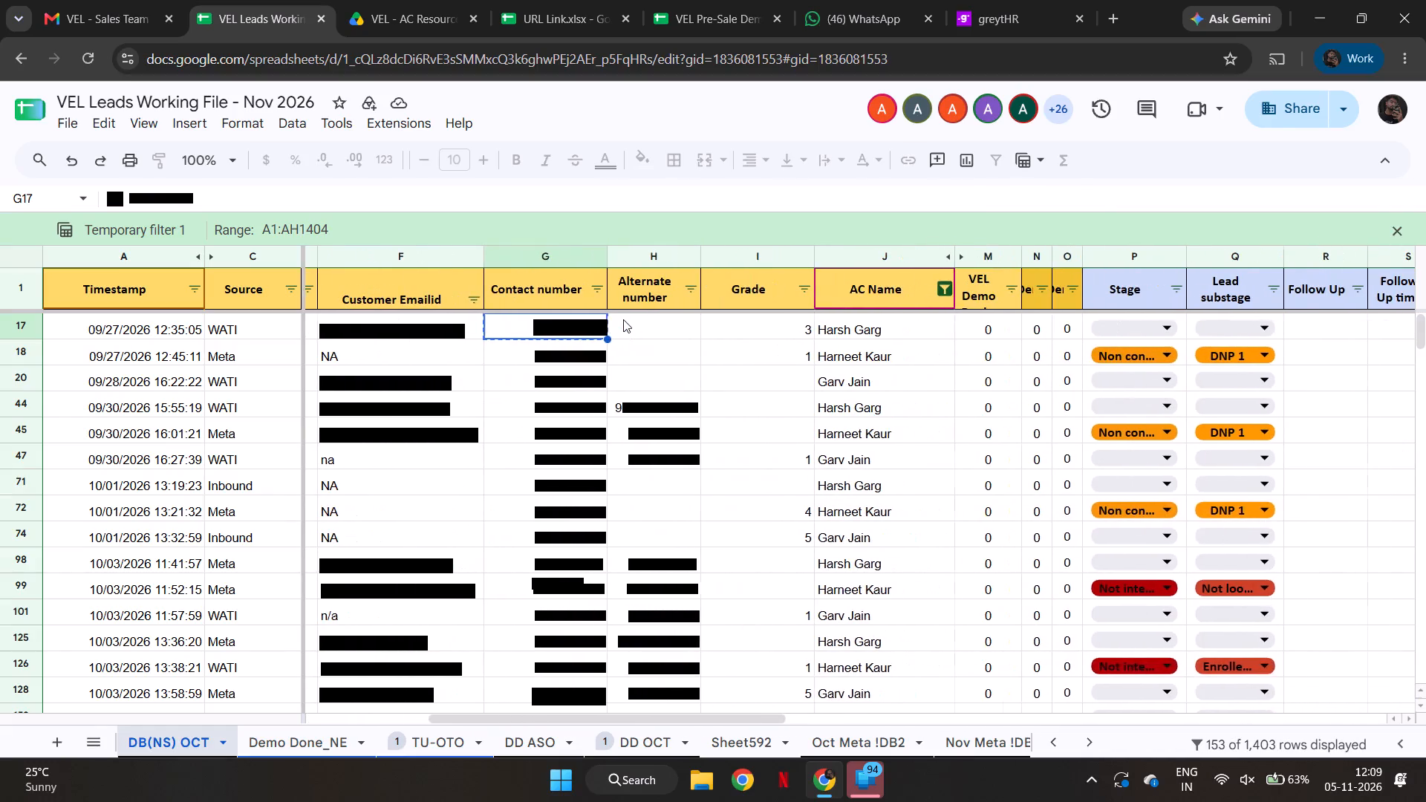
{"action": "scroll", "coordinate": [623, 319], "scroll_direction": "left", "scroll_amount": 1}
{"action": "scroll", "coordinate": [623, 319], "scroll_direction": "right", "scroll_amount": 5}
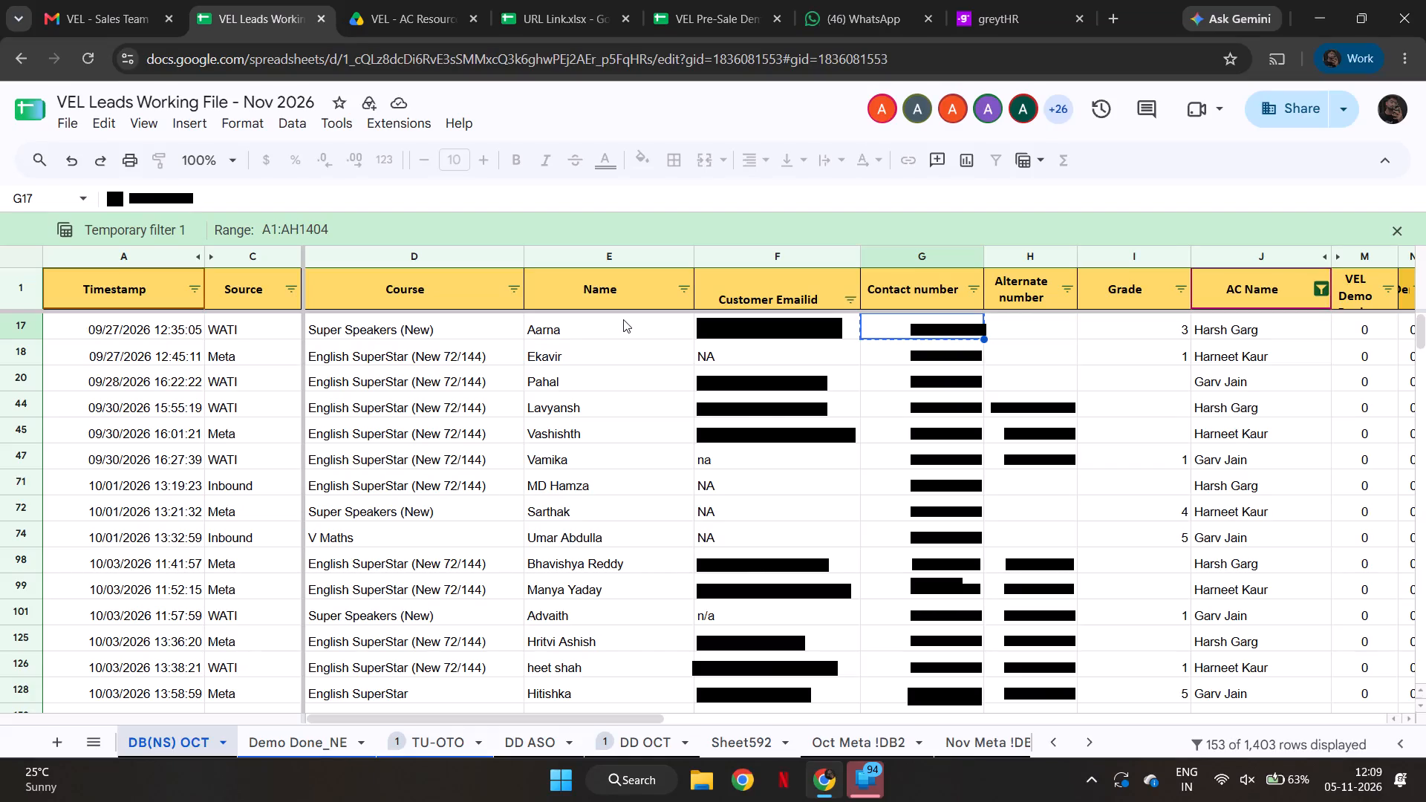
{"action": "scroll", "coordinate": [720, 410], "scroll_direction": "left", "scroll_amount": 2}
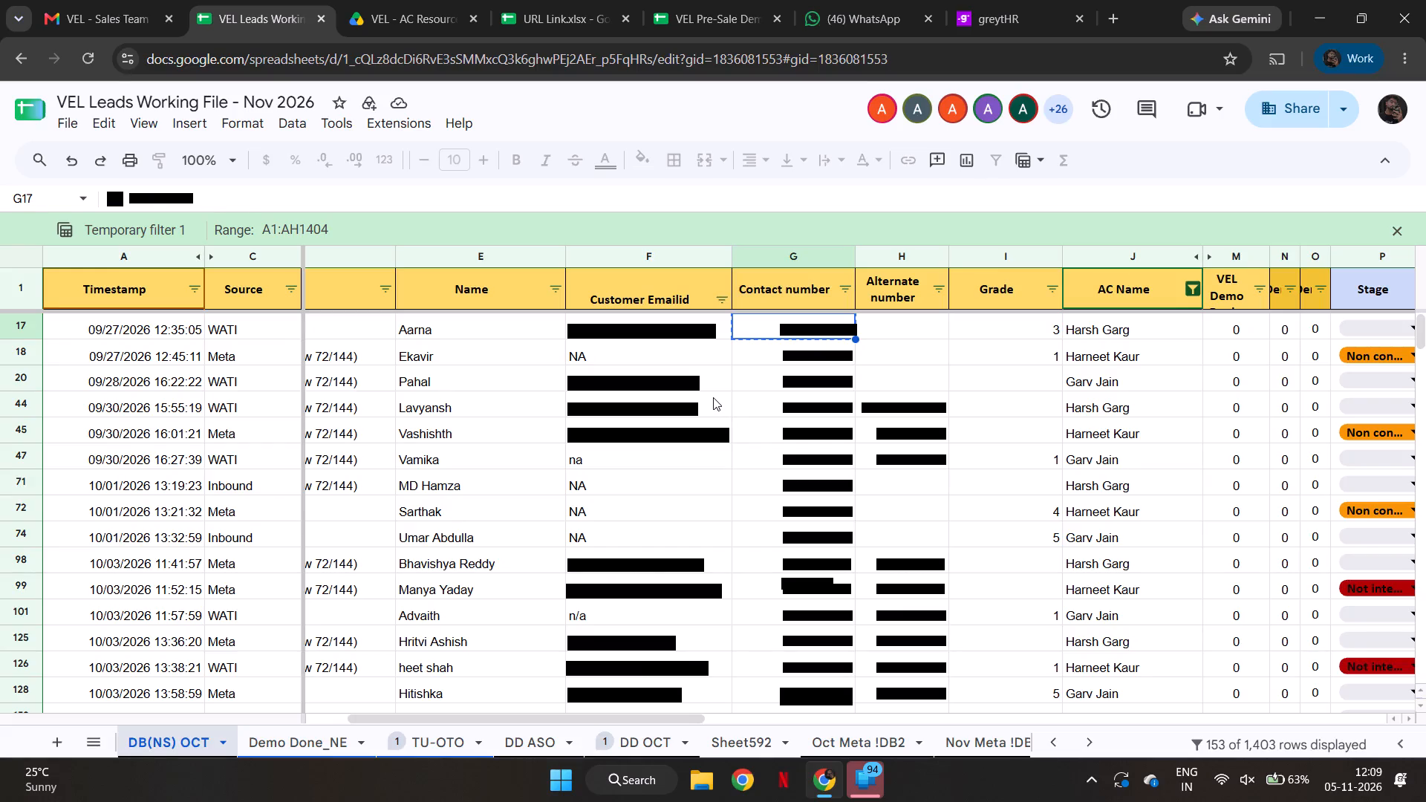
{"action": "left_click", "coordinate": [713, 397]}
{"action": "left_click", "coordinate": [758, 318]}
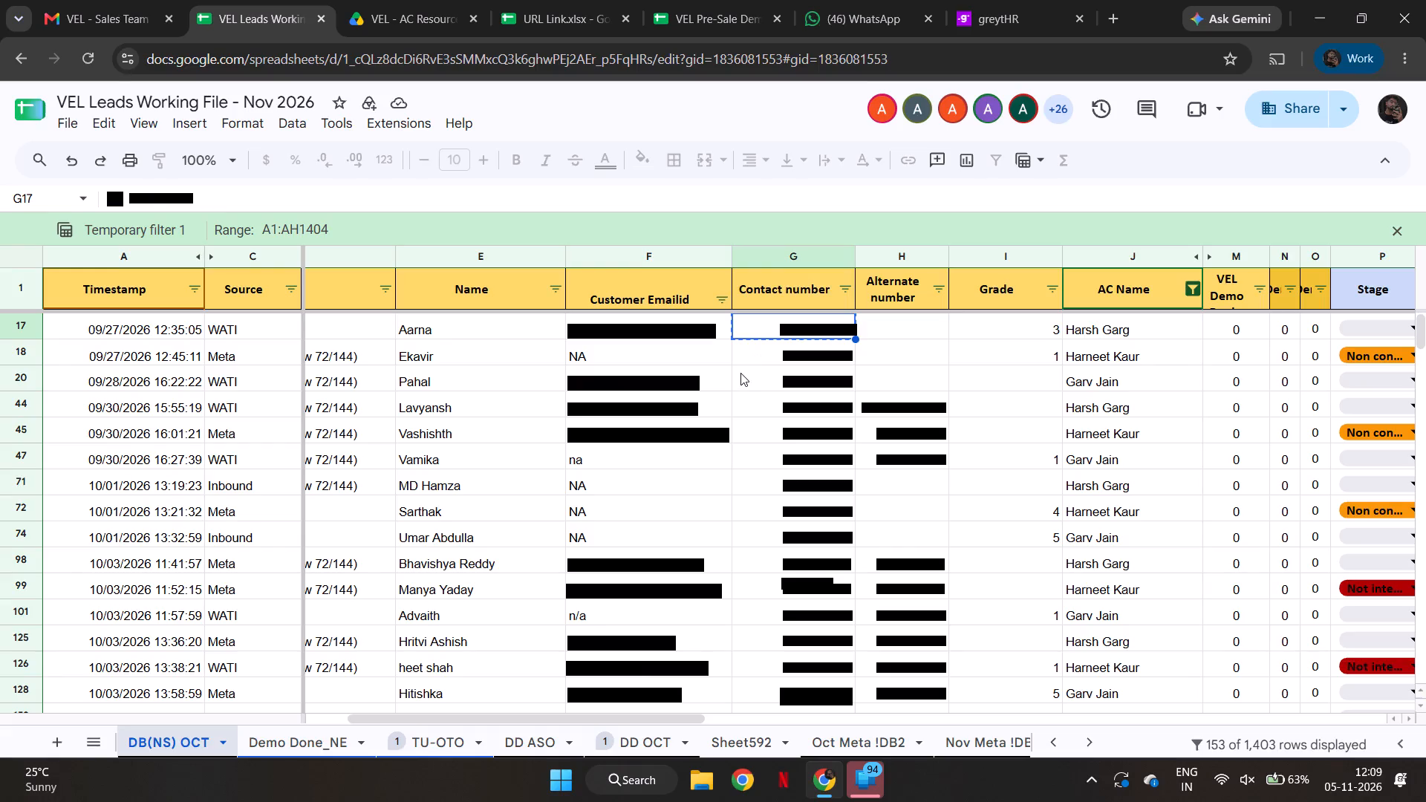
{"action": "left_click", "coordinate": [755, 320]}
{"action": "scroll", "coordinate": [755, 320], "scroll_direction": "left", "scroll_amount": 1}
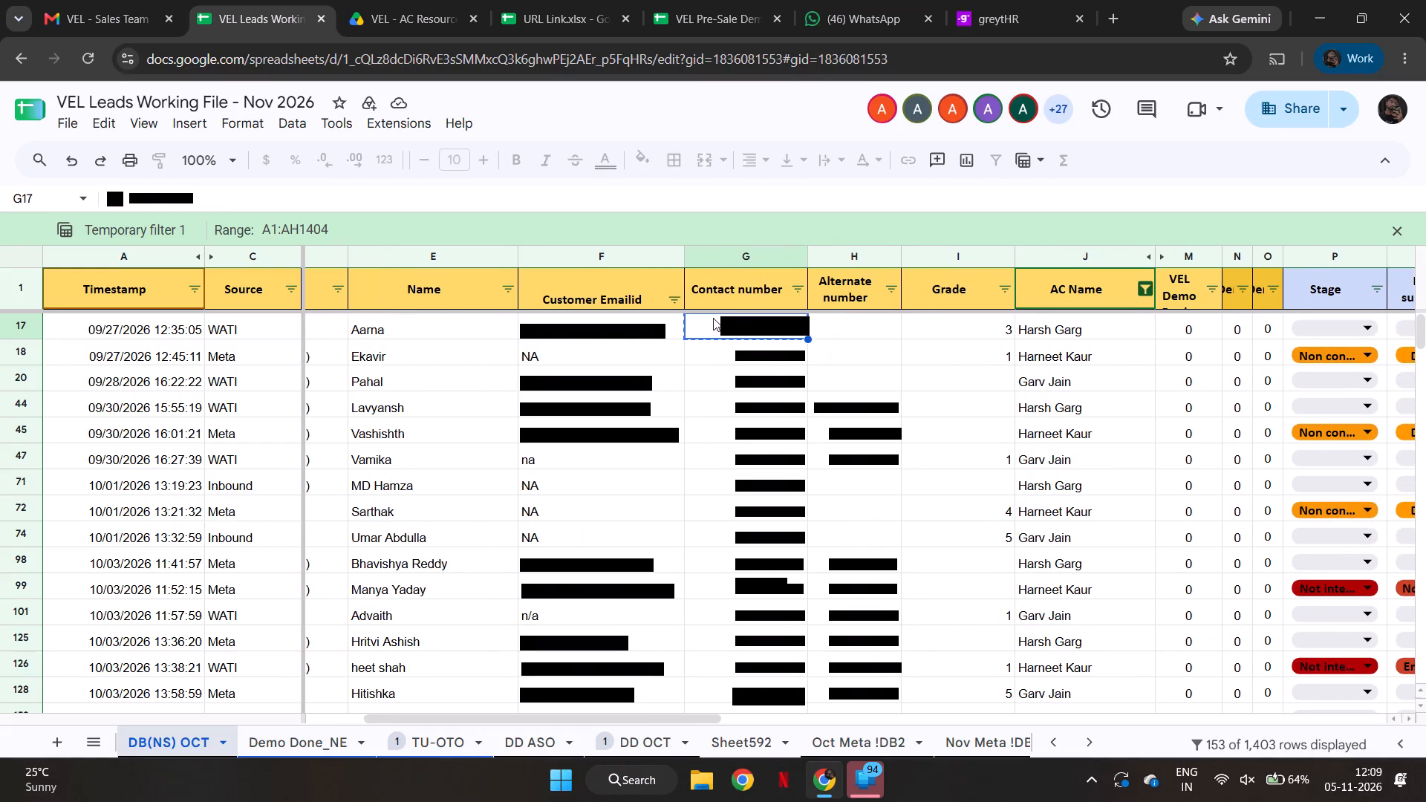
{"action": "scroll", "coordinate": [713, 318], "scroll_direction": "left", "scroll_amount": 1}
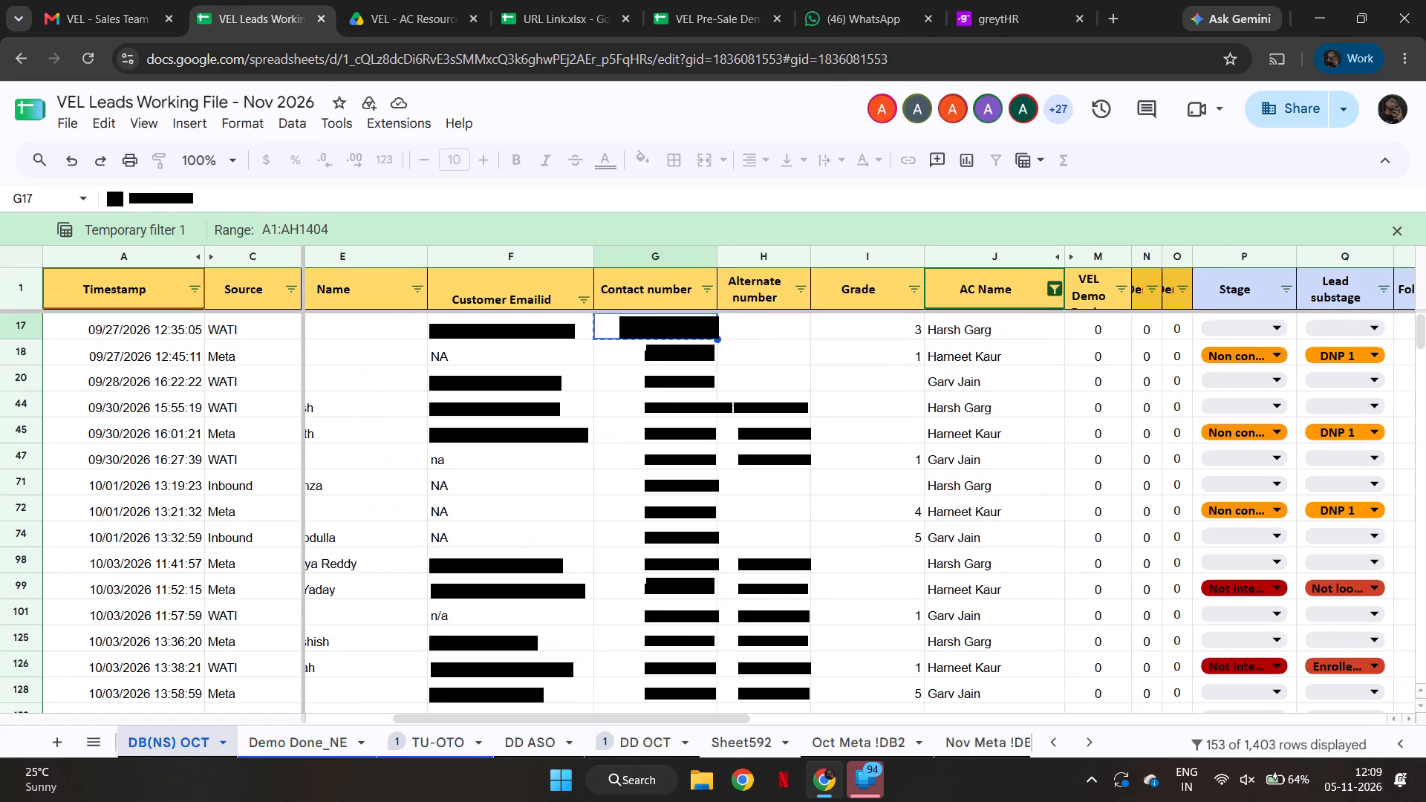
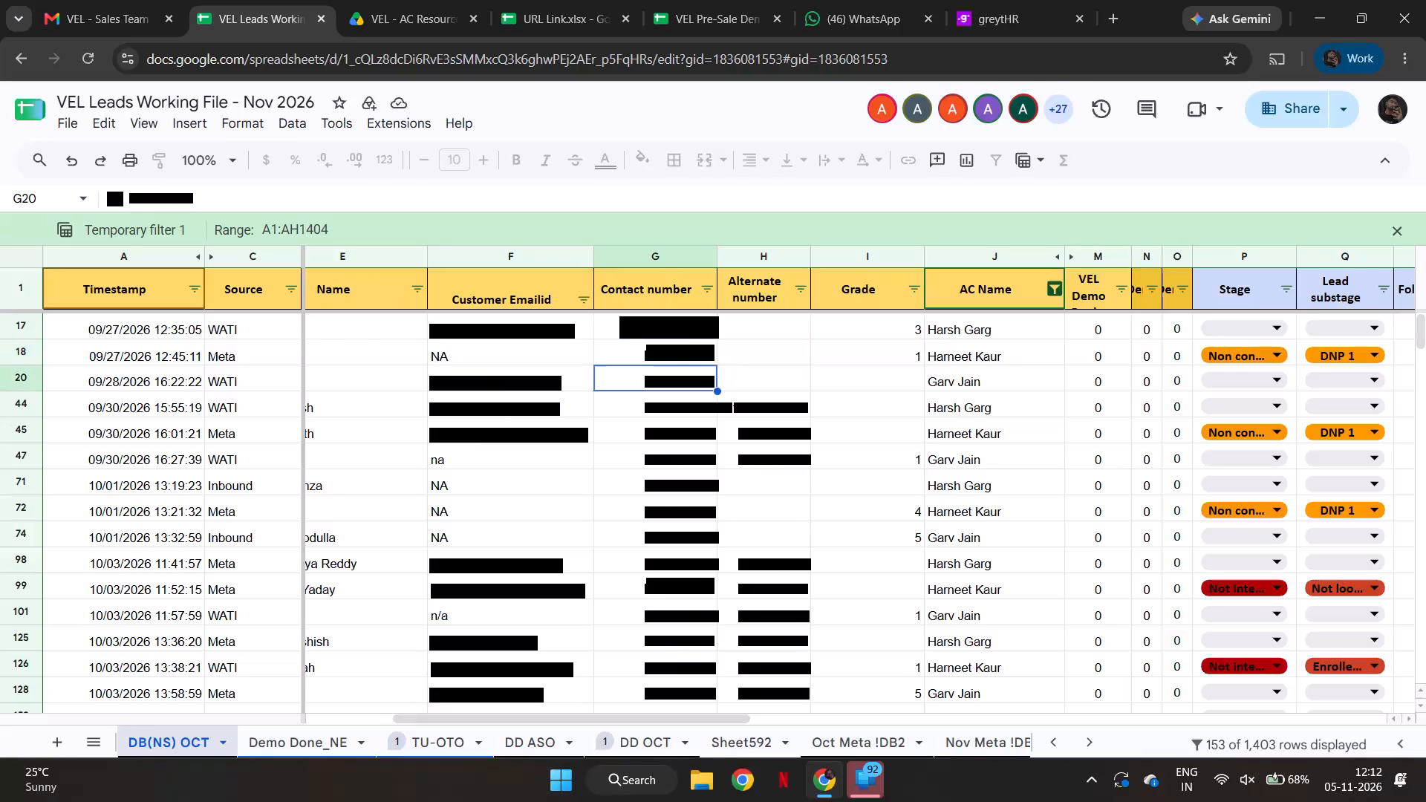
Copy the contact number of the filtered lead in row 20.
{"action": "key", "text": "ctrl+c"}
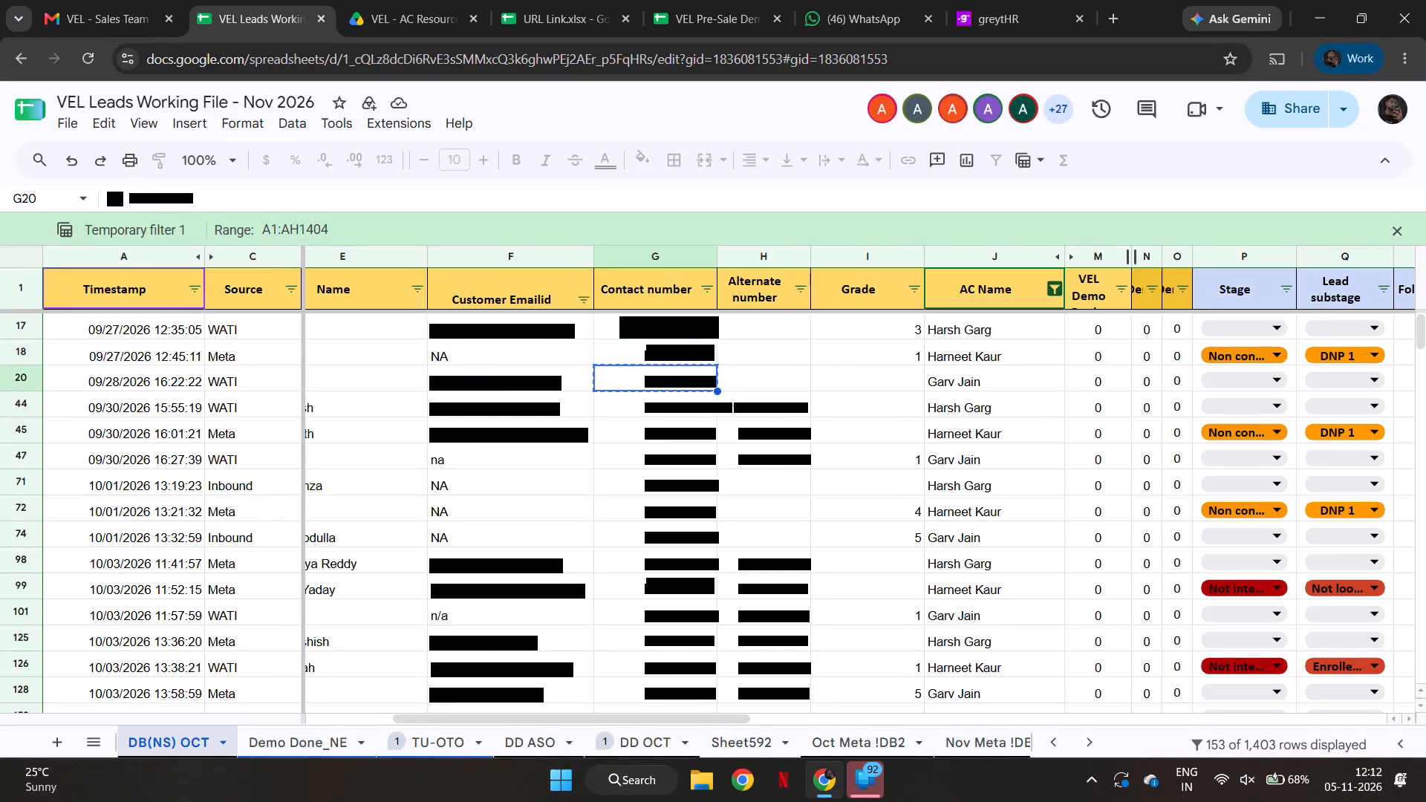
Set the Stage of the lead in row 17 to Non contact.
{"action": "key", "text": "Up"}
{"action": "key", "text": "Up"}
{"action": "key", "text": "Right"}
{"action": "key", "text": "Right"}
{"action": "key", "text": "Right"}
{"action": "key", "text": "Right"}
{"action": "key", "text": "Right"}
{"action": "key", "text": "Right"}
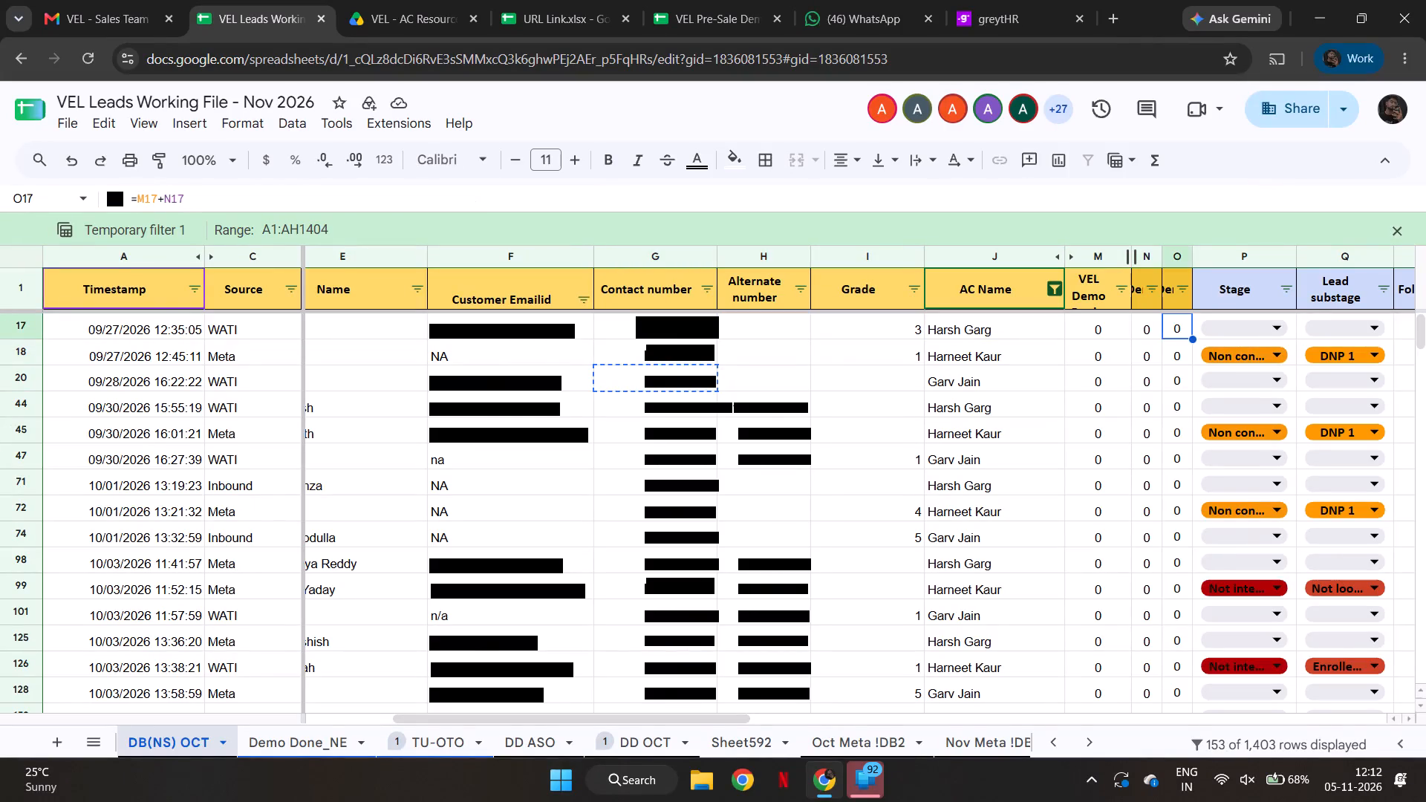
{"action": "key", "text": "Right"}
{"action": "key", "text": "Return"}
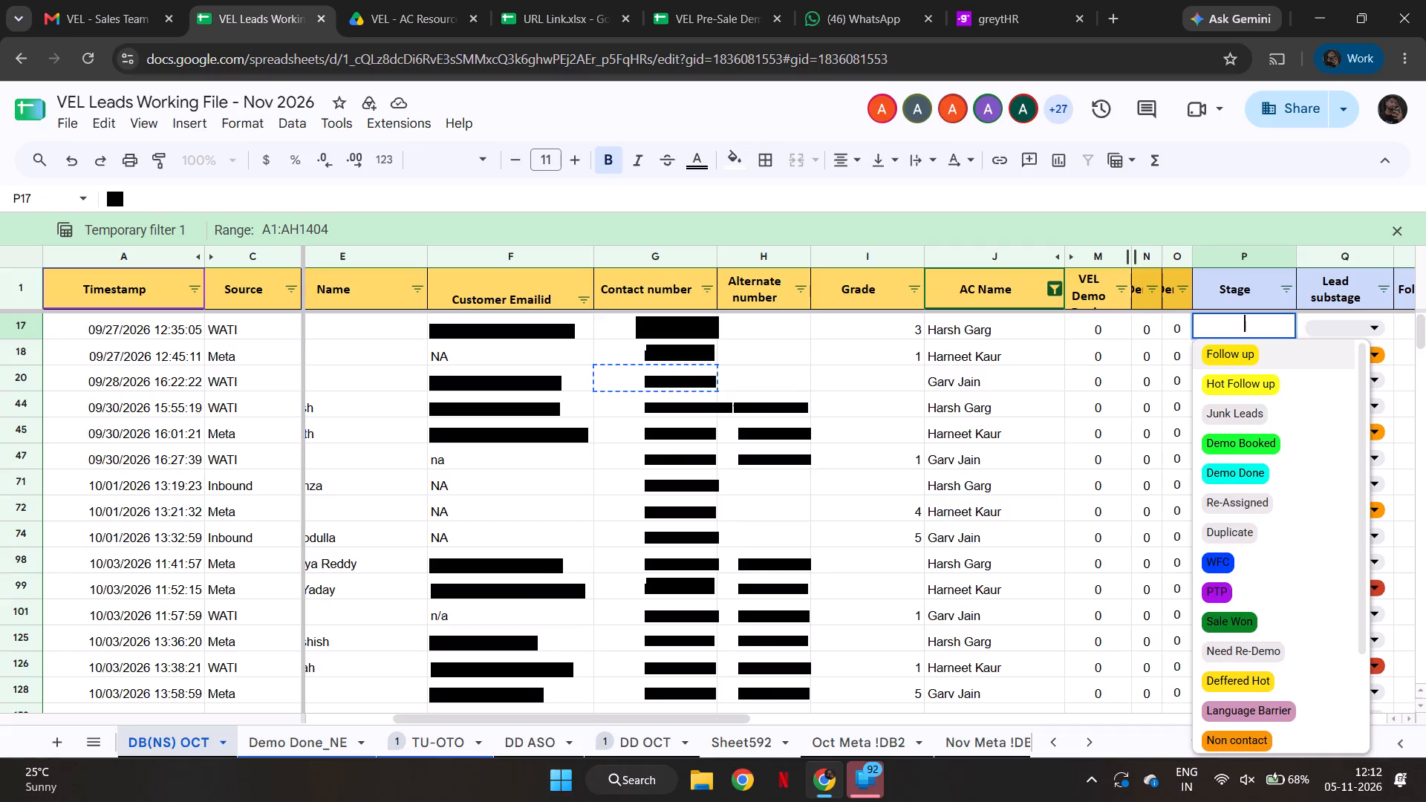
{"action": "key", "text": "Down"}
{"action": "key", "text": "Down"}
{"action": "key", "text": "Up"}
{"action": "key", "text": "Up"}
{"action": "key", "text": "Up"}
{"action": "key", "text": "Up"}
{"action": "key", "text": "Up"}
{"action": "key", "text": "Up"}
{"action": "key", "text": "Up"}
{"action": "key", "text": "Return"}
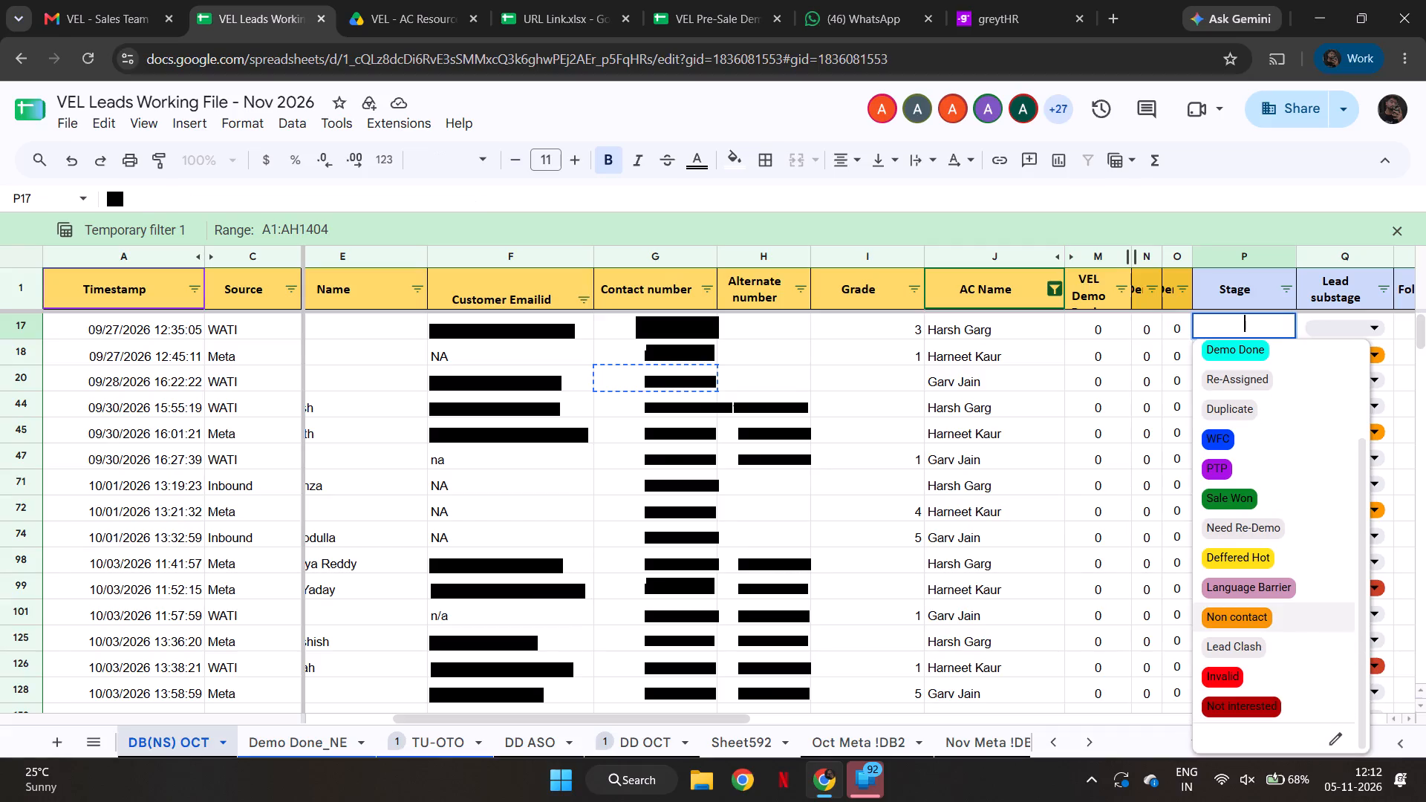
Set the Lead substage of the lead in row 17 to DNP 1.
{"action": "key", "text": "Up"}
{"action": "key", "text": "Right"}
{"action": "key", "text": "Return"}
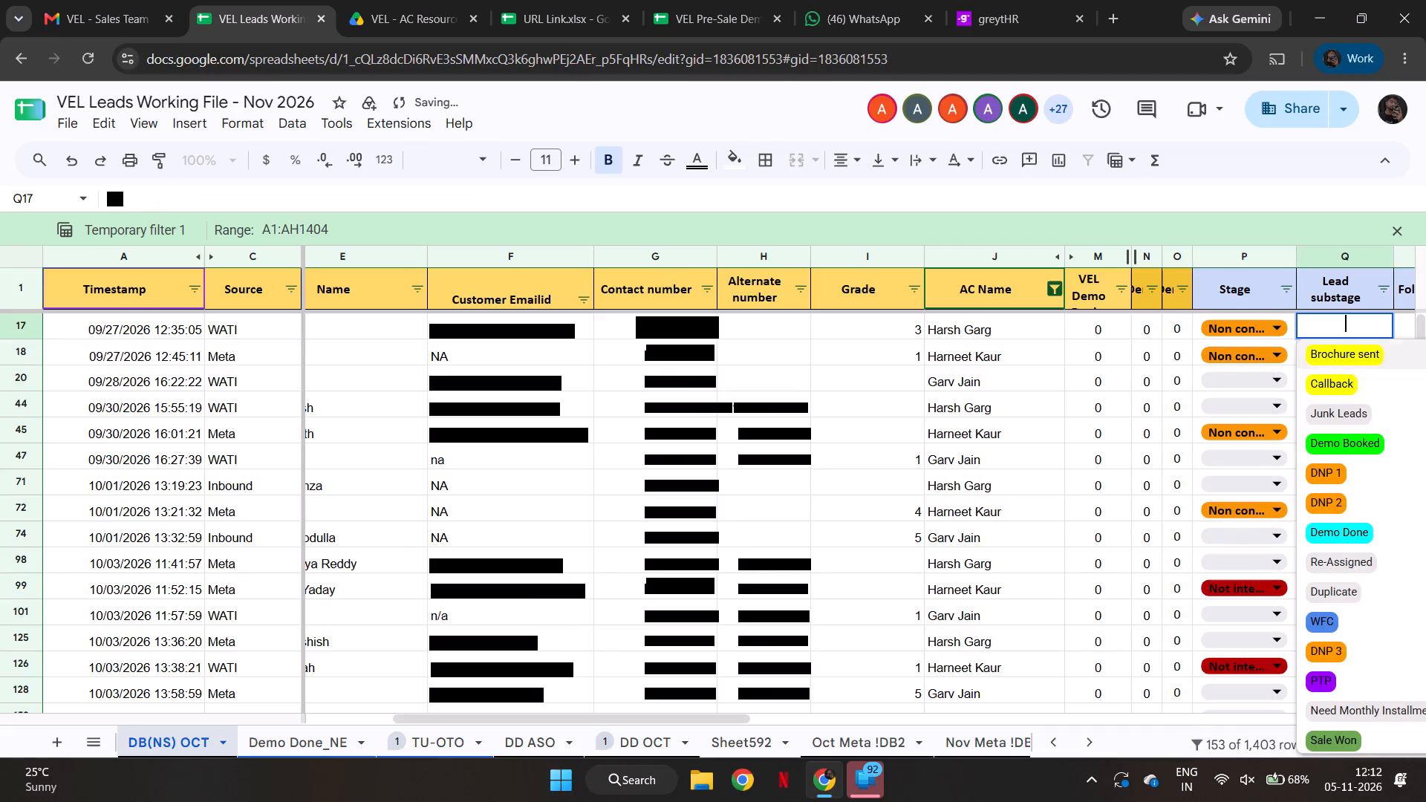
{"action": "key", "text": "Down"}
{"action": "key", "text": "Down"}
{"action": "key", "text": "Down"}
{"action": "key", "text": "Down"}
{"action": "key", "text": "Return"}
Copy the contact number of the lead in row 20 again.
{"action": "key", "text": "Down"}
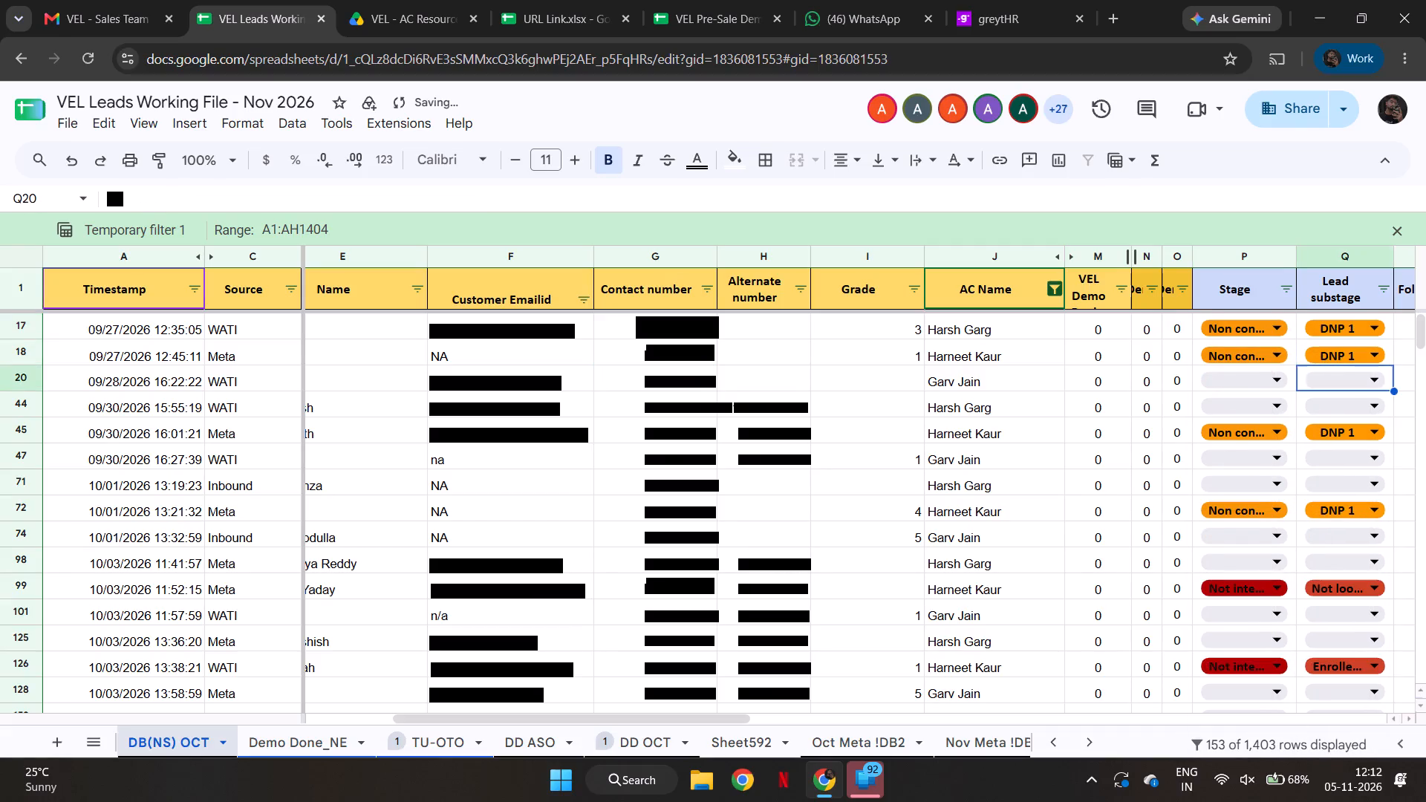
{"action": "key", "text": "Left"}
{"action": "key", "text": "Left"}
{"action": "key", "text": "Left"}
{"action": "key", "text": "Left"}
{"action": "key", "text": "Left"}
{"action": "key", "text": "Left"}
{"action": "key", "text": "Left"}
{"action": "key", "text": "Left"}
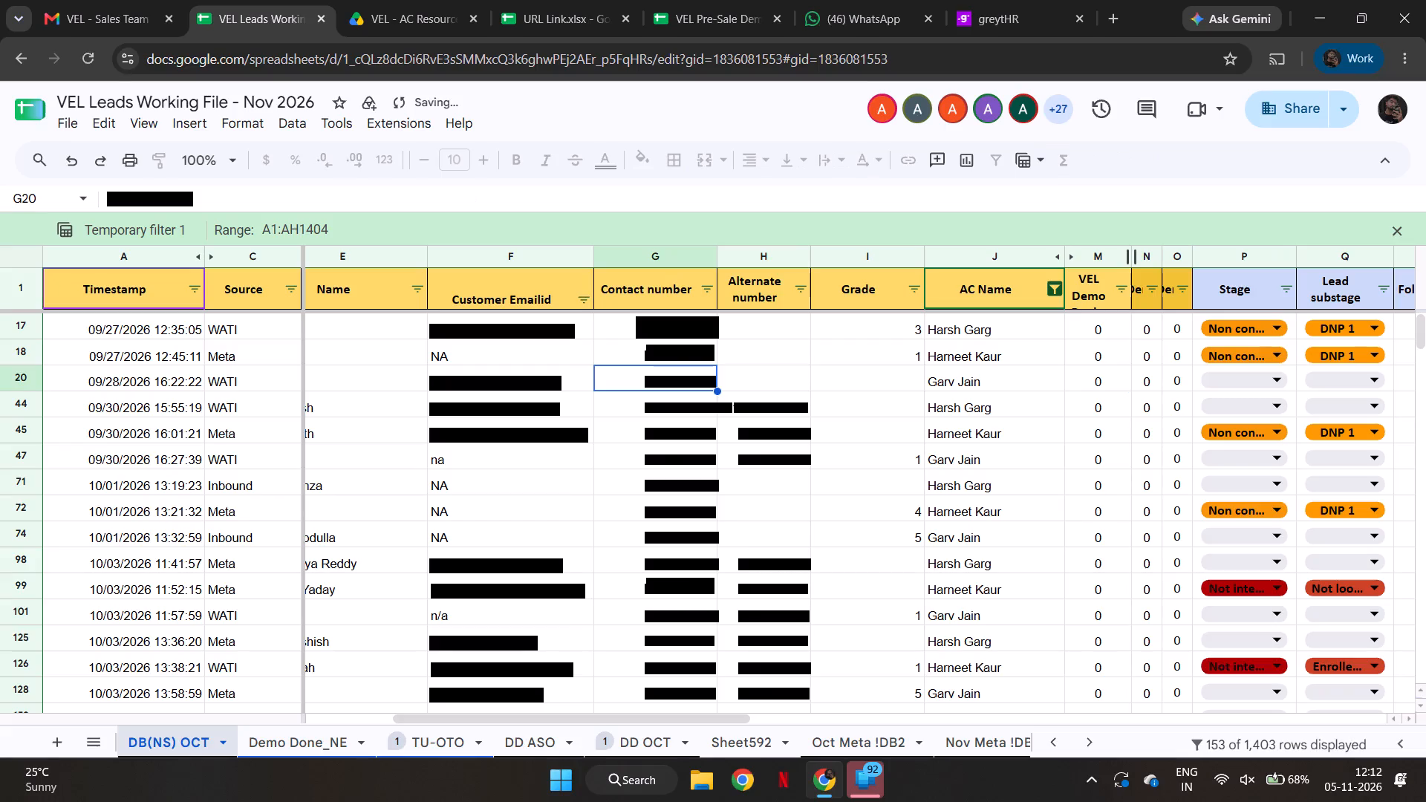
{"action": "key", "text": "ctrl+c"}
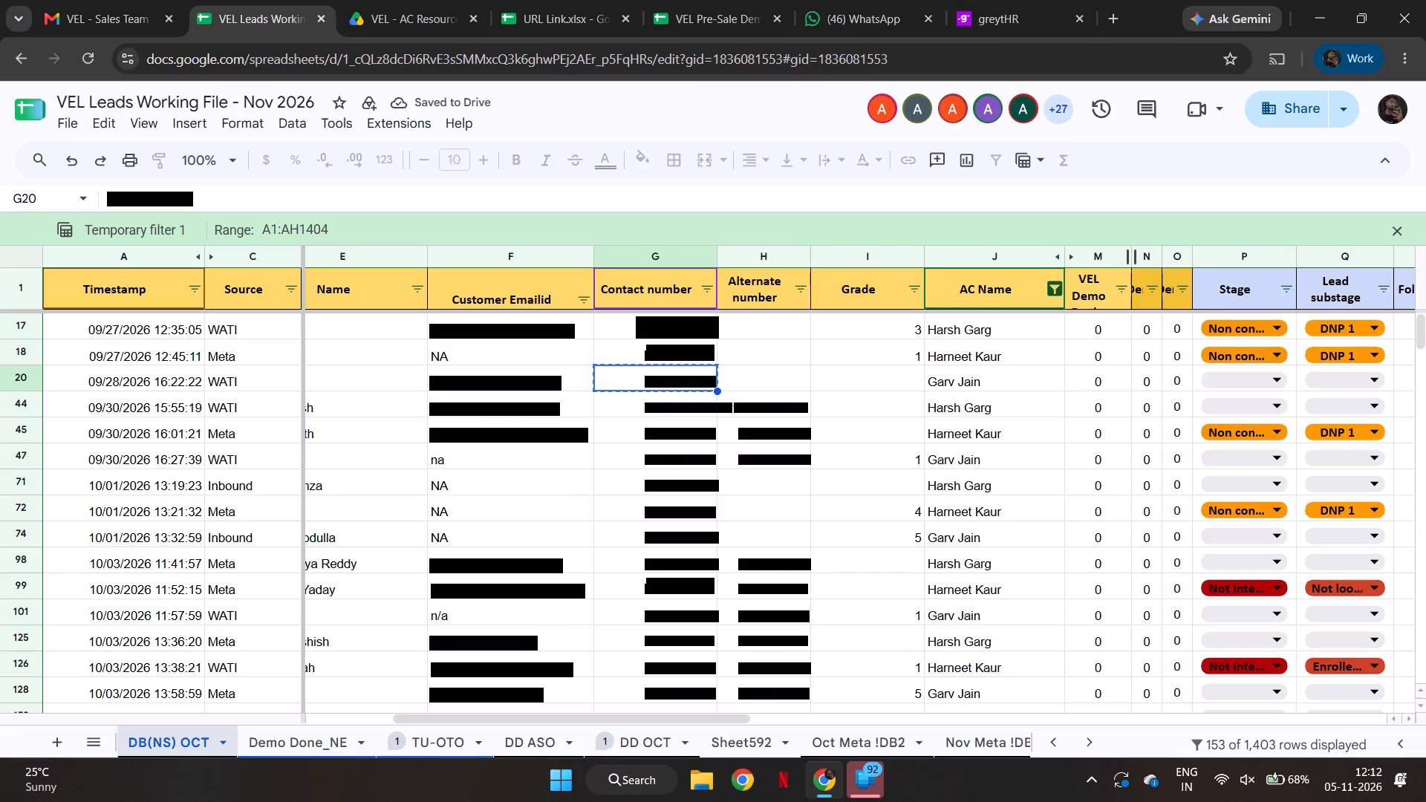
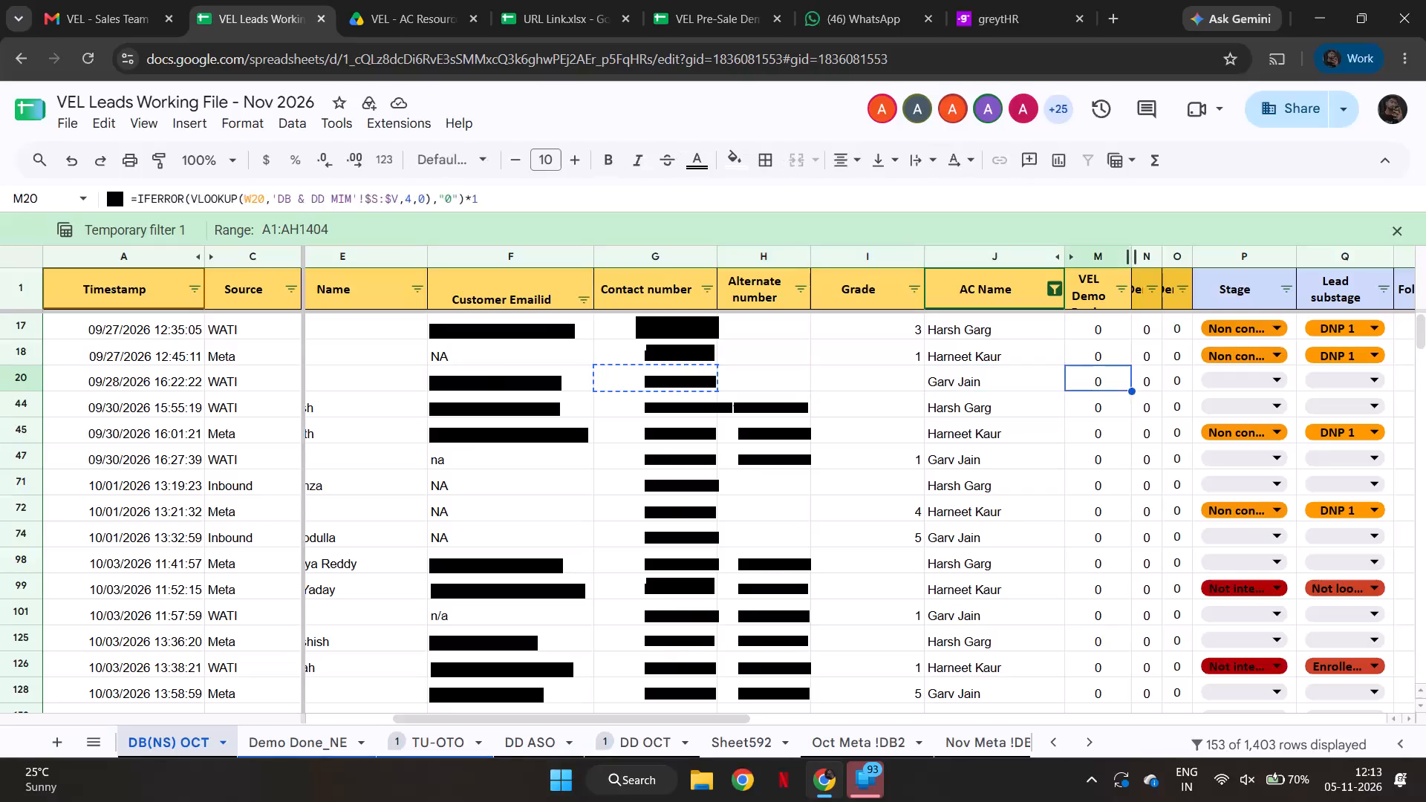
Set the Stage of the filtered lead in row 20 to Non contact.
{"action": "key", "text": "Right"}
{"action": "key", "text": "Right"}
{"action": "key", "text": "Right"}
{"action": "key", "text": "Return"}
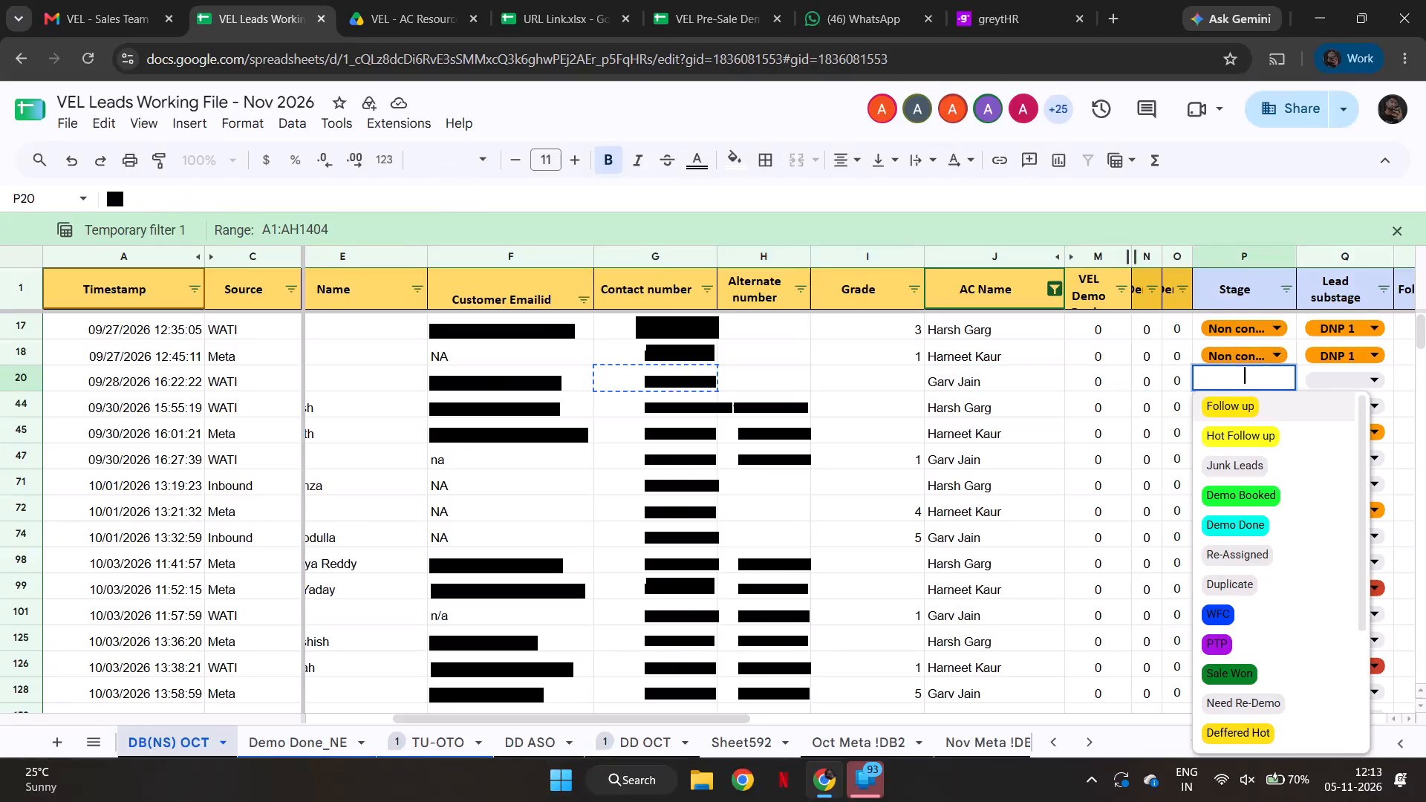
{"action": "key", "text": "Down"}
{"action": "key", "text": "Down"}
{"action": "key", "text": "Down"}
{"action": "key", "text": "Down"}
{"action": "key", "text": "Down"}
{"action": "key", "text": "Down"}
{"action": "key", "text": "Down"}
{"action": "key", "text": "Down"}
{"action": "key", "text": "Down"}
{"action": "key", "text": "Down"}
{"action": "key", "text": "Down"}
{"action": "key", "text": "Down"}
{"action": "key", "text": "Down"}
{"action": "key", "text": "Down"}
{"action": "key", "text": "Down"}
{"action": "key", "text": "Down"}
{"action": "key", "text": "Down"}
{"action": "key", "text": "Down"}
{"action": "key", "text": "Up"}
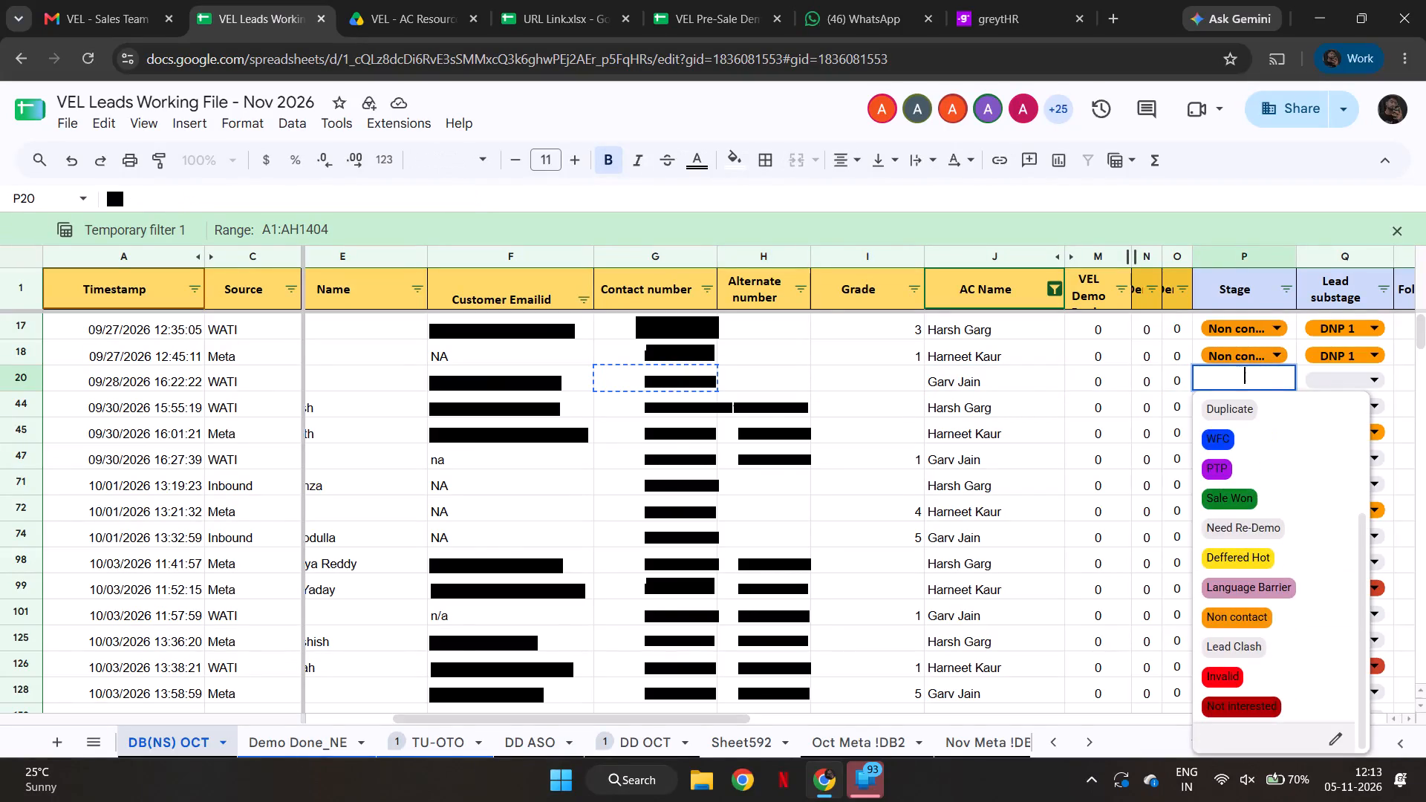
{"action": "key", "text": "Up"}
{"action": "key", "text": "Up"}
{"action": "key", "text": "Up"}
{"action": "key", "text": "Up"}
{"action": "key", "text": "Return"}
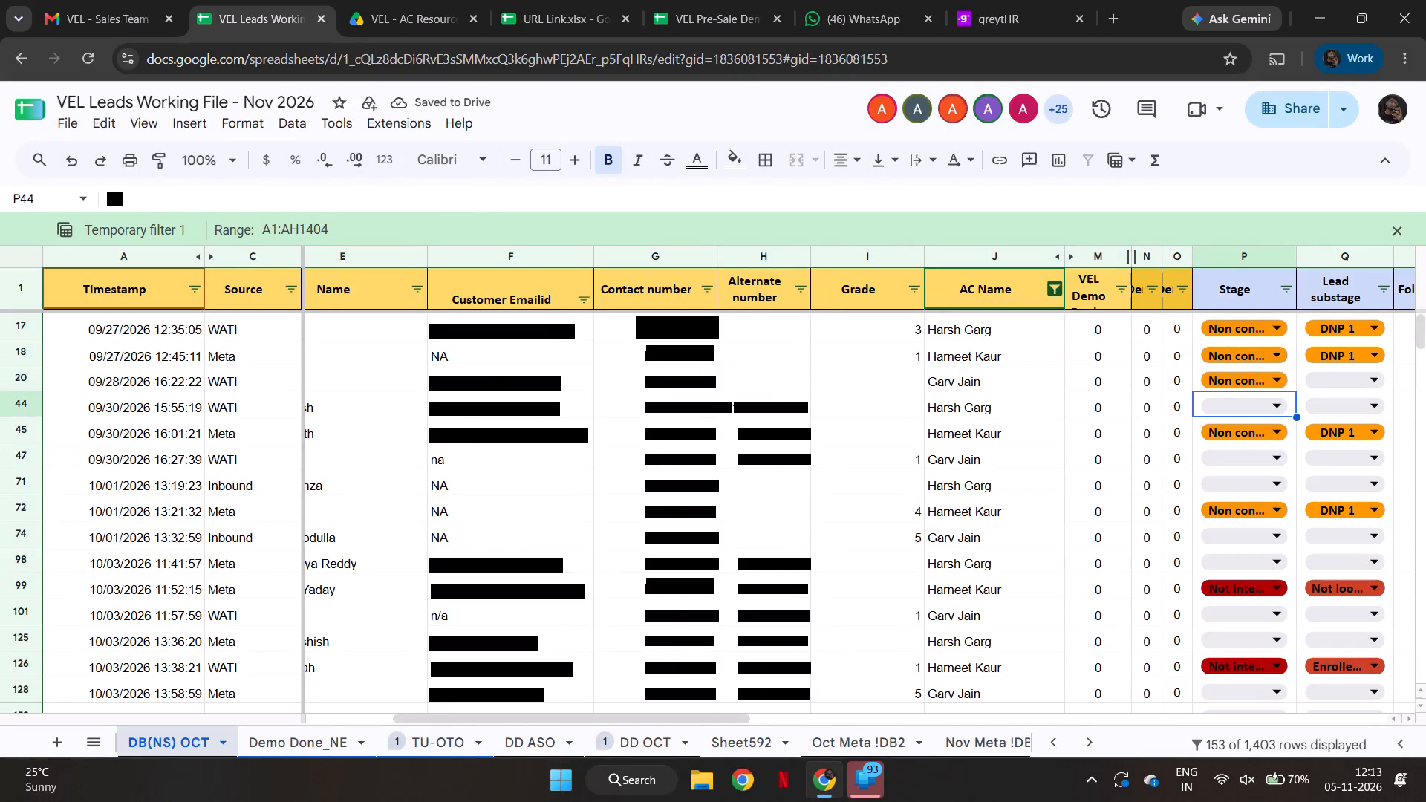
Set the Lead substage of the lead in row 20 to DNP 1.
{"action": "key", "text": "Up"}
{"action": "key", "text": "Right"}
{"action": "key", "text": "Return"}
{"action": "key", "text": "Down"}
{"action": "key", "text": "Down"}
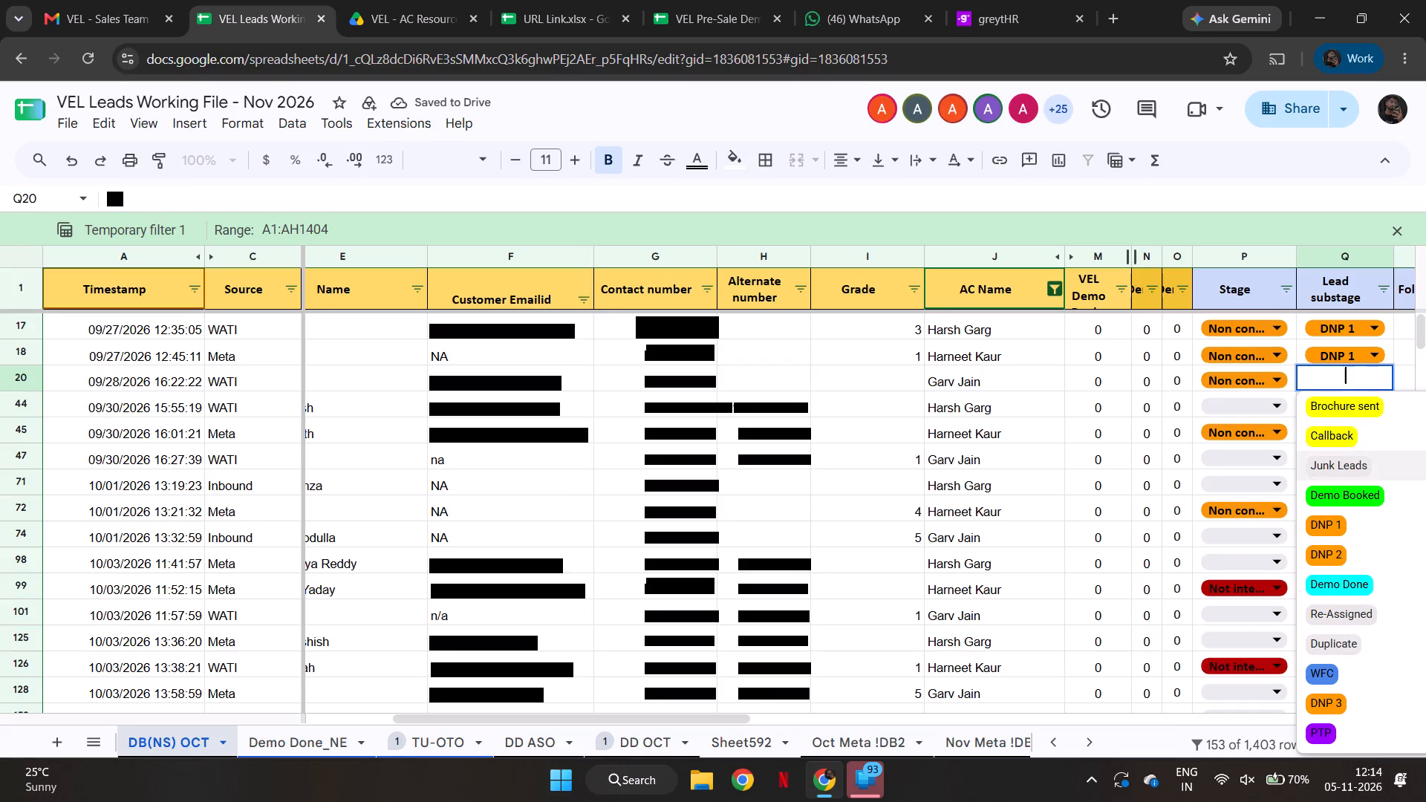
{"action": "key", "text": "Down"}
{"action": "key", "text": "Down"}
{"action": "key", "text": "Return"}
Copy the contact number of the filtered lead in row 44.
{"action": "key", "text": "Left"}
{"action": "key", "text": "Left"}
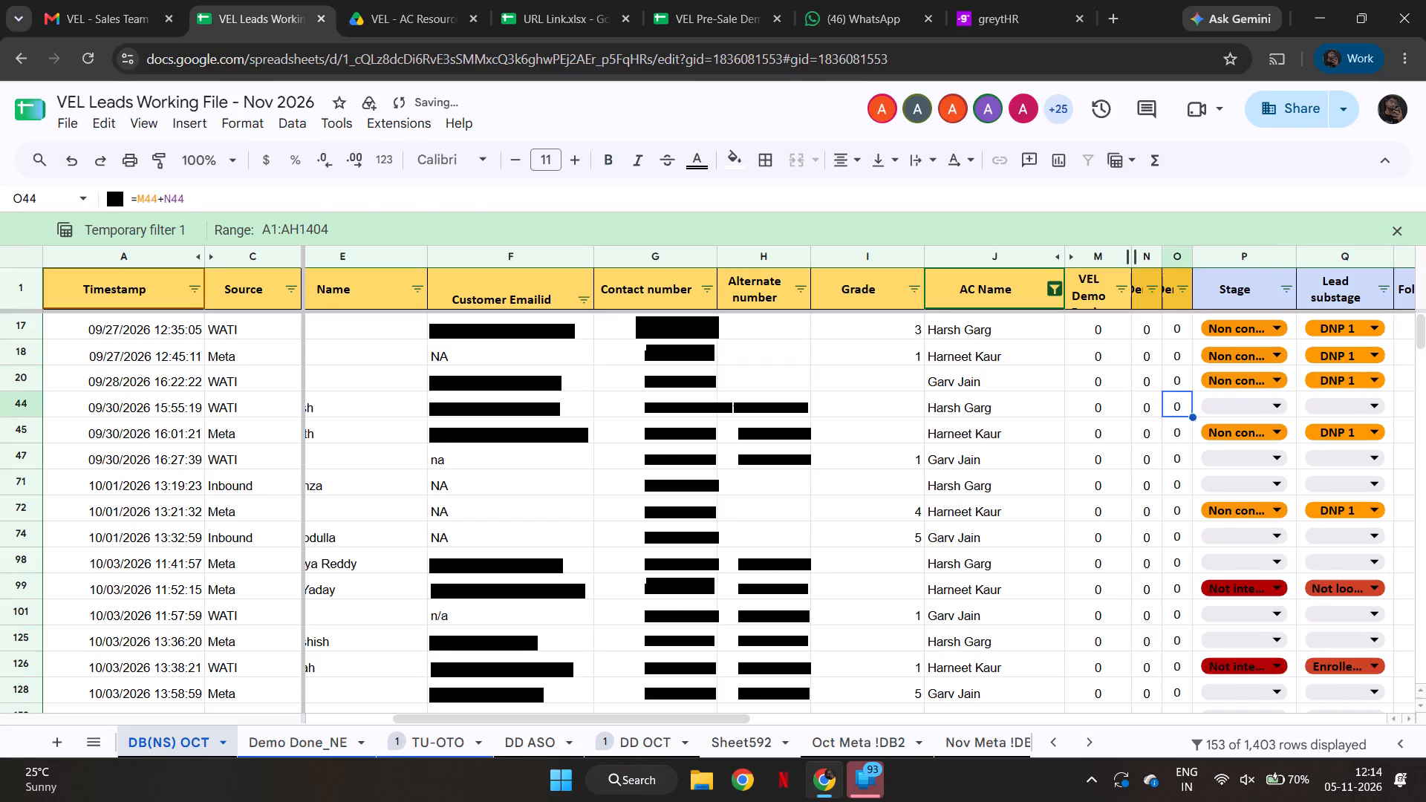
{"action": "key", "text": "Left"}
{"action": "key", "text": "Left"}
{"action": "key", "text": "Left"}
{"action": "key", "text": "Left"}
{"action": "key", "text": "Left"}
{"action": "key", "text": "Left"}
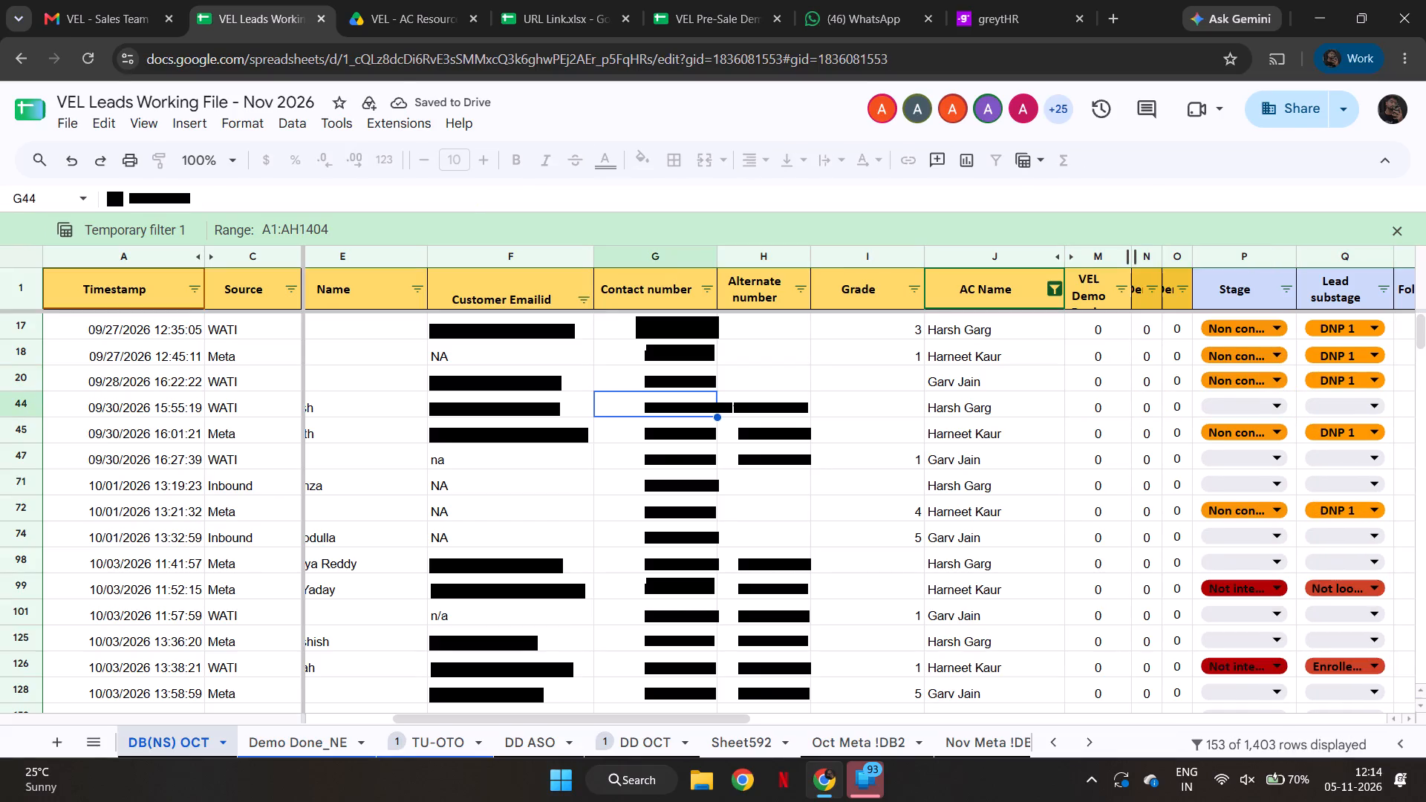
{"action": "key", "text": "ctrl+c"}
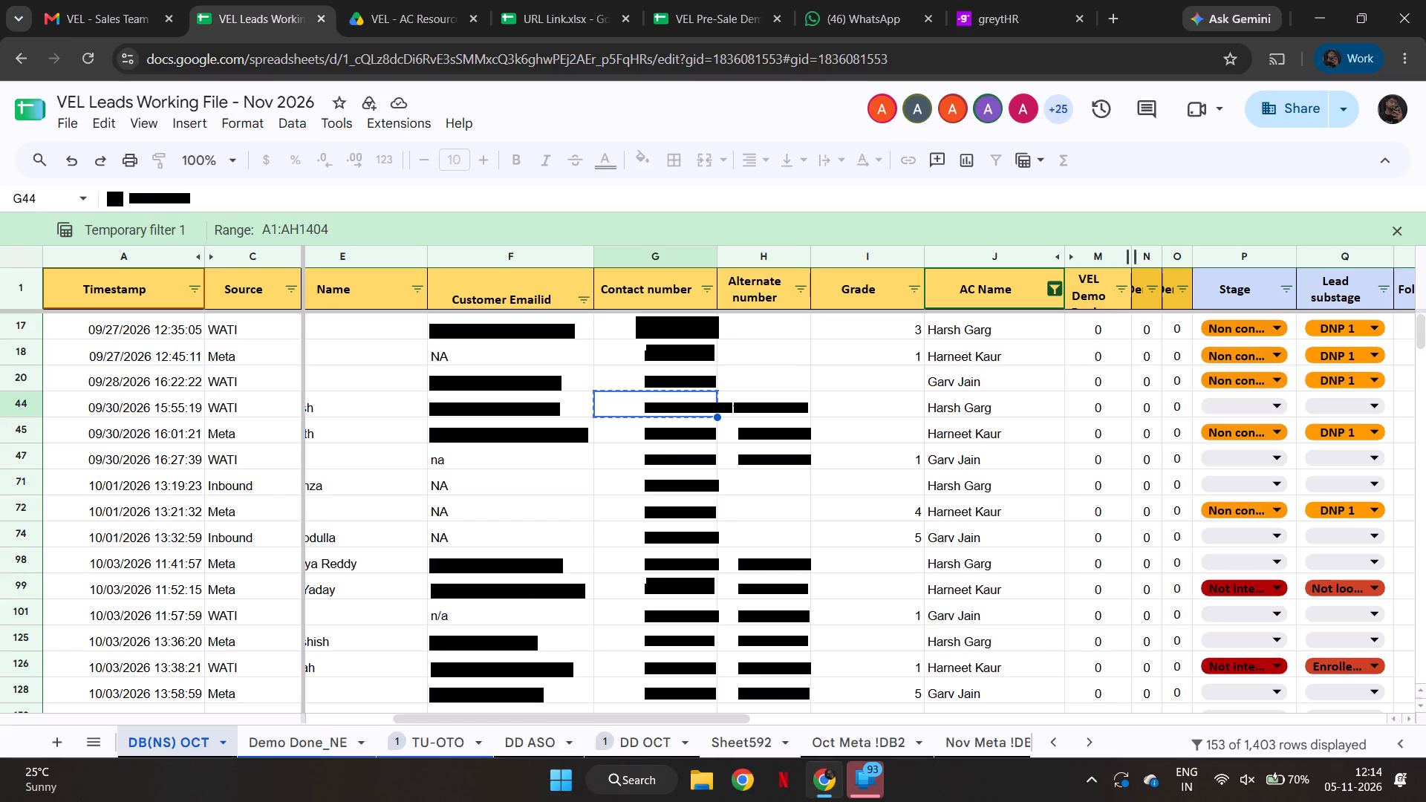
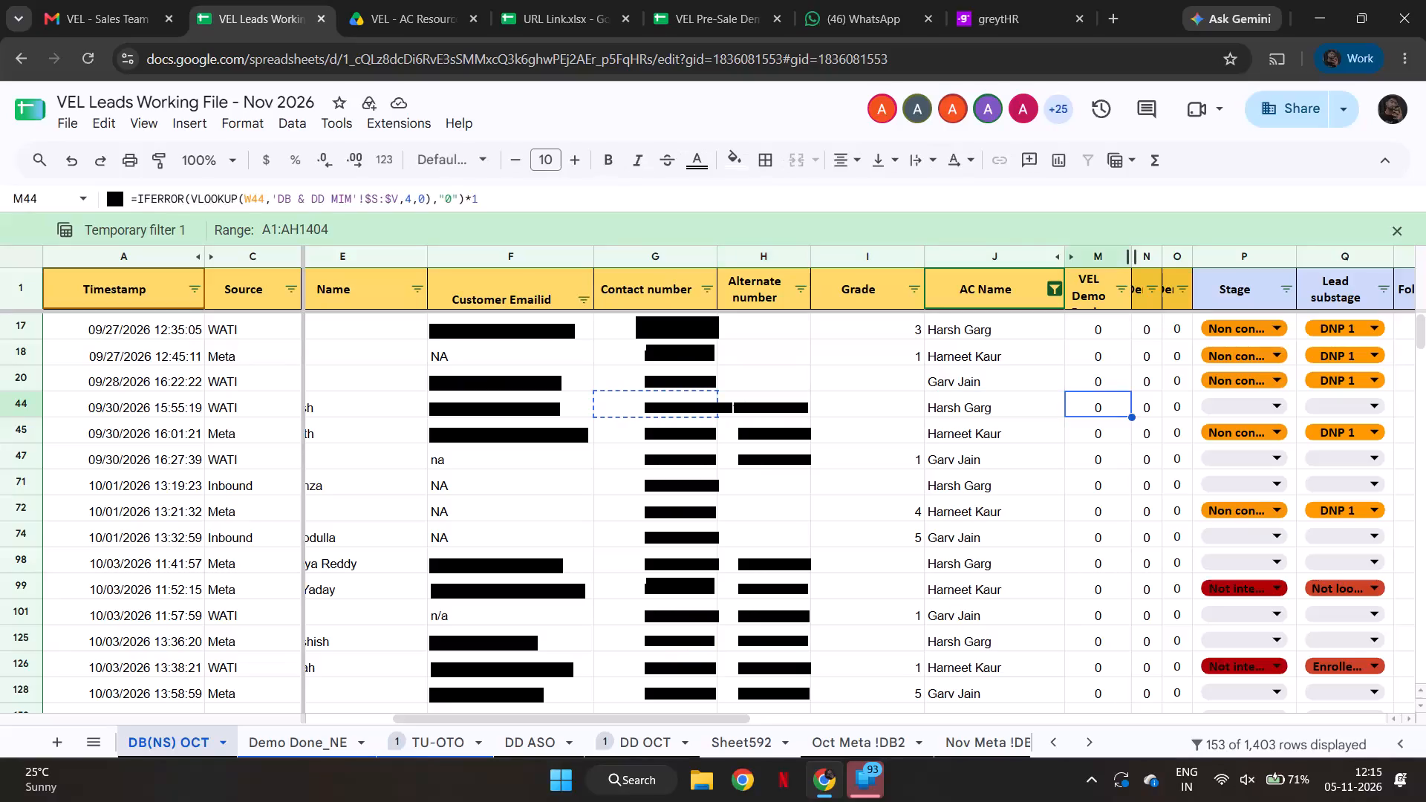
Set the Stage of the filtered lead in row 44 to Non contact.
{"action": "key", "text": "Right"}
{"action": "key", "text": "Right"}
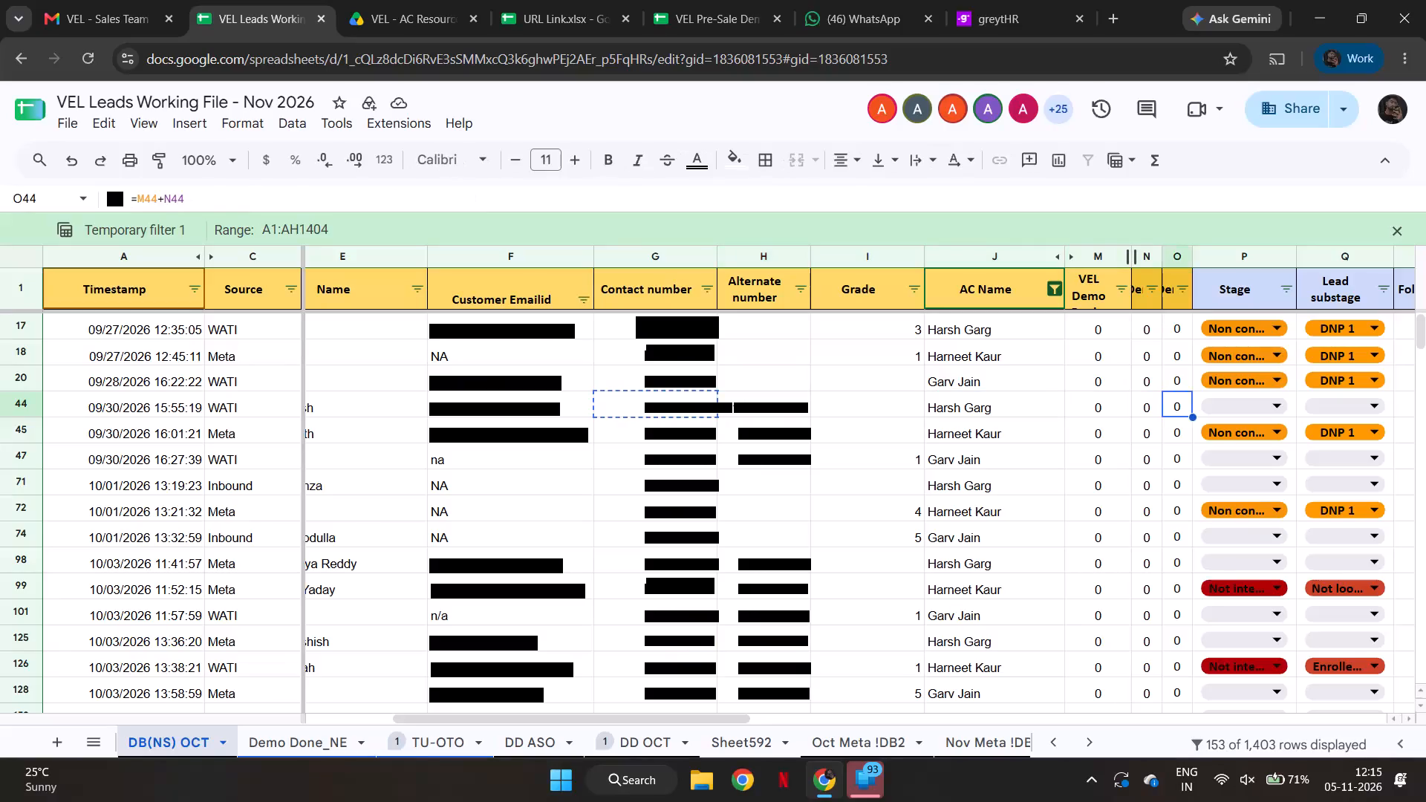
{"action": "key", "text": "Right"}
{"action": "key", "text": "Return"}
{"action": "key", "text": "Down"}
{"action": "key", "text": "Down"}
{"action": "key", "text": "Down"}
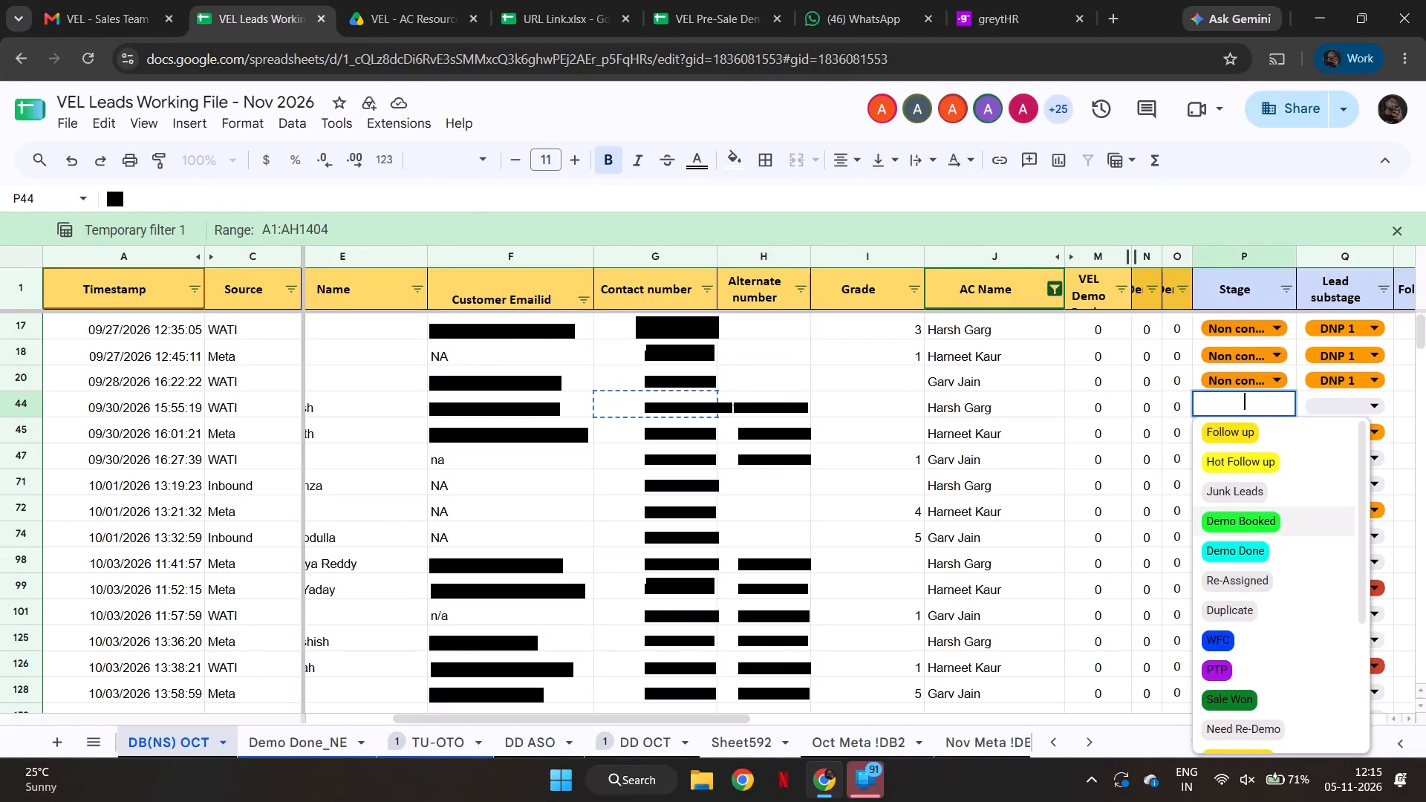
{"action": "key", "text": "Down"}
{"action": "key", "text": "Down"}
{"action": "key", "text": "Down"}
{"action": "key", "text": "Down"}
{"action": "key", "text": "Down"}
{"action": "key", "text": "Down"}
{"action": "key", "text": "Down"}
{"action": "key", "text": "Down"}
{"action": "key", "text": "Down"}
{"action": "key", "text": "Down"}
{"action": "key", "text": "Down"}
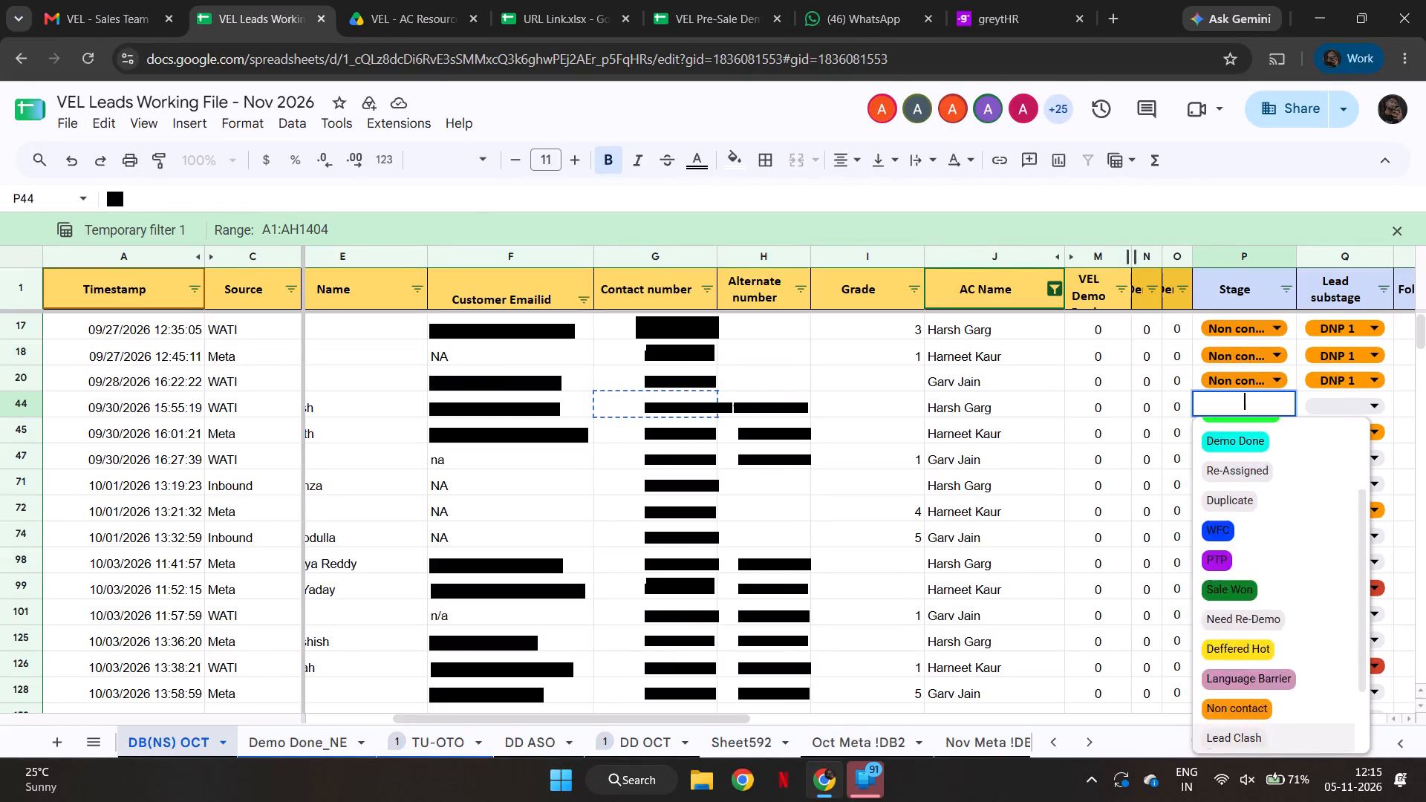
{"action": "key", "text": "Down"}
{"action": "key", "text": "Down"}
{"action": "key", "text": "Up"}
{"action": "key", "text": "Up"}
{"action": "key", "text": "Up"}
{"action": "key", "text": "Return"}
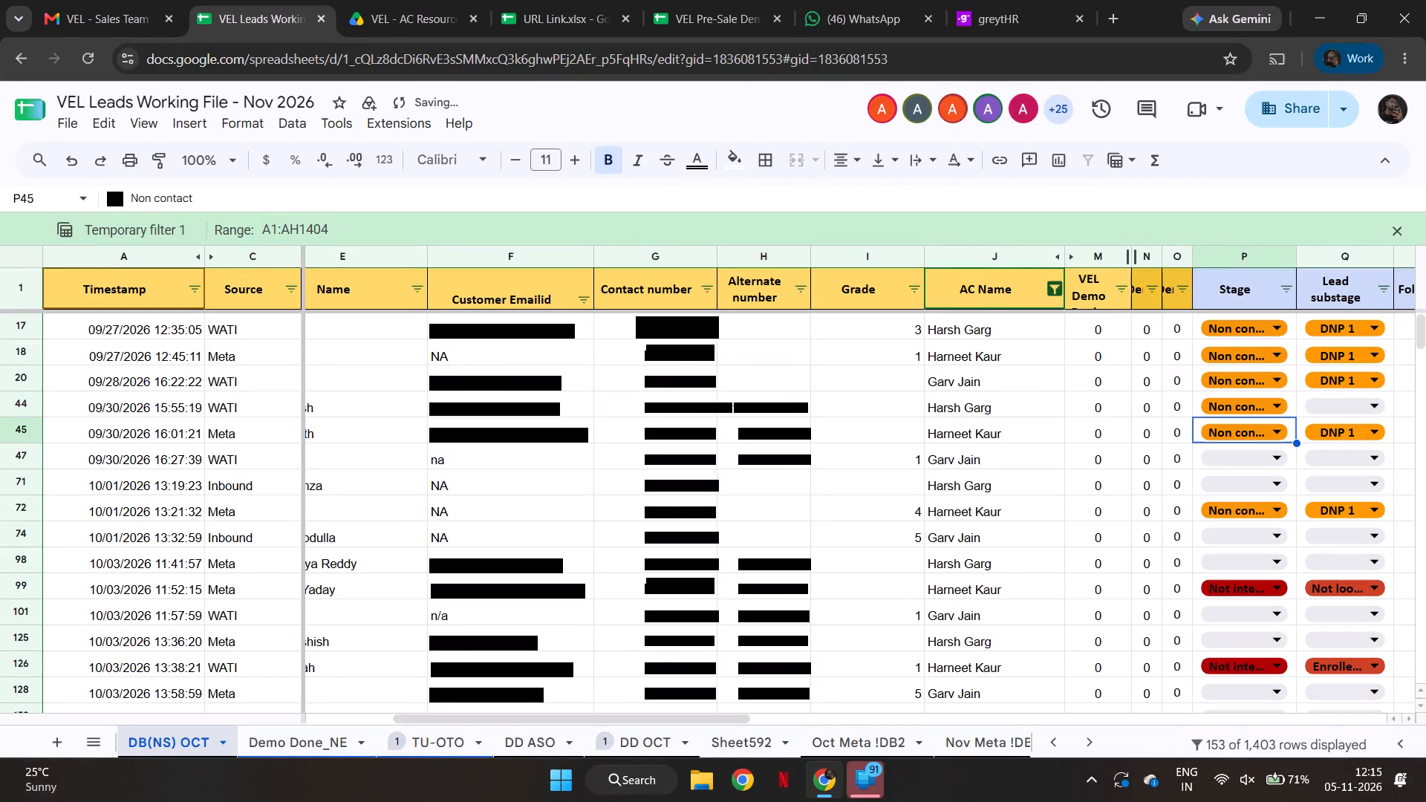
Set the Lead substage of the lead in row 44 to DNP 1.
{"action": "key", "text": "Up"}
{"action": "key", "text": "Right"}
{"action": "key", "text": "Return"}
{"action": "key", "text": "Down"}
{"action": "key", "text": "Down"}
{"action": "key", "text": "Down"}
{"action": "key", "text": "Down"}
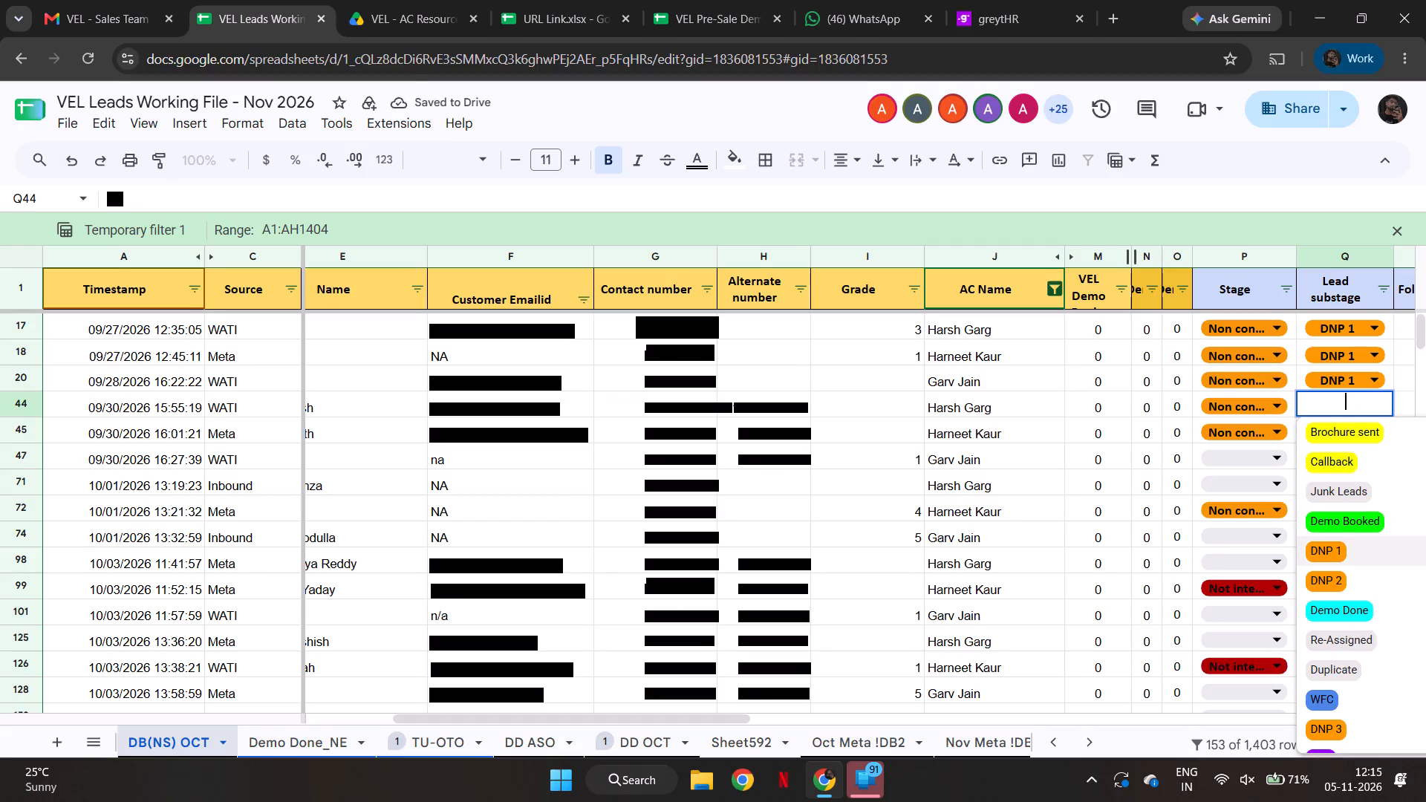
{"action": "key", "text": "Return"}
Copy the contact number of the filtered lead in row 47.
{"action": "key", "text": "Down"}
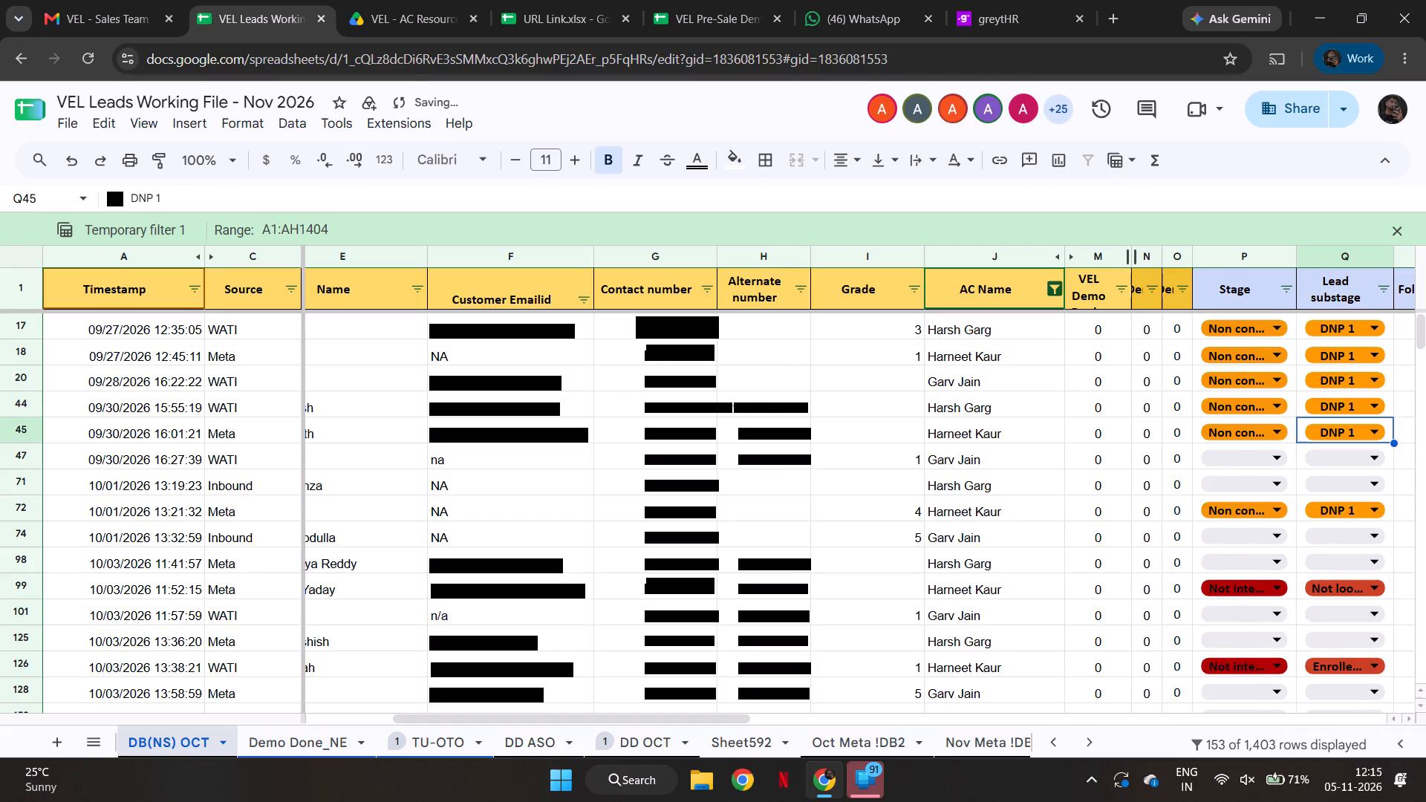
{"action": "key", "text": "Left"}
{"action": "key", "text": "Left"}
{"action": "key", "text": "Left"}
{"action": "key", "text": "Left"}
{"action": "key", "text": "Left"}
{"action": "key", "text": "Left"}
{"action": "key", "text": "Left"}
{"action": "key", "text": "Left"}
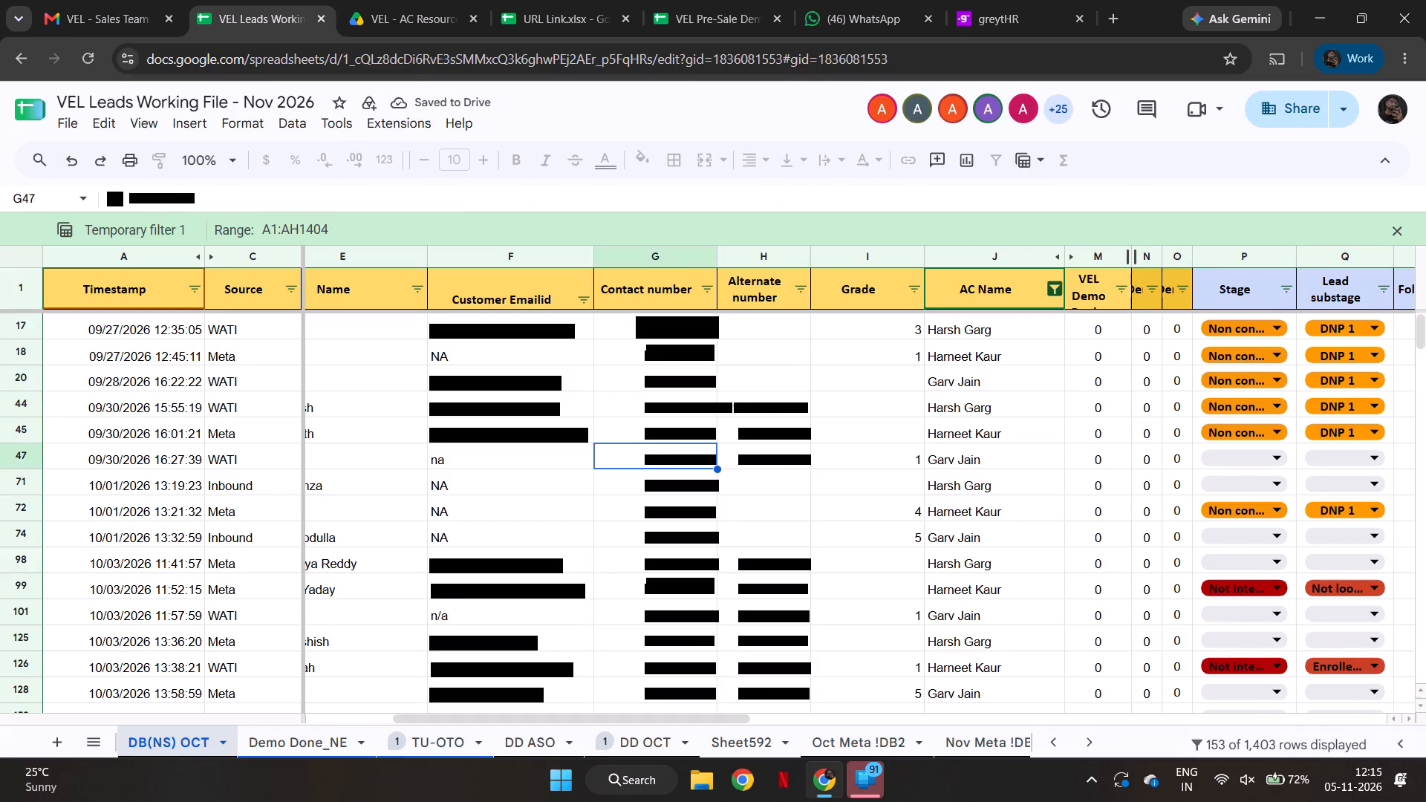
{"action": "key", "text": "ctrl+c"}
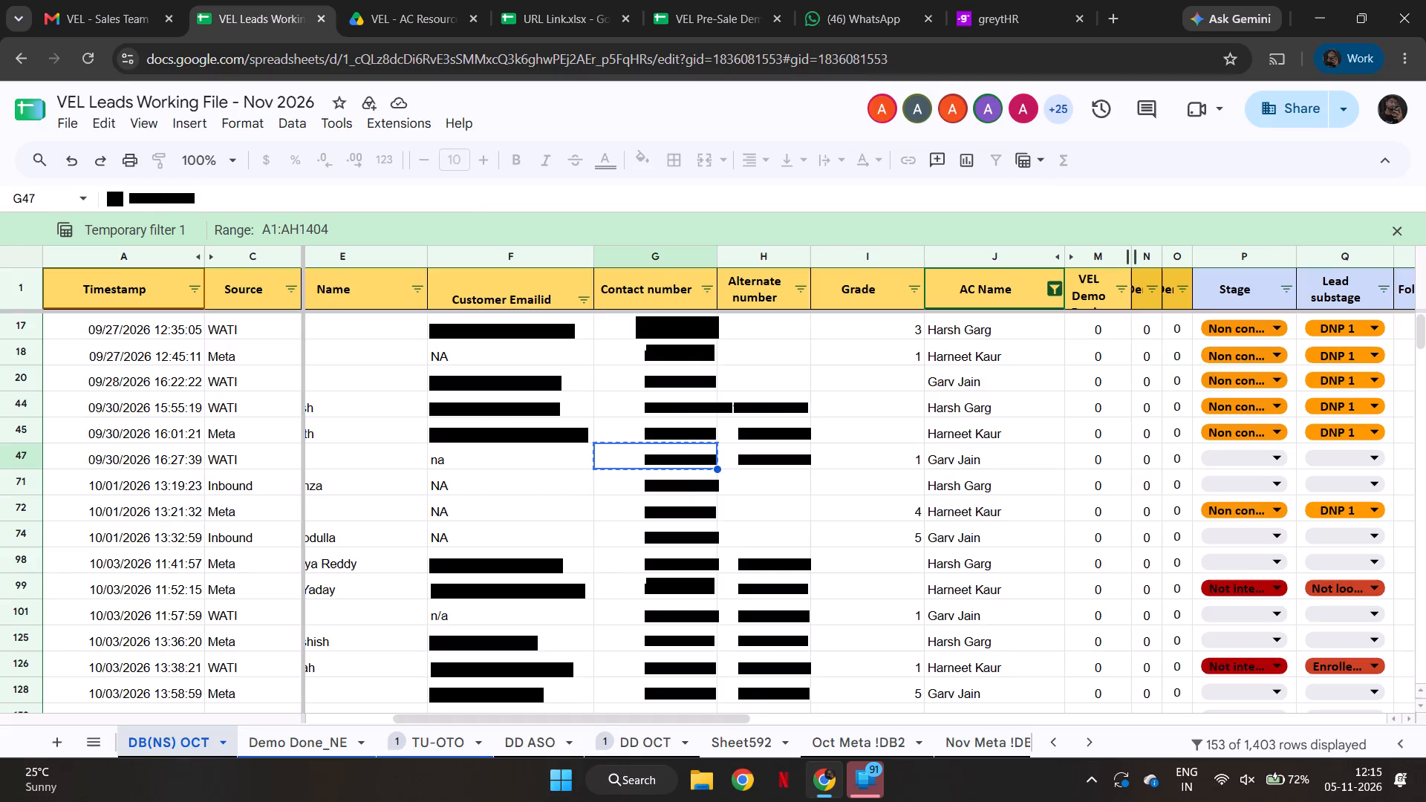
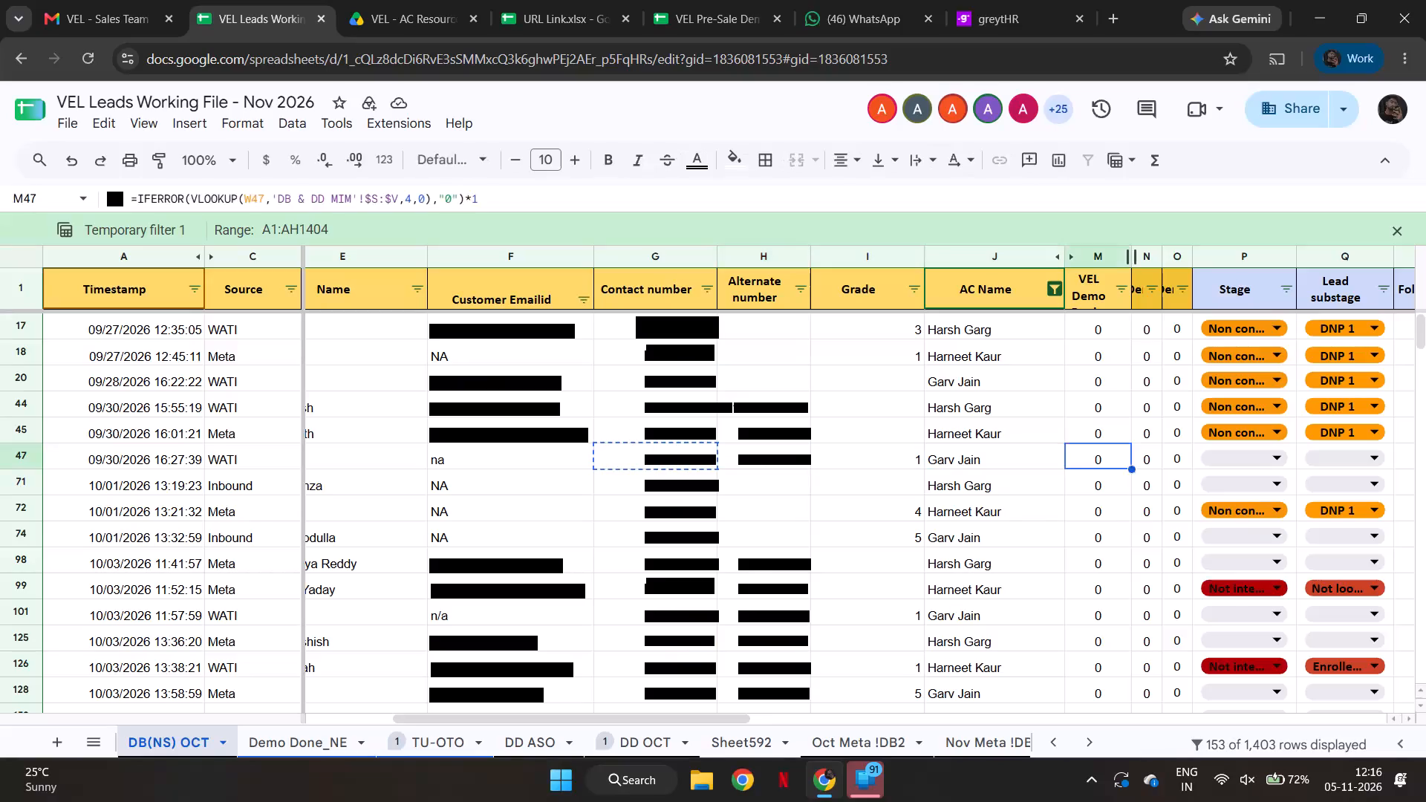
Set the Stage of the filtered lead in row 47 to Non contact.
{"action": "key", "text": "Right"}
{"action": "key", "text": "Right"}
{"action": "key", "text": "Right"}
{"action": "key", "text": "Return"}
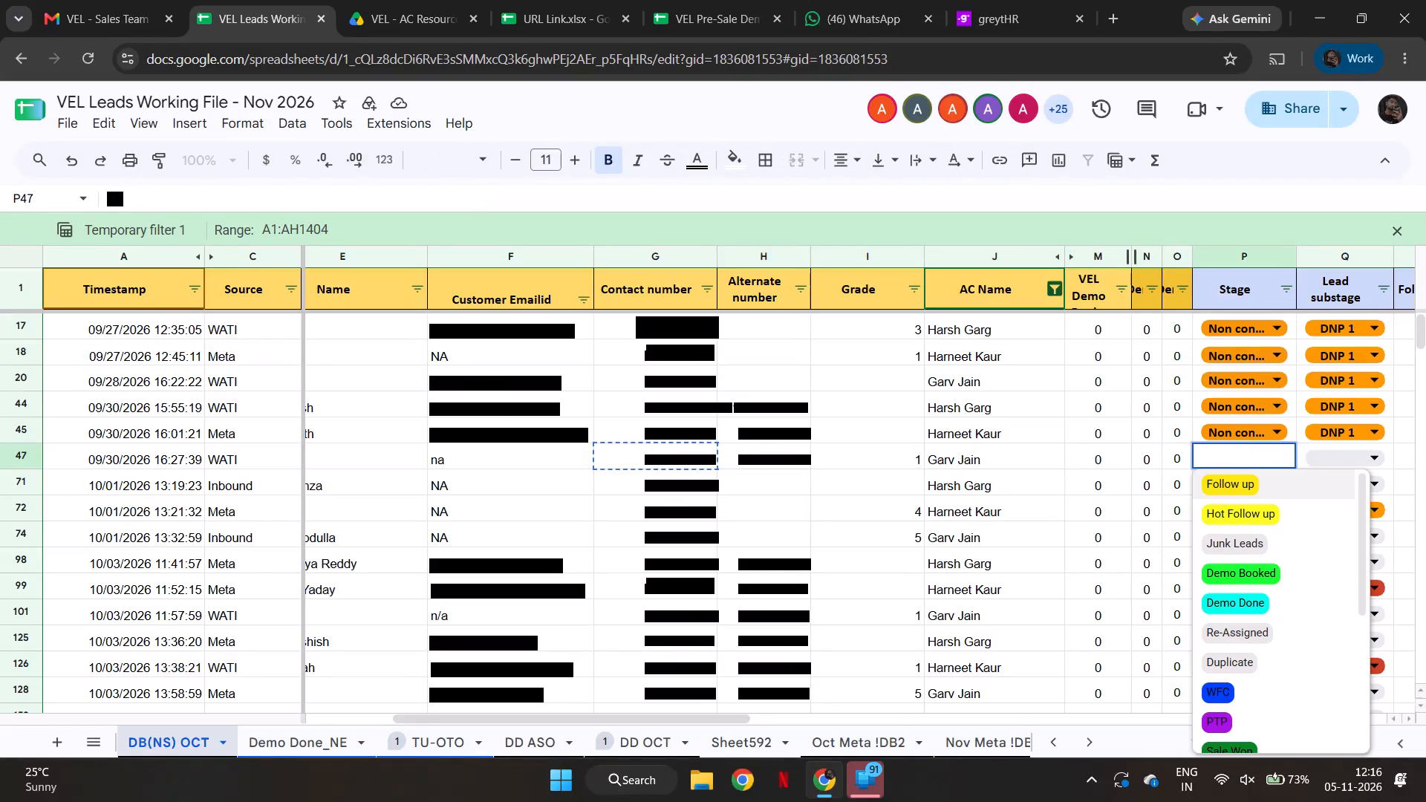
{"action": "key", "text": "Up"}
{"action": "key", "text": "Up"}
{"action": "key", "text": "Up"}
{"action": "key", "text": "Up"}
{"action": "key", "text": "Up"}
{"action": "key", "text": "Return"}
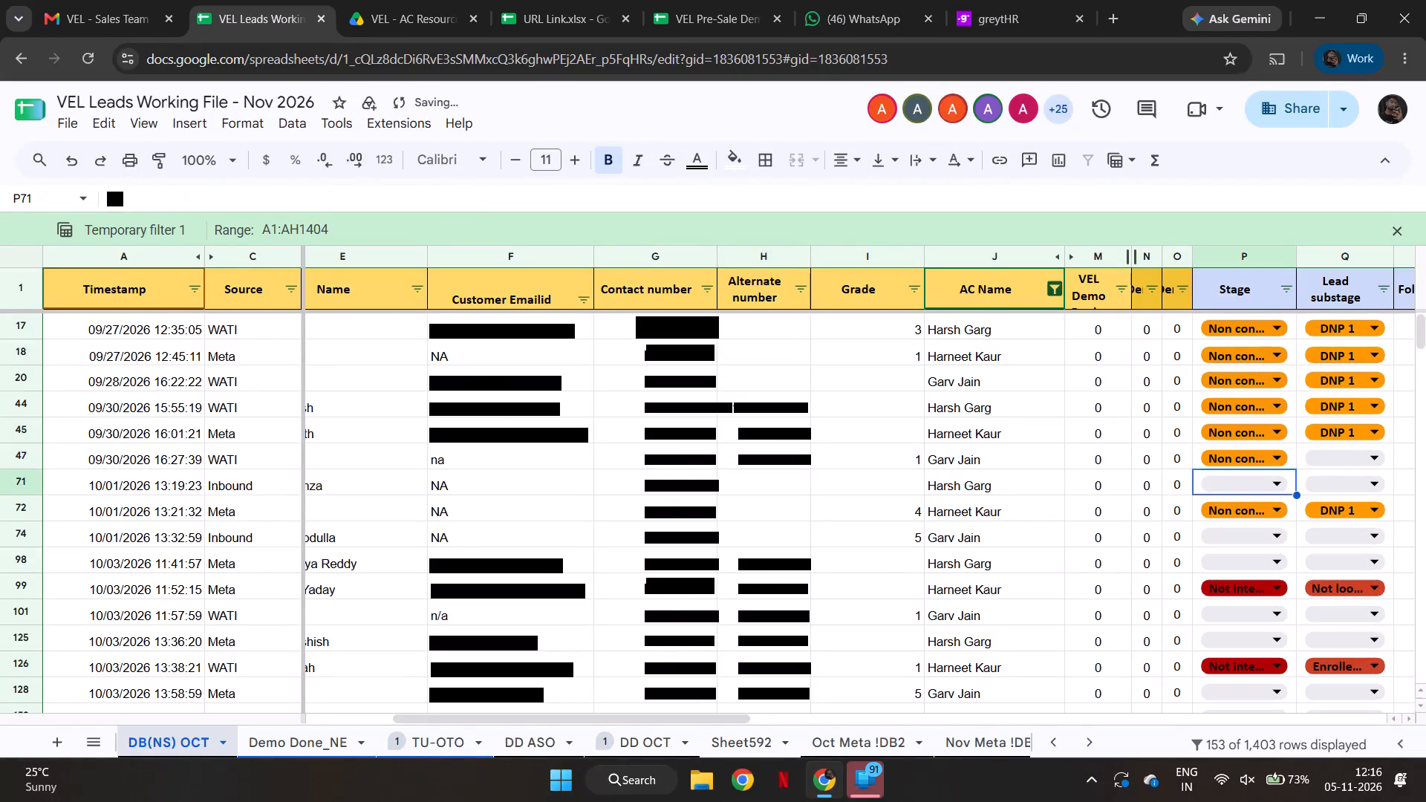
Set the Lead substage of the lead in row 47 to DNP 2.
{"action": "key", "text": "Up"}
{"action": "key", "text": "Right"}
{"action": "key", "text": "Return"}
{"action": "key", "text": "Down"}
{"action": "key", "text": "Down"}
{"action": "key", "text": "Down"}
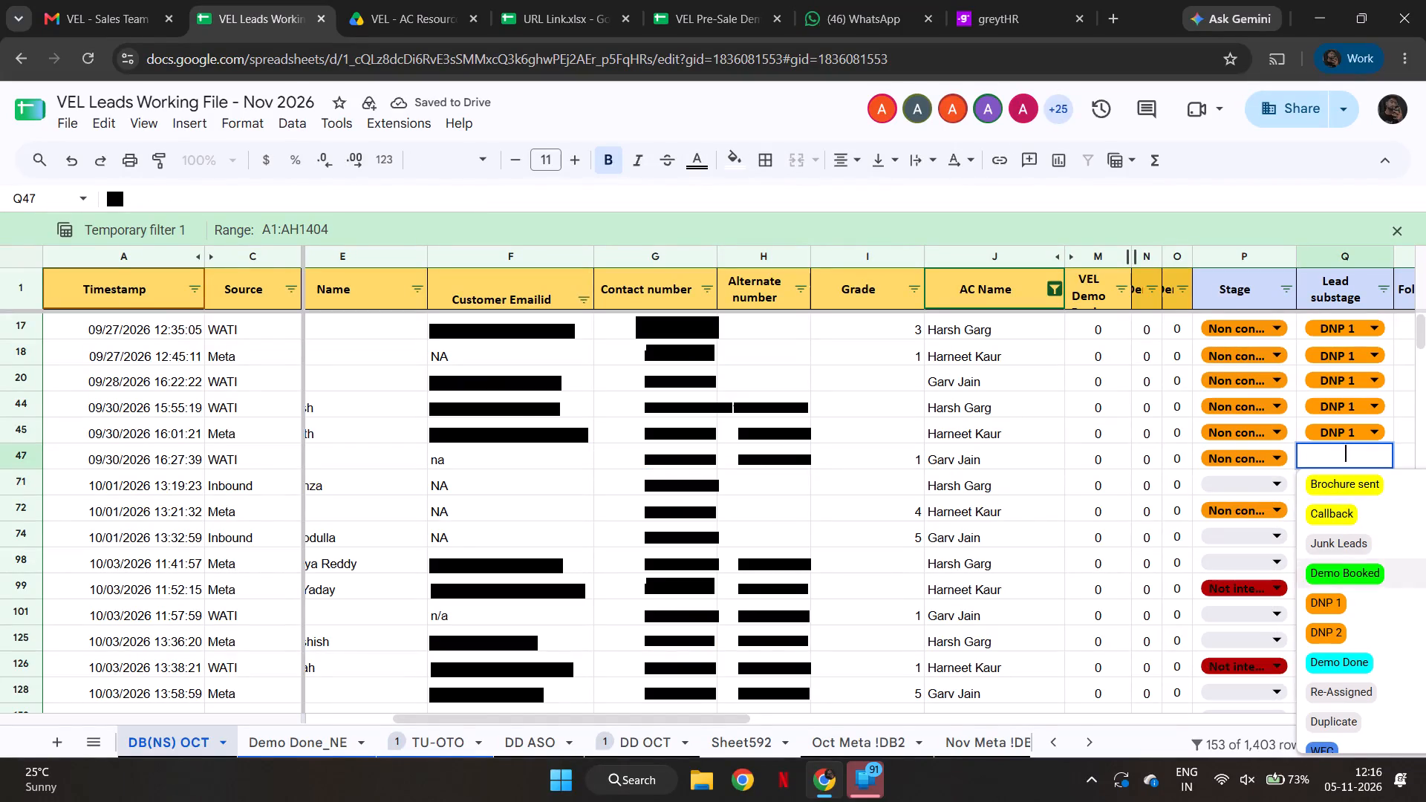
{"action": "key", "text": "Down"}
{"action": "key", "text": "Down"}
{"action": "key", "text": "Return"}
Copy the contact number of the filtered lead in row 71.
{"action": "key", "text": "Left"}
{"action": "key", "text": "Left"}
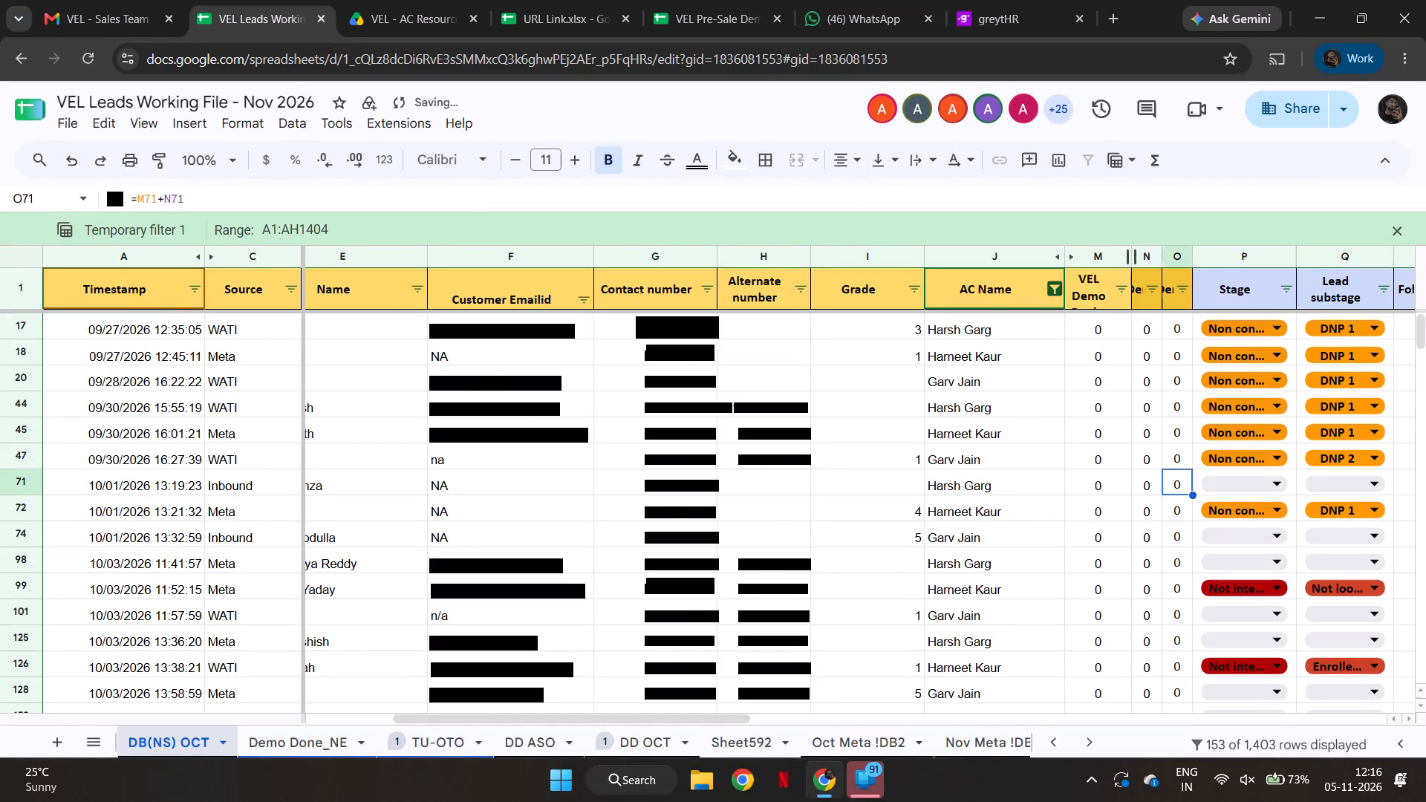
{"action": "key", "text": "Left"}
{"action": "key", "text": "Left"}
{"action": "key", "text": "Left"}
{"action": "key", "text": "Left"}
{"action": "key", "text": "Left"}
{"action": "key", "text": "Left"}
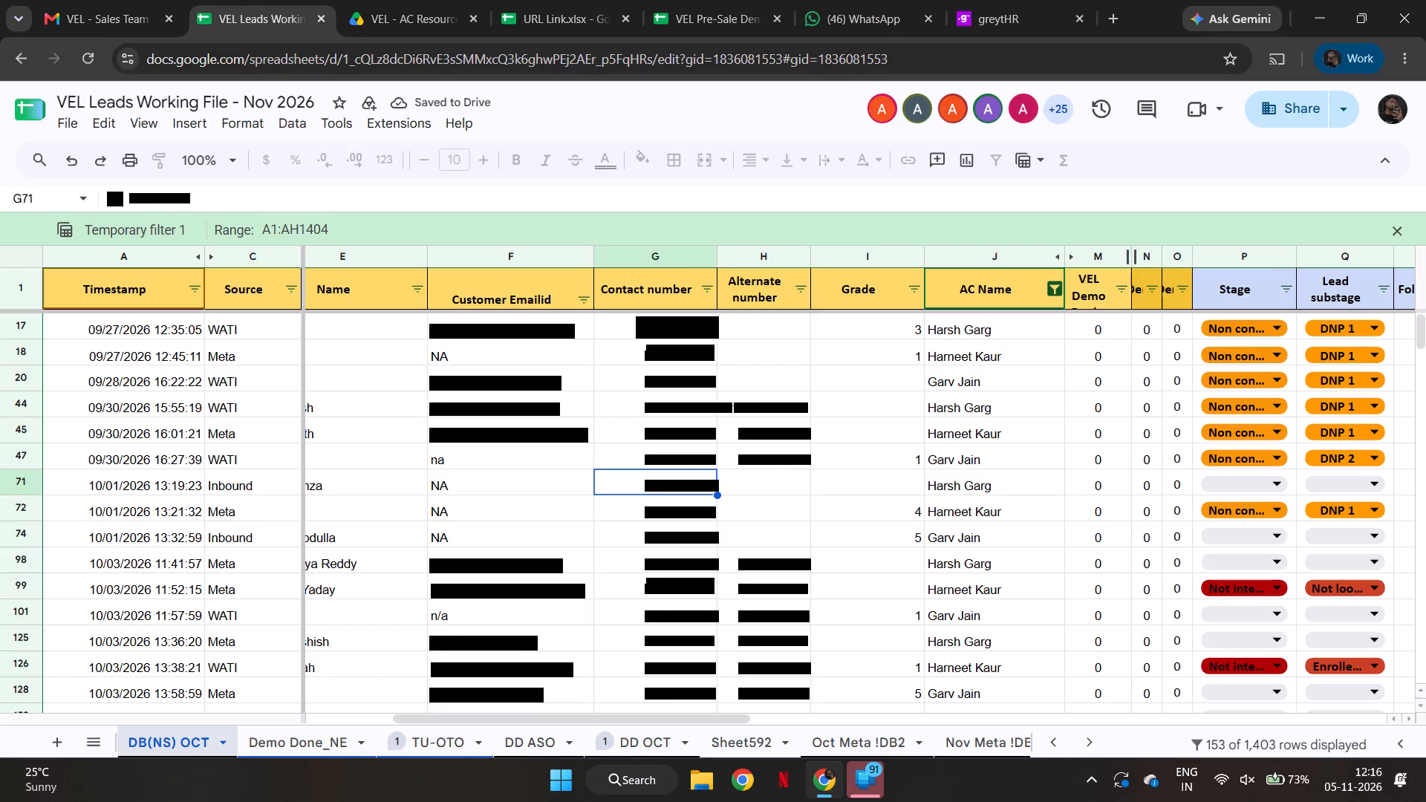
{"action": "key", "text": "ctrl+c"}
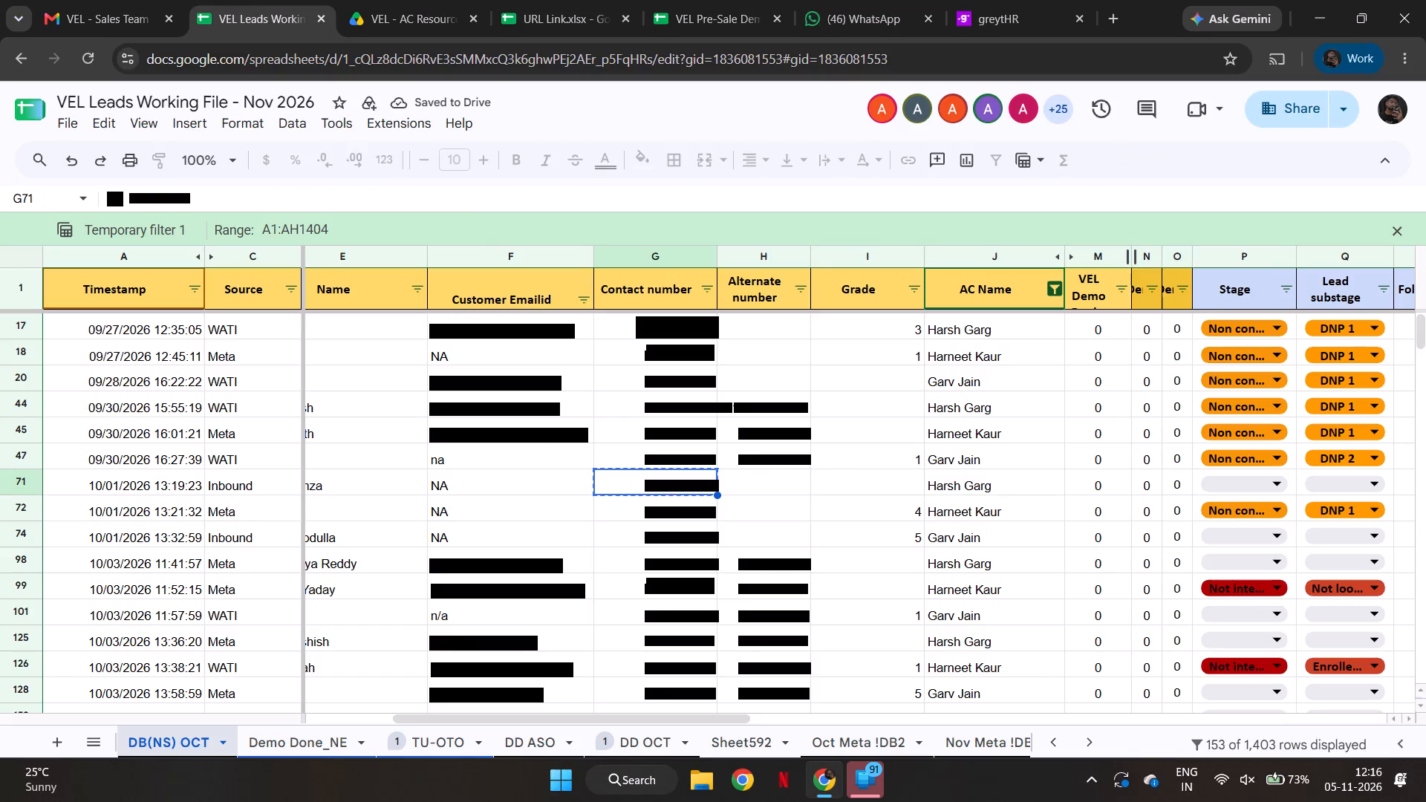
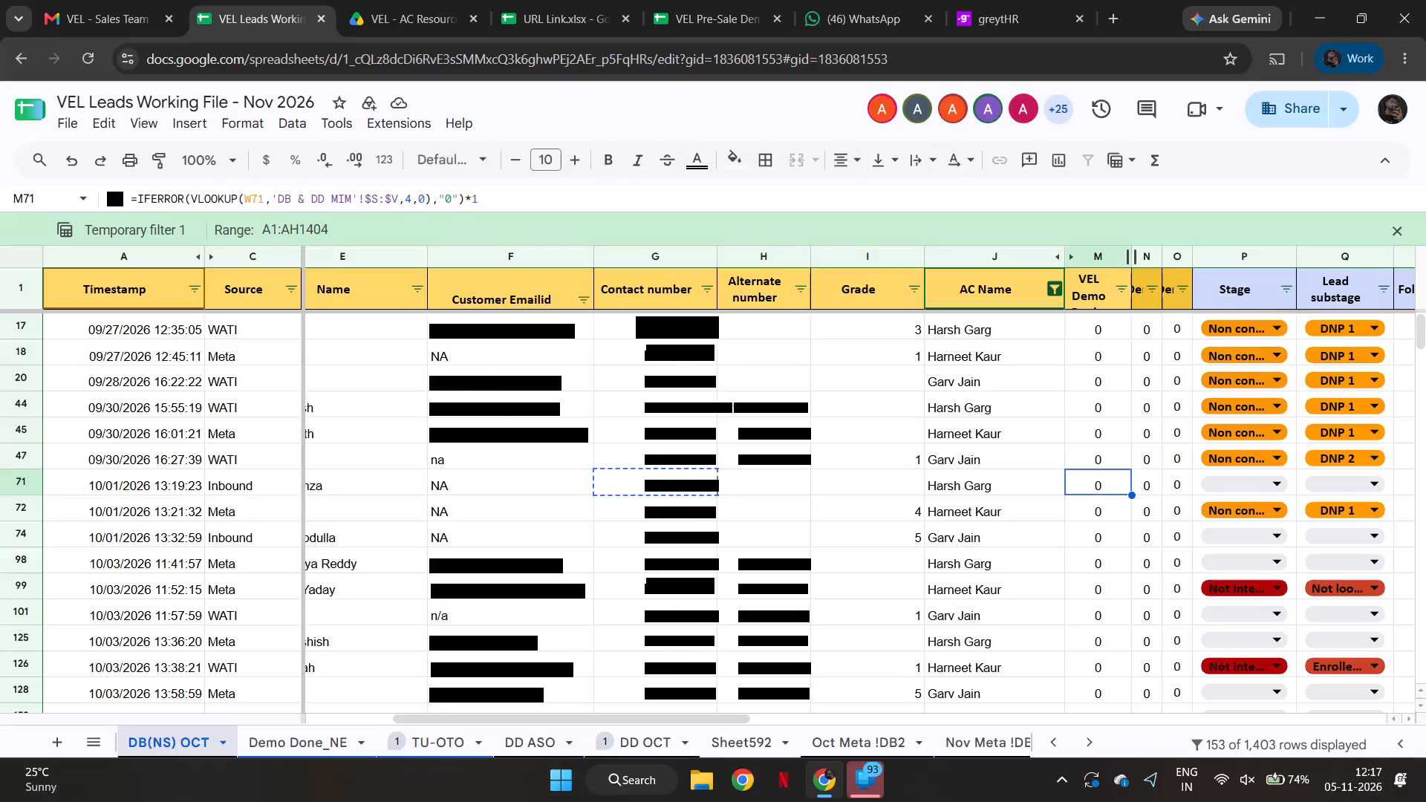
Set the Stage of the filtered lead in row 71 to Non contact.
{"action": "key", "text": "Right"}
{"action": "key", "text": "Right"}
{"action": "key", "text": "Return"}
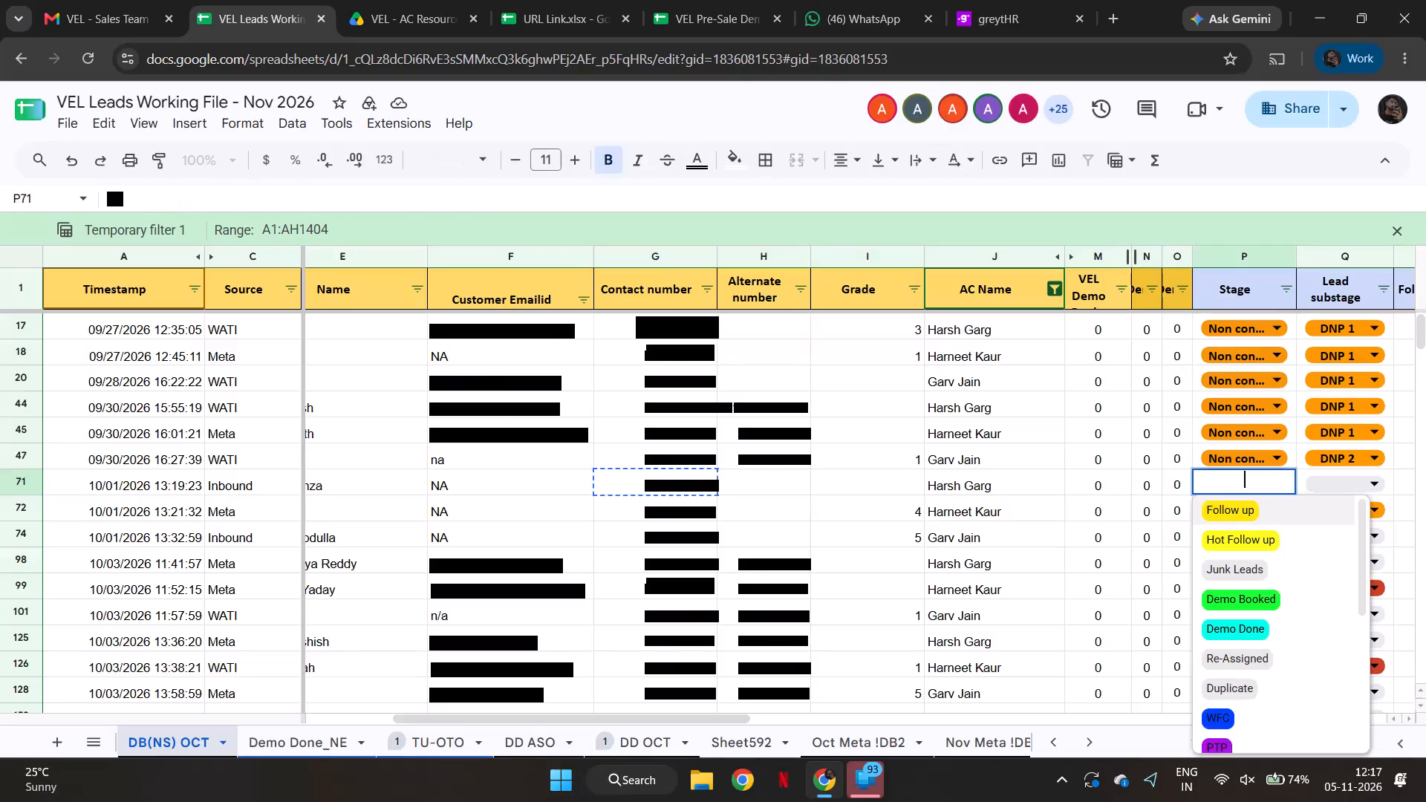
{"action": "key", "text": "Up"}
{"action": "key", "text": "Up"}
{"action": "key", "text": "Up"}
{"action": "key", "text": "Up"}
{"action": "key", "text": "Up"}
{"action": "key", "text": "Return"}
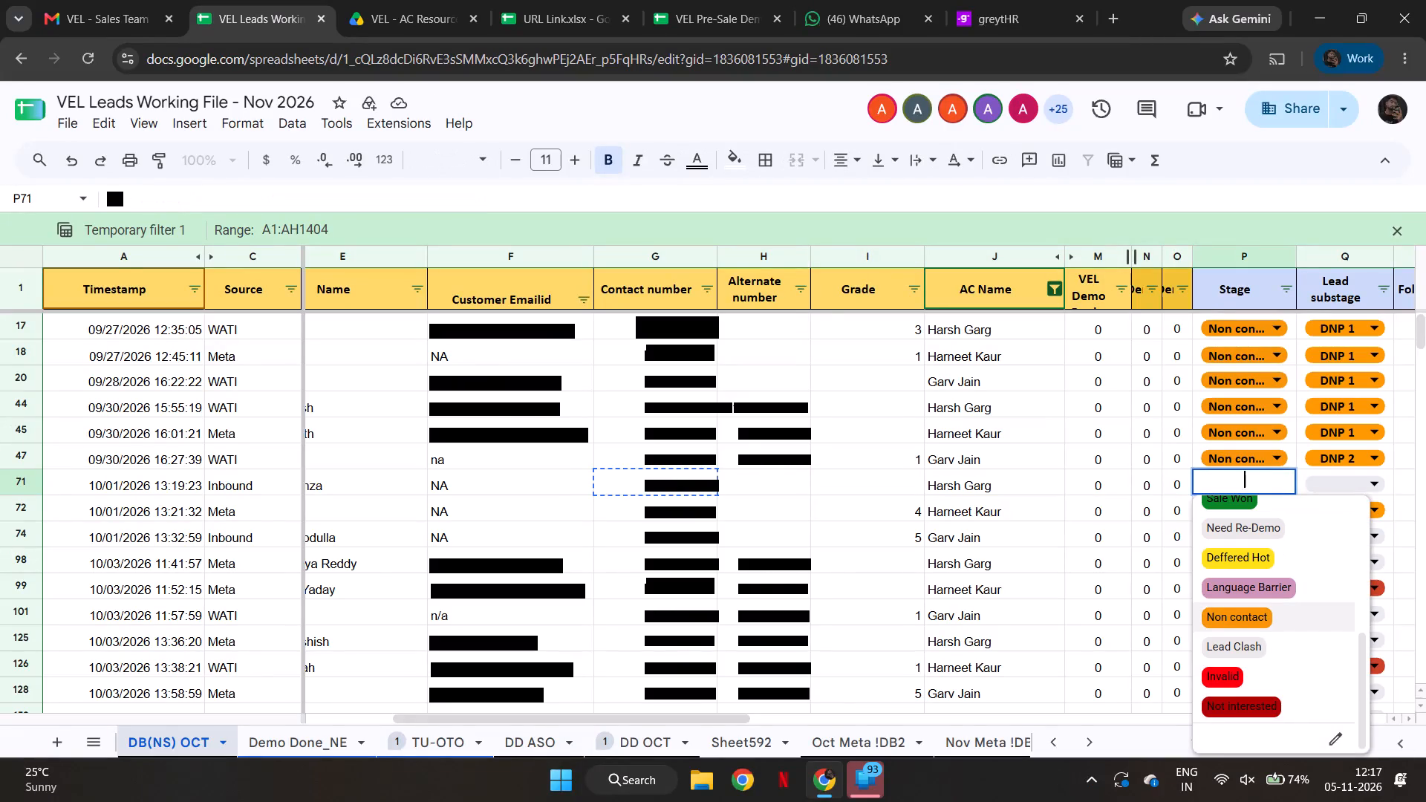
Set the Lead substage of the lead in row 71 to DNP 1.
{"action": "key", "text": "Up"}
{"action": "key", "text": "Right"}
{"action": "key", "text": "Return"}
{"action": "key", "text": "Down"}
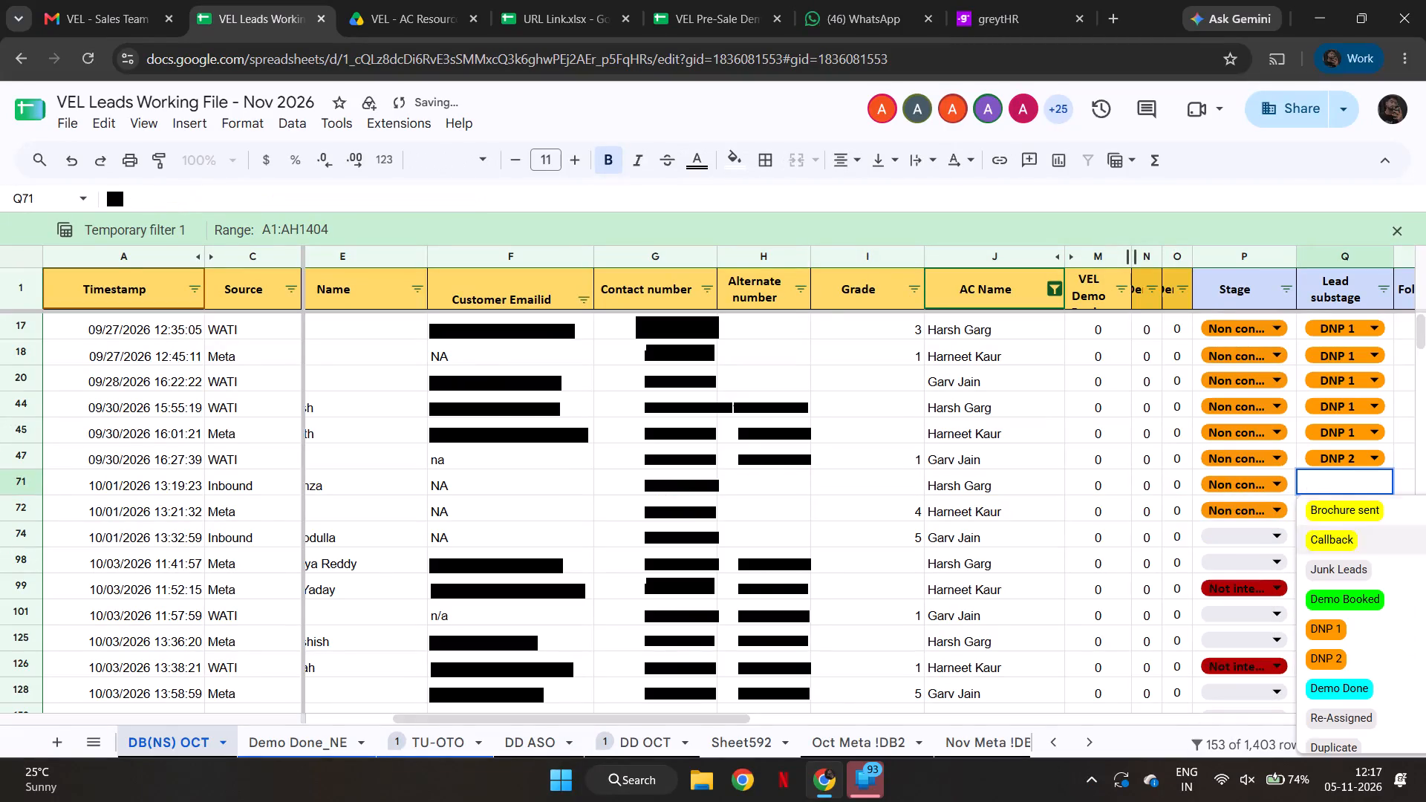
{"action": "key", "text": "Down"}
{"action": "key", "text": "Down"}
{"action": "key", "text": "Down"}
{"action": "key", "text": "Return"}
Copy the contact number of the filtered lead in row 74.
{"action": "key", "text": "Down"}
{"action": "key", "text": "Left"}
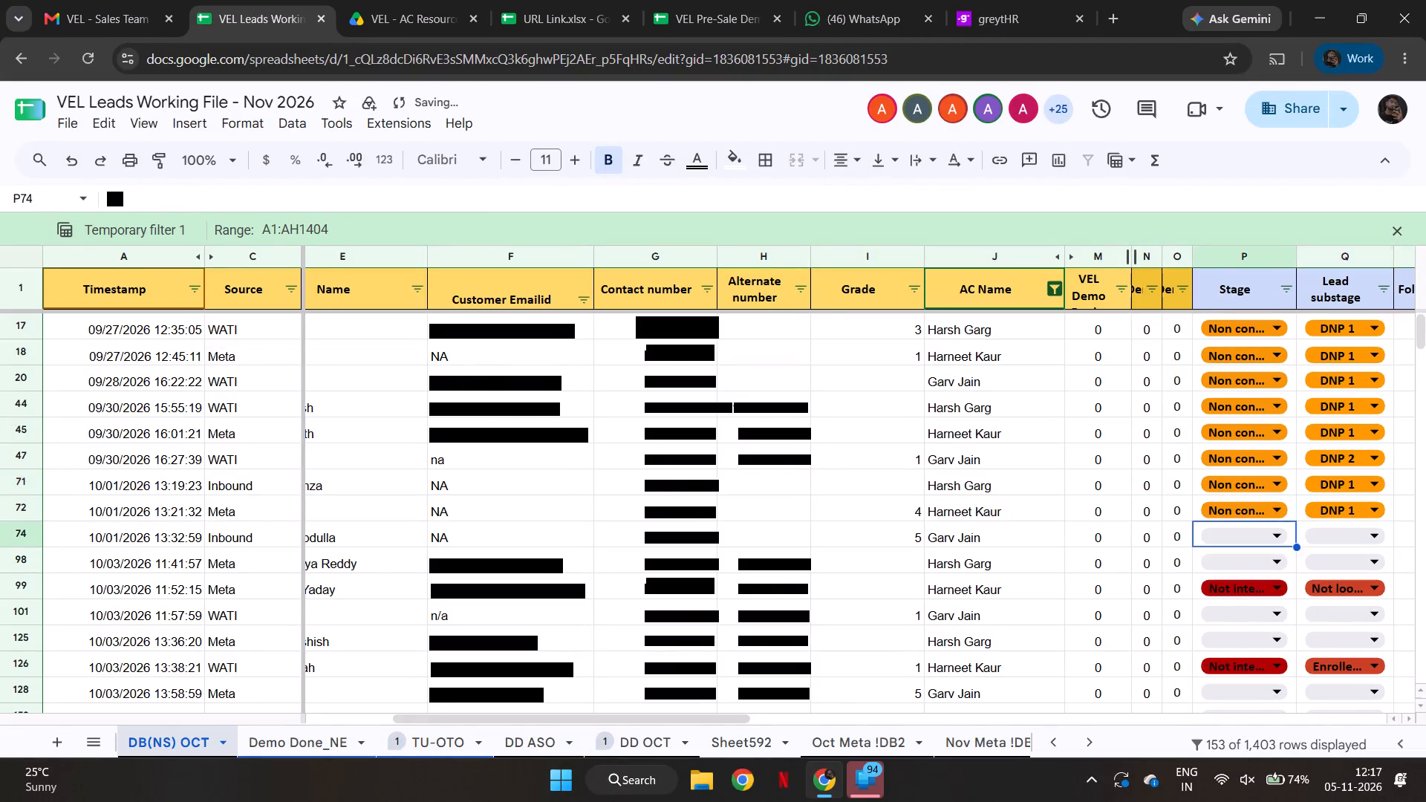
{"action": "key", "text": "Left"}
{"action": "key", "text": "Left"}
{"action": "key", "text": "Left"}
{"action": "key", "text": "Left"}
{"action": "key", "text": "Left"}
{"action": "key", "text": "Left"}
{"action": "key", "text": "Left"}
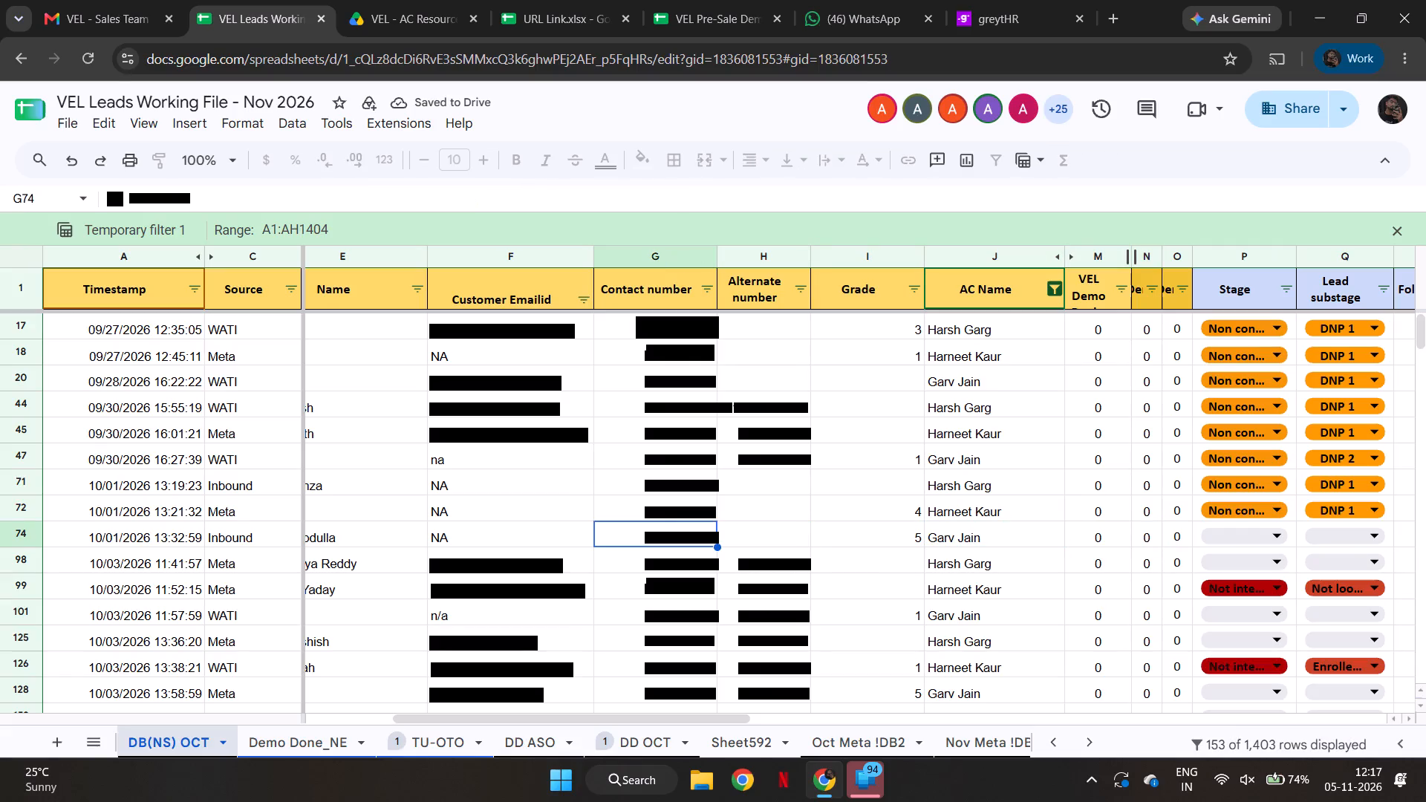
{"action": "key", "text": "ctrl+c"}
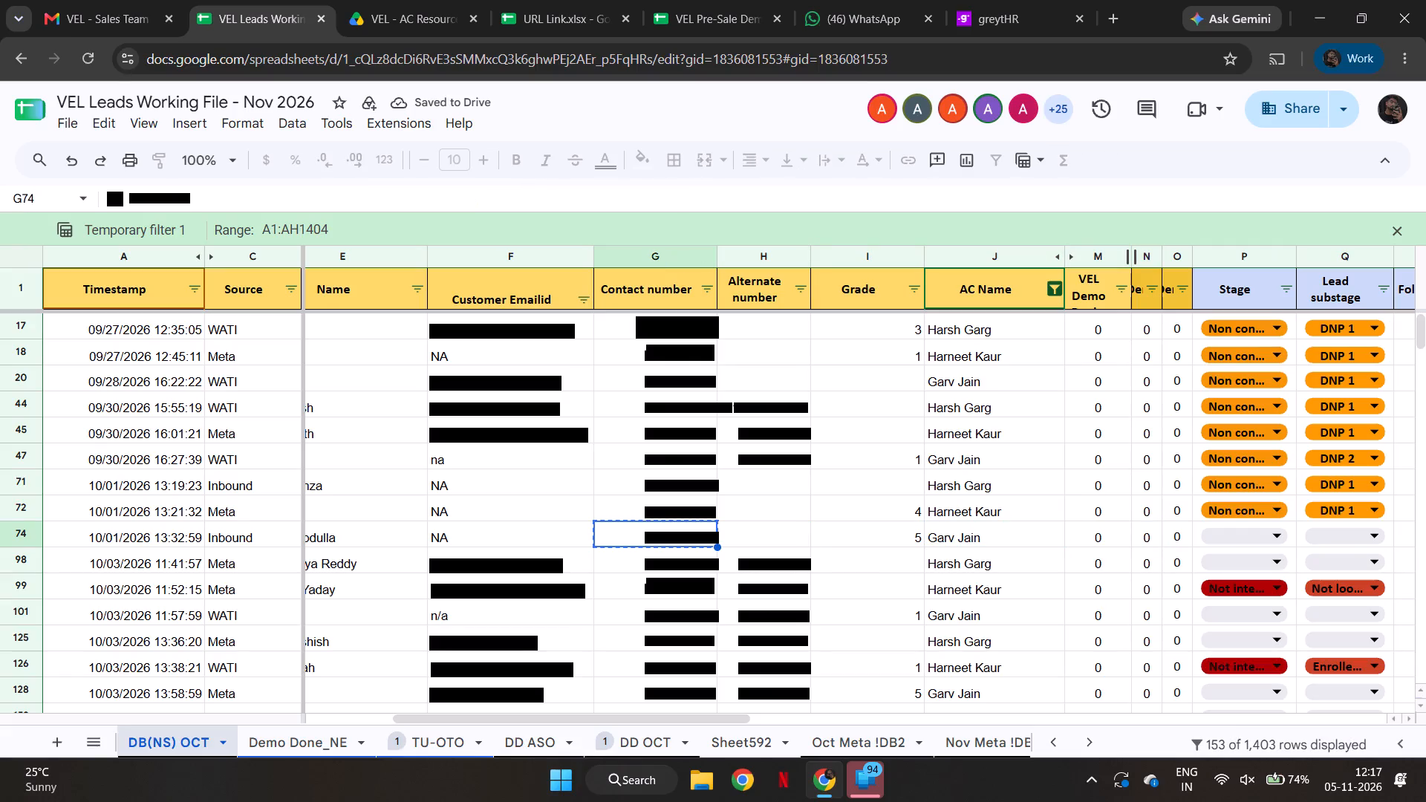
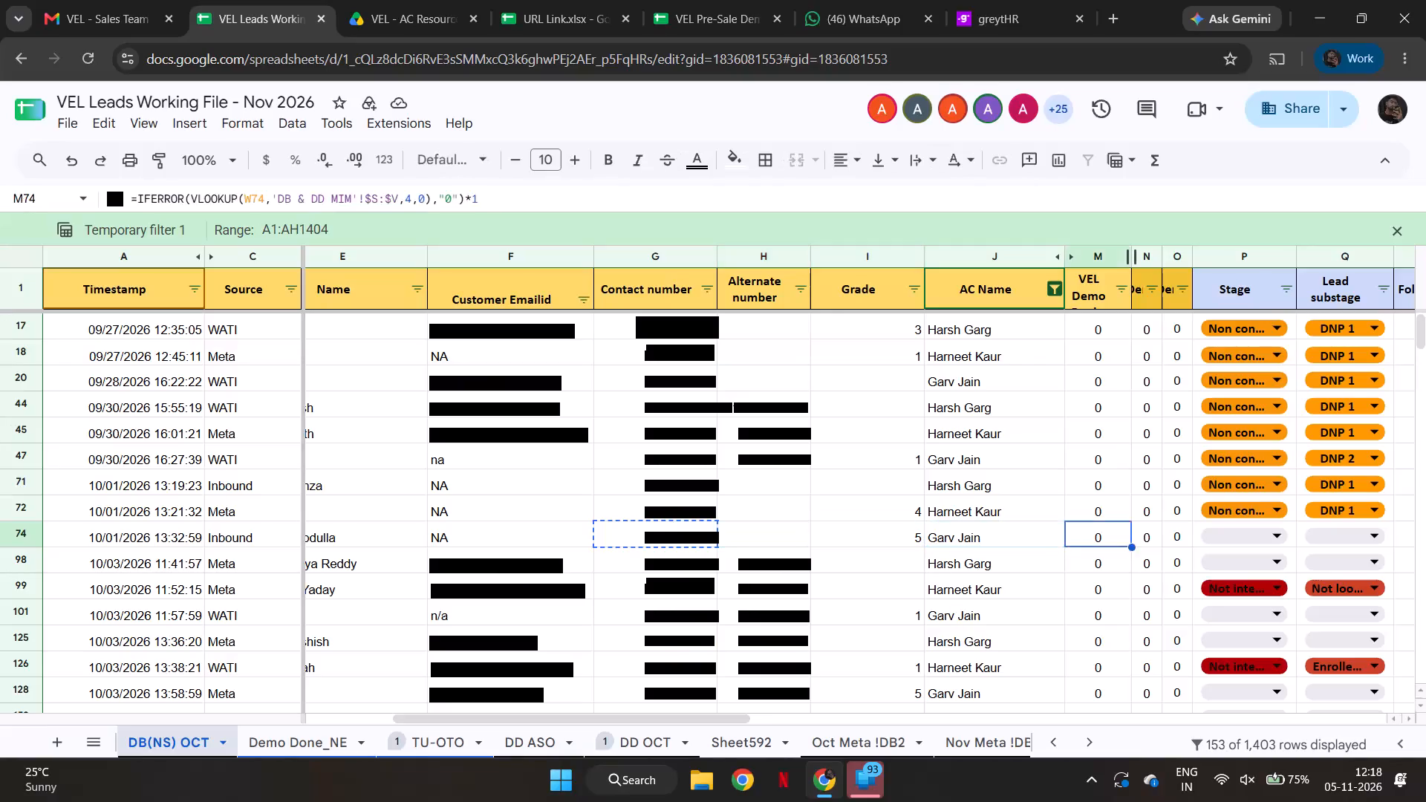
Set the Stage of the filtered lead in row 74 to Non contact.
{"action": "key", "text": "Right"}
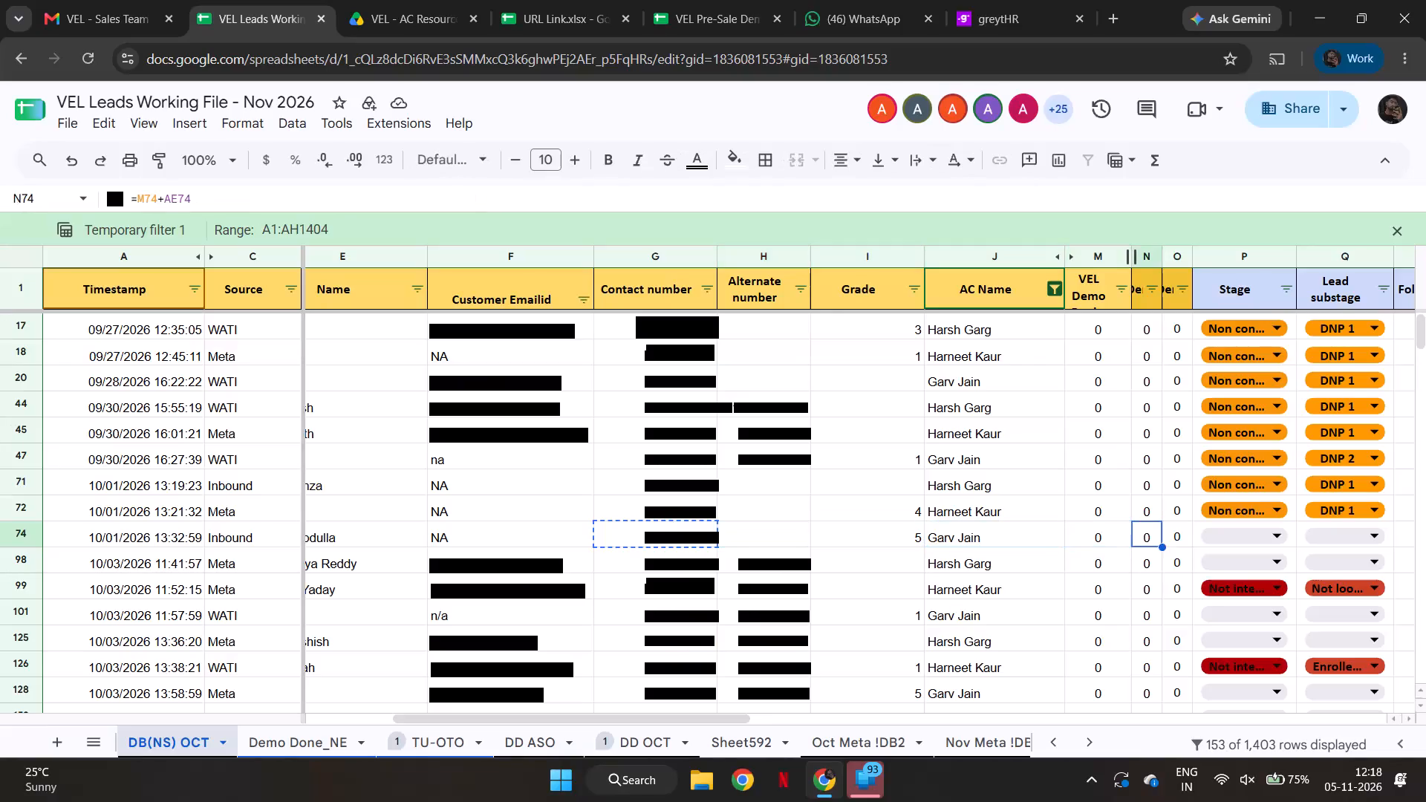
{"action": "key", "text": "Right"}
{"action": "key", "text": "Right"}
{"action": "key", "text": "Right"}
{"action": "key", "text": "Left"}
{"action": "key", "text": "Return"}
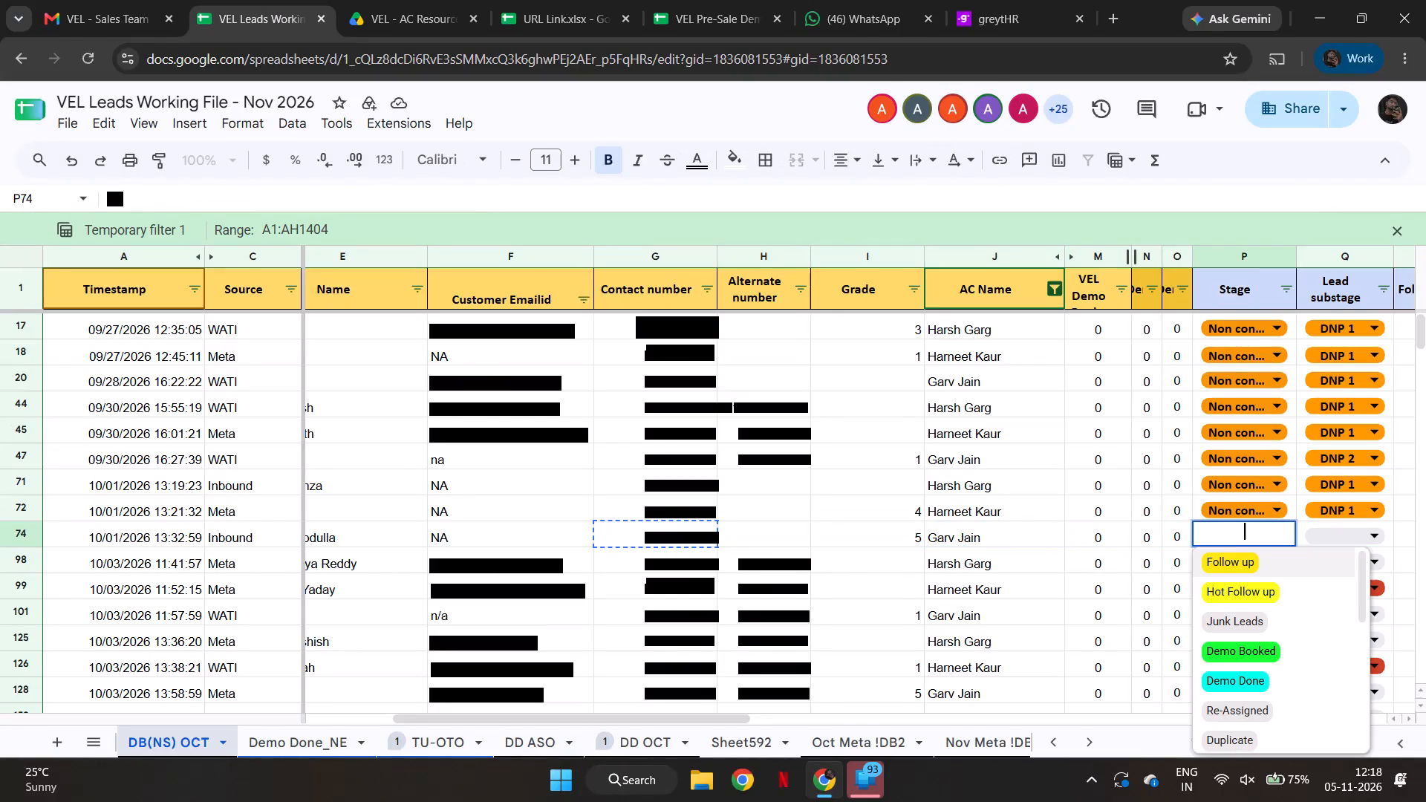
{"action": "key", "text": "Down"}
{"action": "key", "text": "Up"}
{"action": "key", "text": "Up"}
{"action": "key", "text": "Up"}
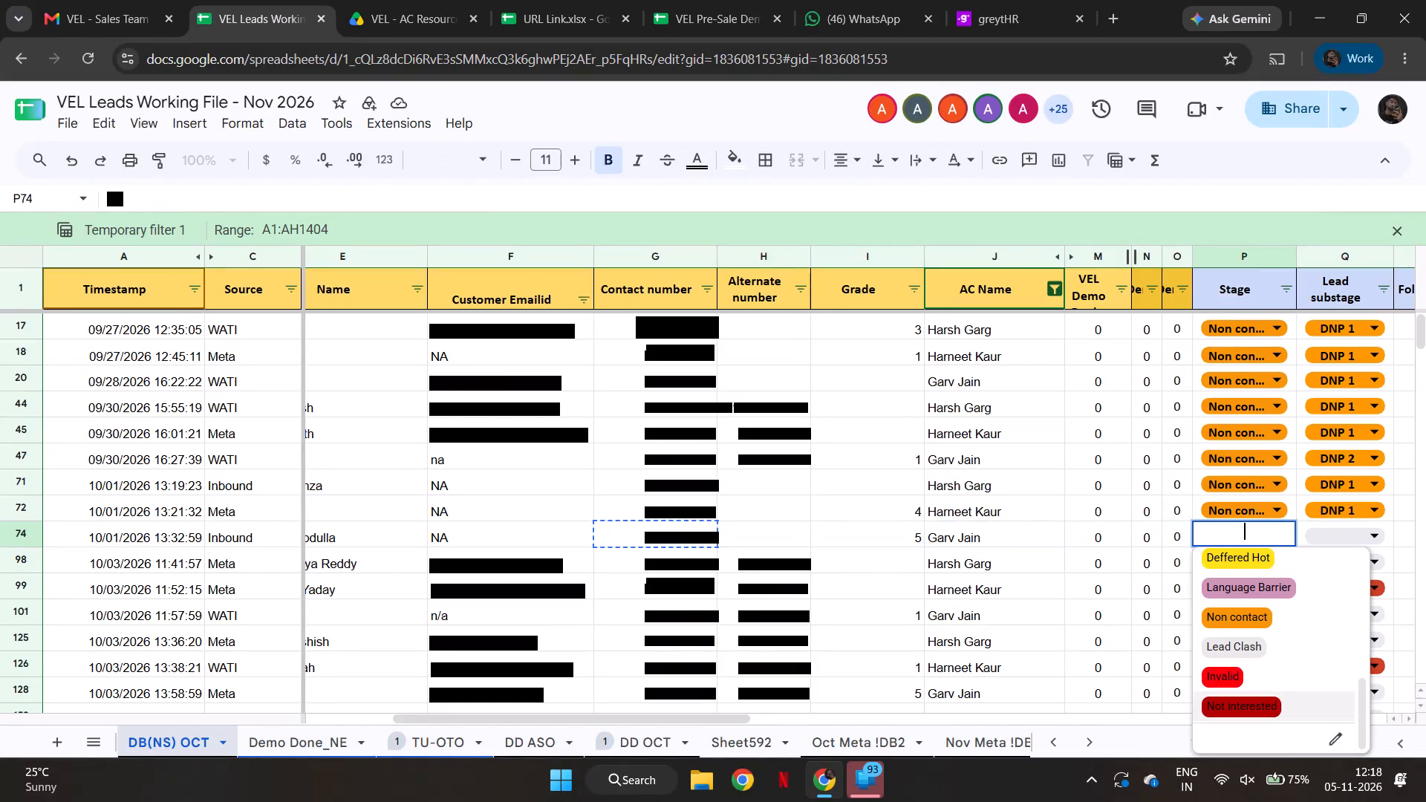
{"action": "key", "text": "Up"}
{"action": "key", "text": "Up"}
{"action": "key", "text": "Up"}
{"action": "key", "text": "Return"}
Set the Lead substage of the lead in row 74 to DNP 1.
{"action": "key", "text": "Up"}
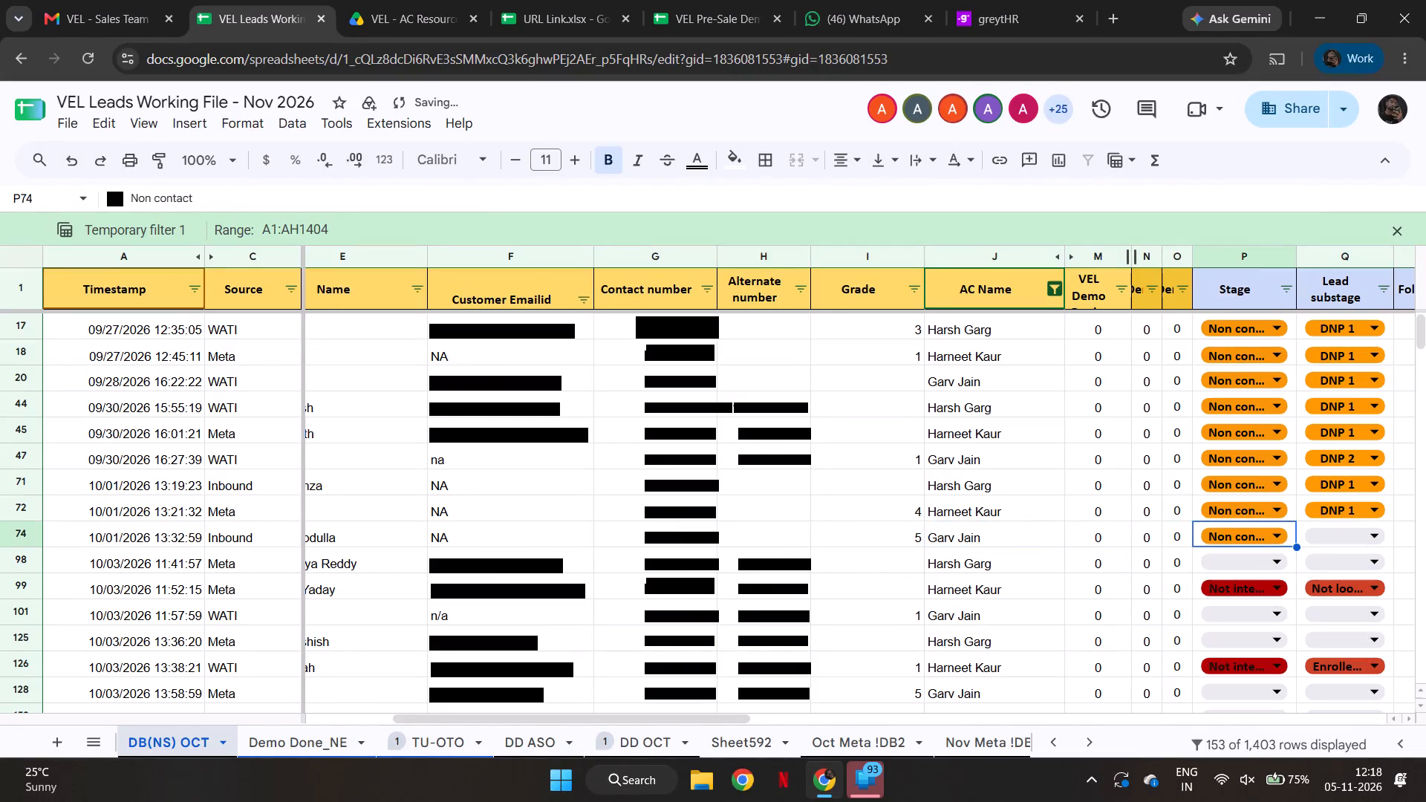
{"action": "key", "text": "Right"}
{"action": "key", "text": "Return"}
{"action": "key", "text": "Down"}
{"action": "key", "text": "Down"}
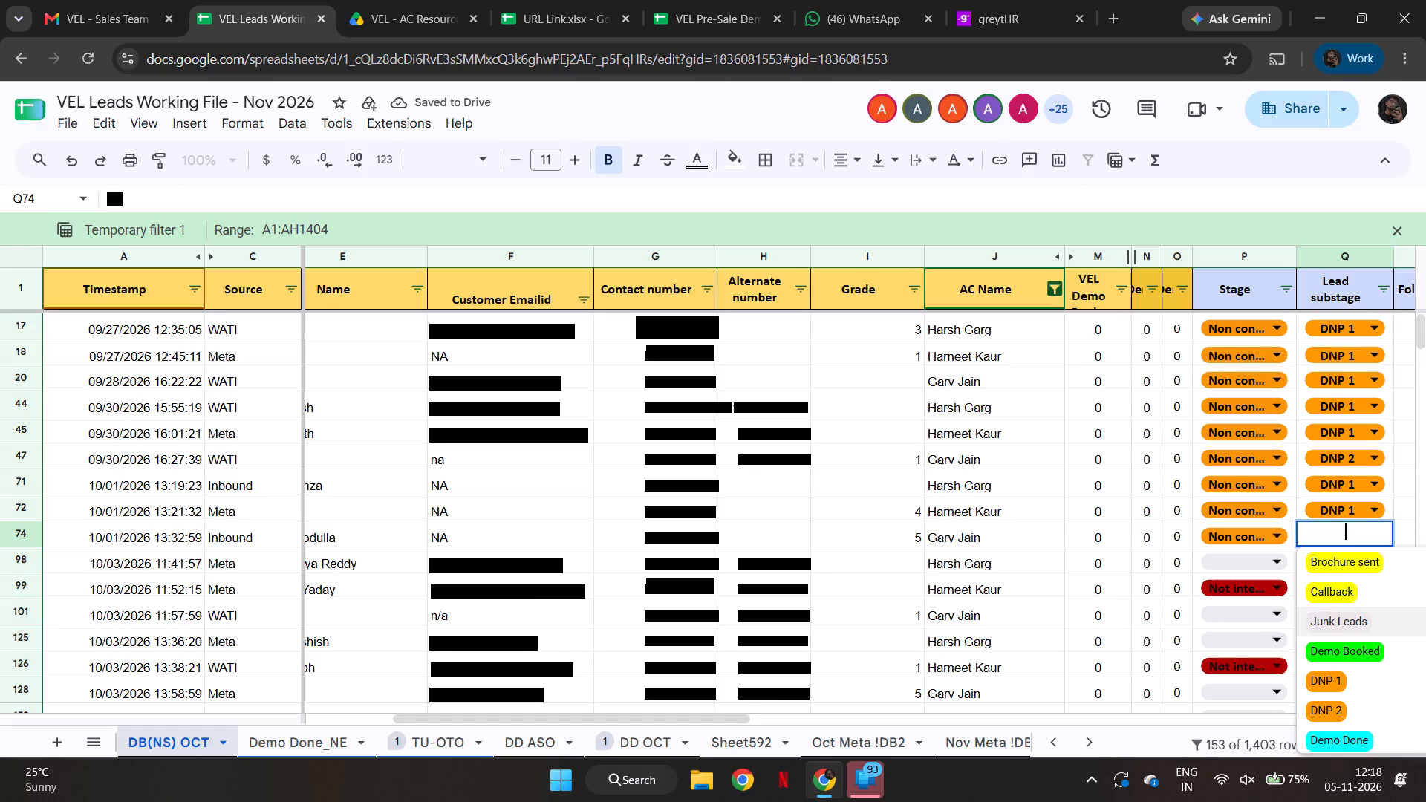
{"action": "key", "text": "Down"}
{"action": "key", "text": "Down"}
{"action": "key", "text": "Down"}
{"action": "key", "text": "Up"}
{"action": "key", "text": "Return"}
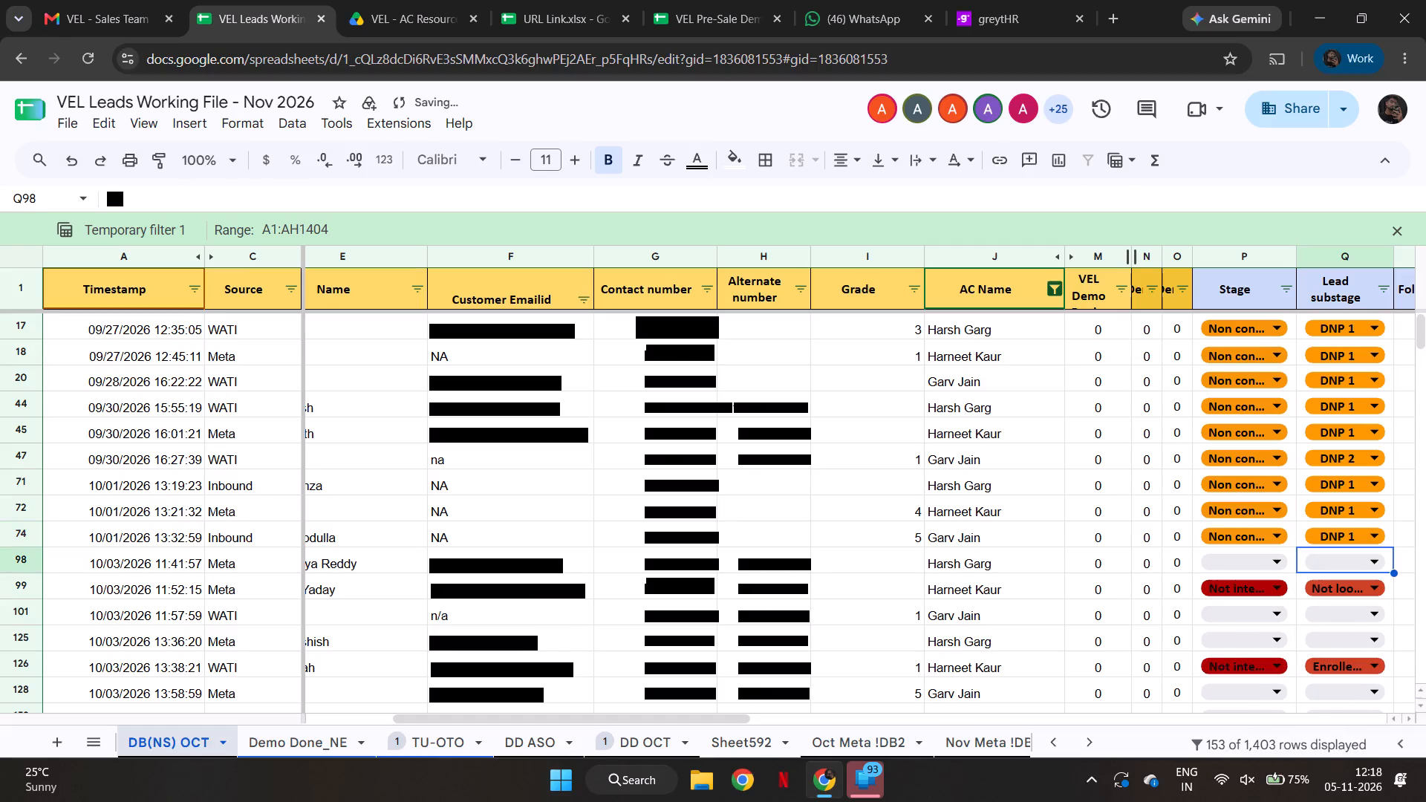
Copy the contact number of the filtered lead in row 98.
{"action": "key", "text": "Left"}
{"action": "key", "text": "Left"}
{"action": "key", "text": "Left"}
{"action": "key", "text": "Left"}
{"action": "key", "text": "Left"}
{"action": "key", "text": "Left"}
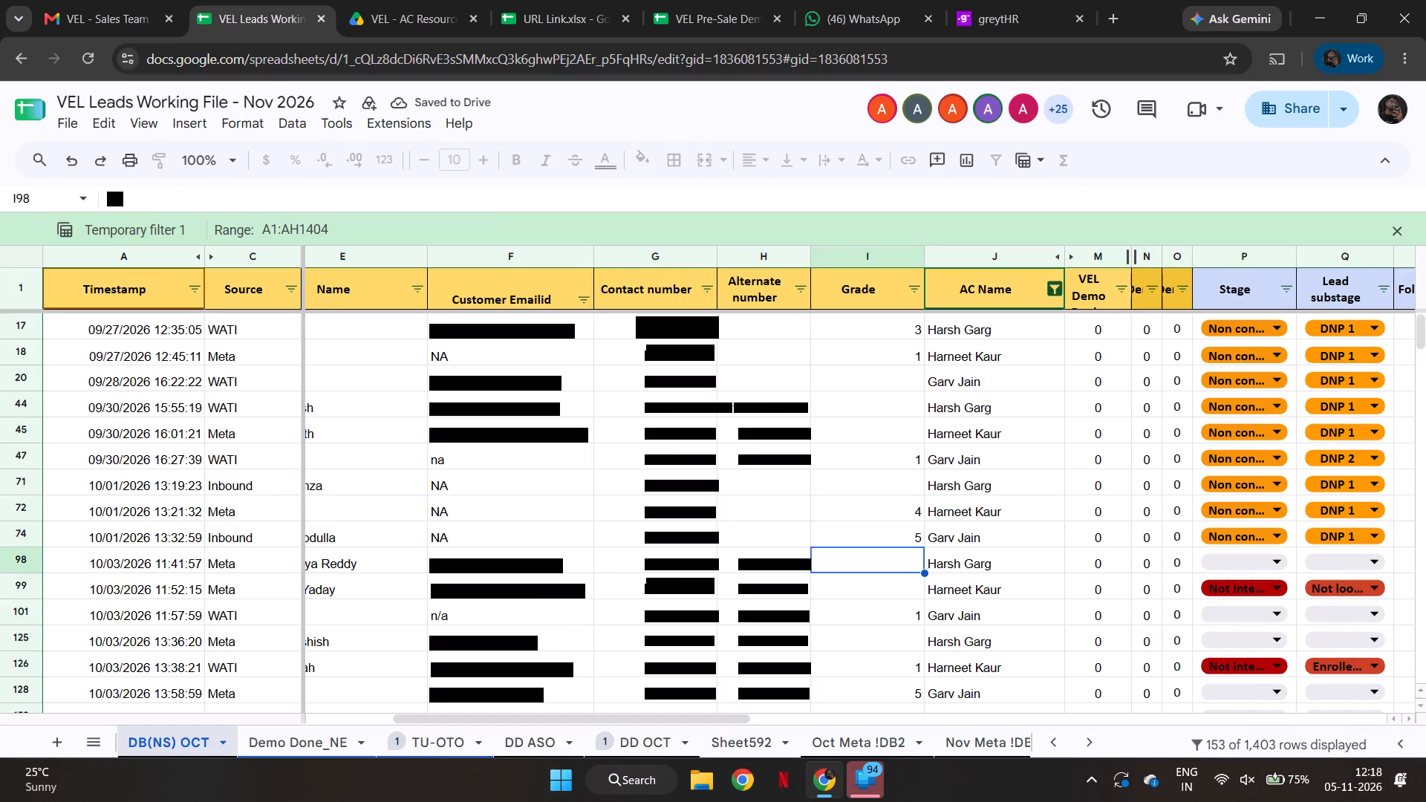
{"action": "key", "text": "Left"}
{"action": "key", "text": "Left"}
{"action": "key", "text": "Left"}
{"action": "key", "text": "Right"}
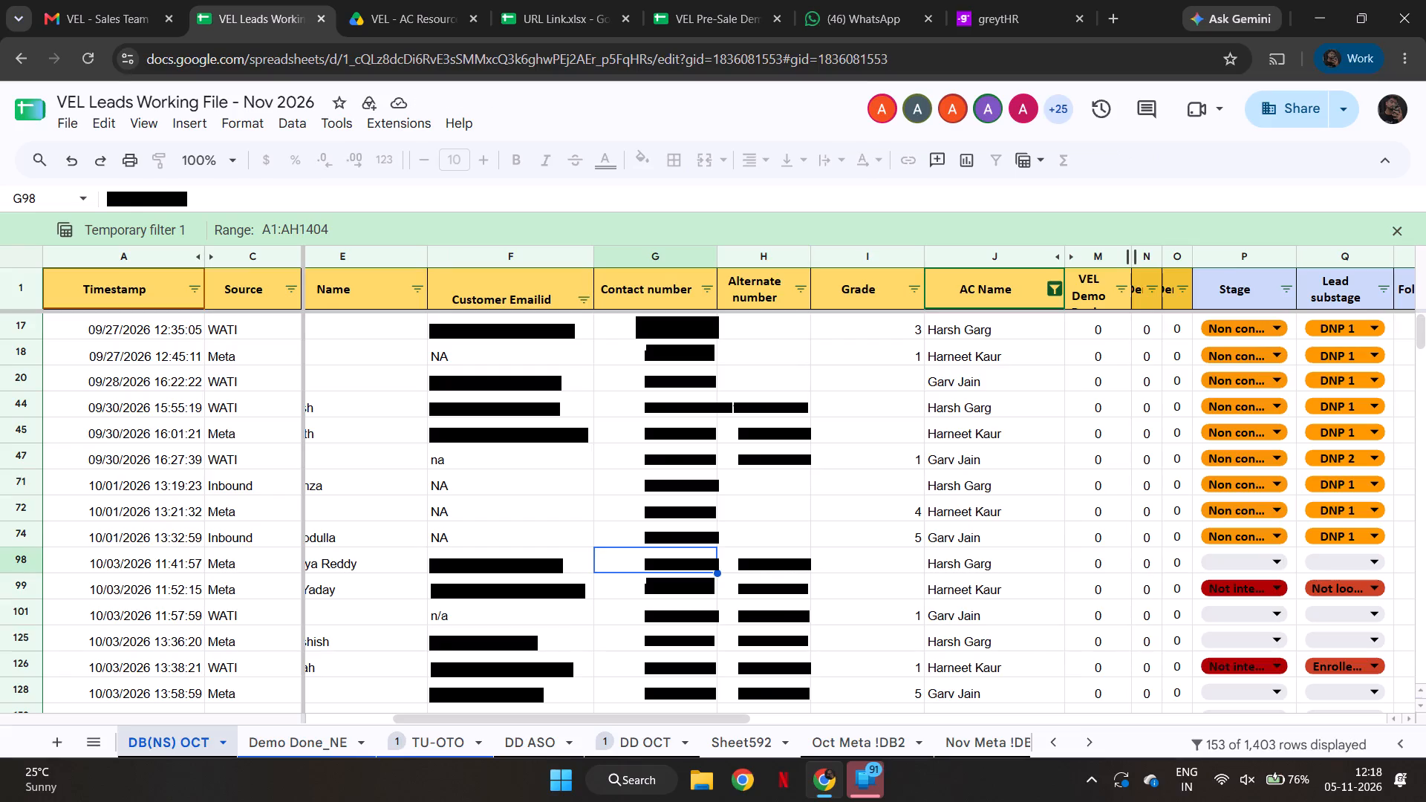
{"action": "key", "text": "ctrl+c"}
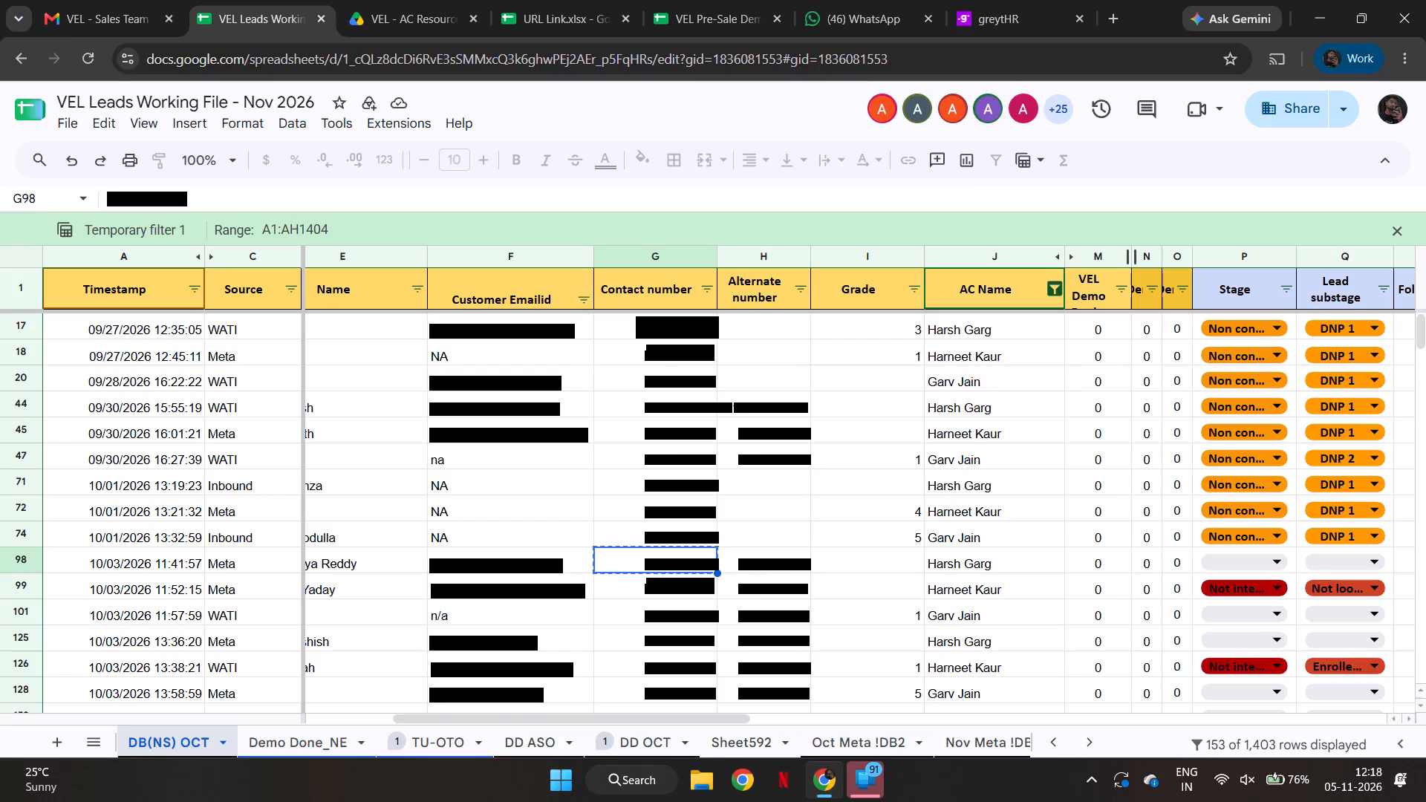
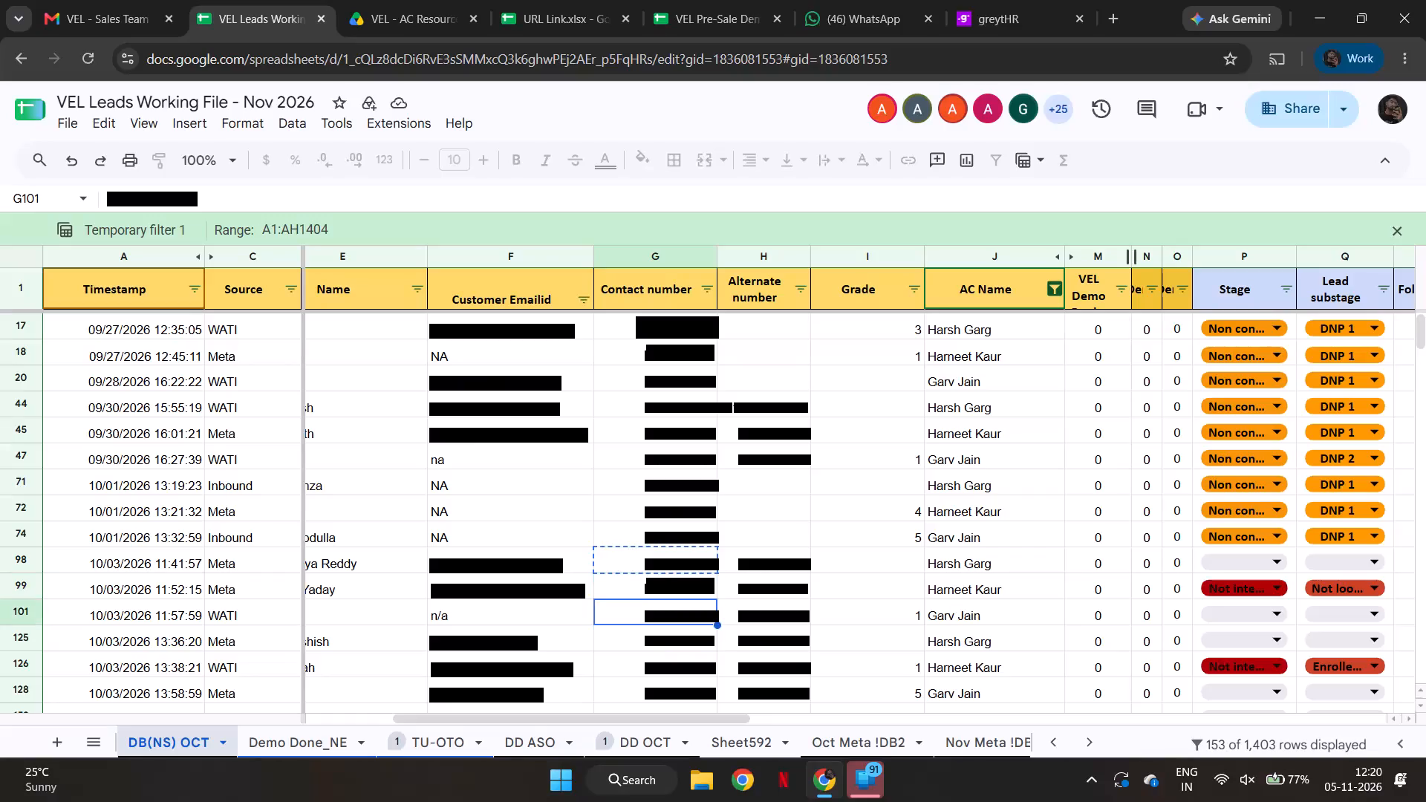
Copy the contact number of the filtered lead in row 101.
{"action": "key", "text": "ctrl+c"}
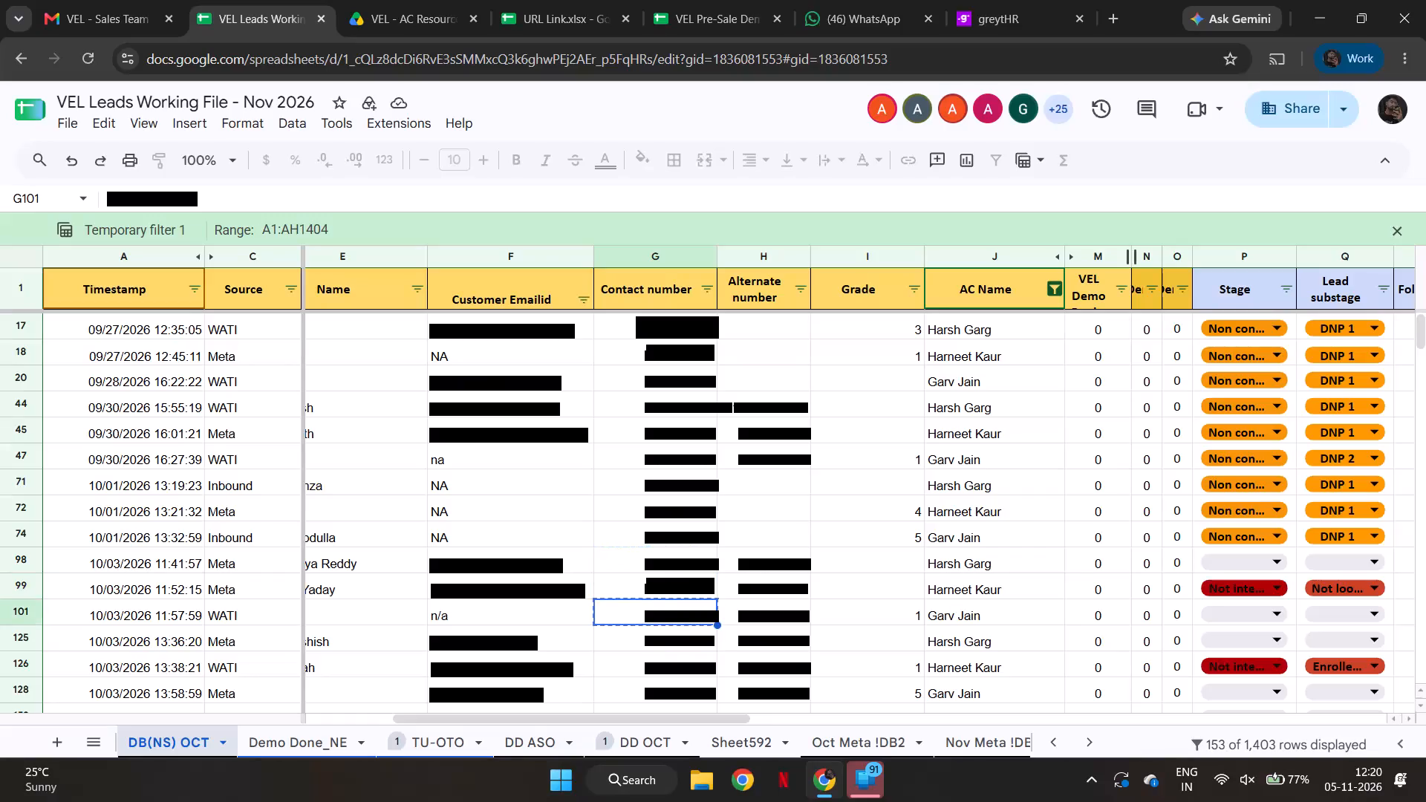
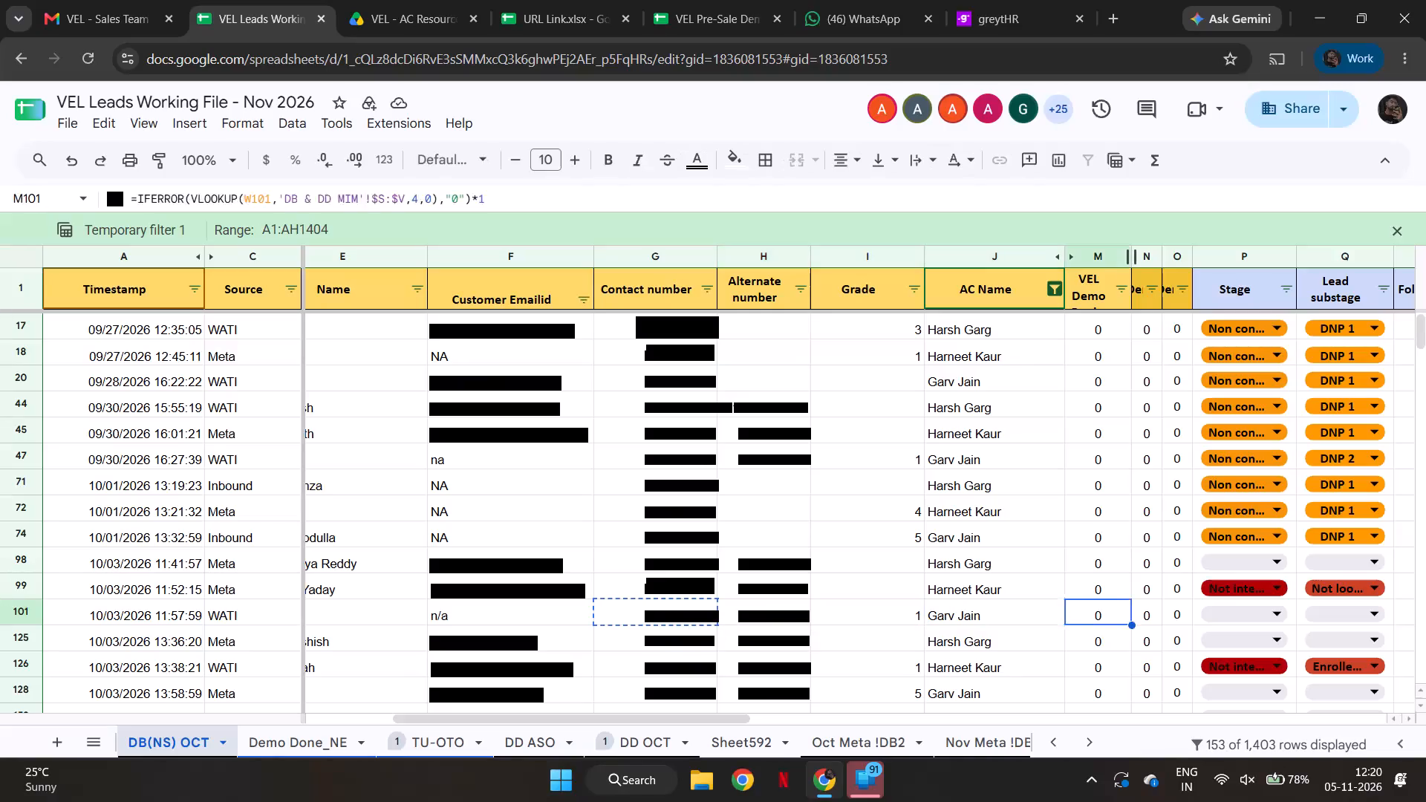
Set the Stage of the lead in row 101 to Not interested.
{"action": "key", "text": "Right"}
{"action": "key", "text": "Right"}
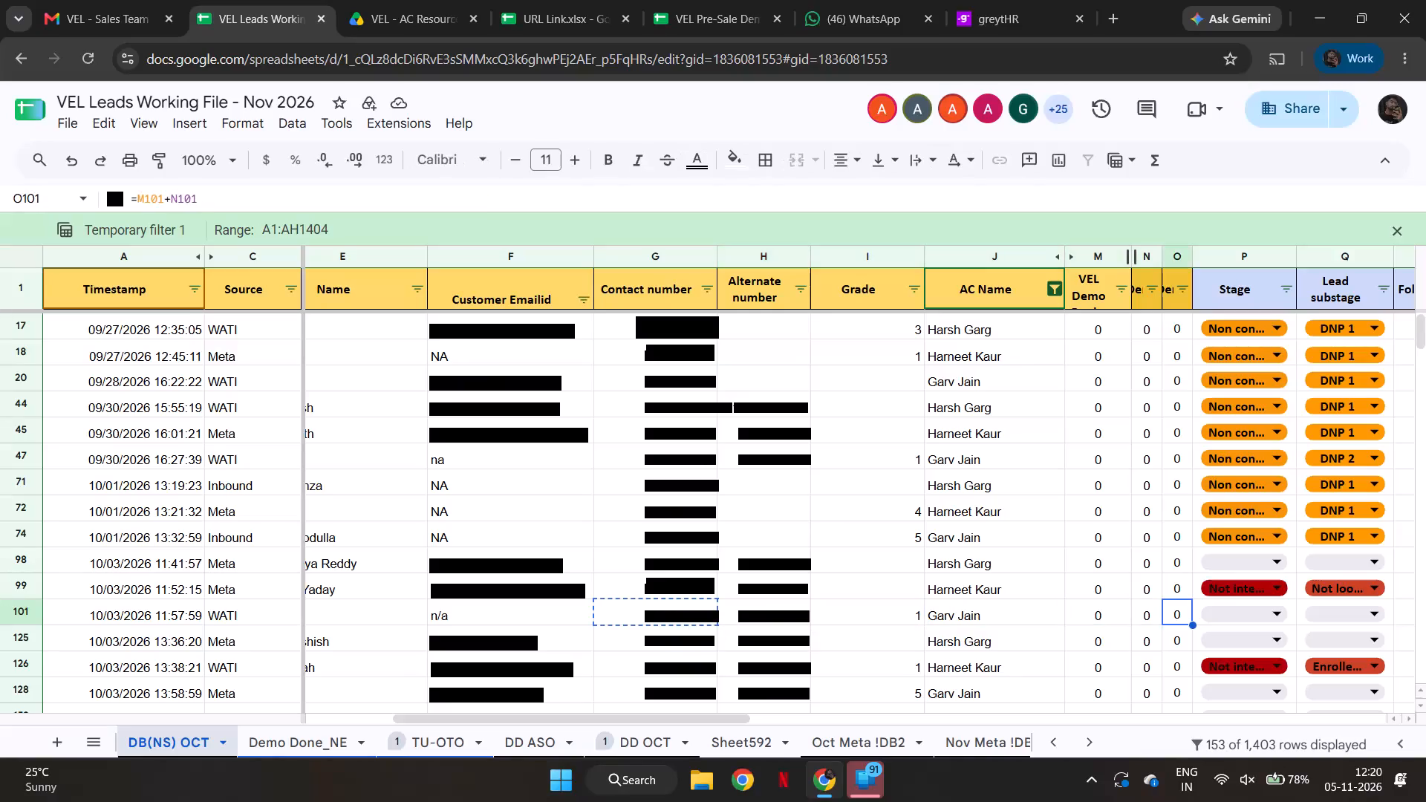
{"action": "key", "text": "Right"}
{"action": "key", "text": "Return"}
{"action": "key", "text": "Up"}
{"action": "key", "text": "Down"}
{"action": "key", "text": "Down"}
{"action": "key", "text": "Down"}
{"action": "key", "text": "Down"}
{"action": "key", "text": "Down"}
{"action": "key", "text": "Down"}
{"action": "key", "text": "Down"}
{"action": "key", "text": "Down"}
{"action": "key", "text": "Down"}
{"action": "key", "text": "Down"}
{"action": "key", "text": "Down"}
{"action": "key", "text": "Down"}
{"action": "key", "text": "Down"}
{"action": "key", "text": "Down"}
{"action": "key", "text": "Down"}
{"action": "key", "text": "Down"}
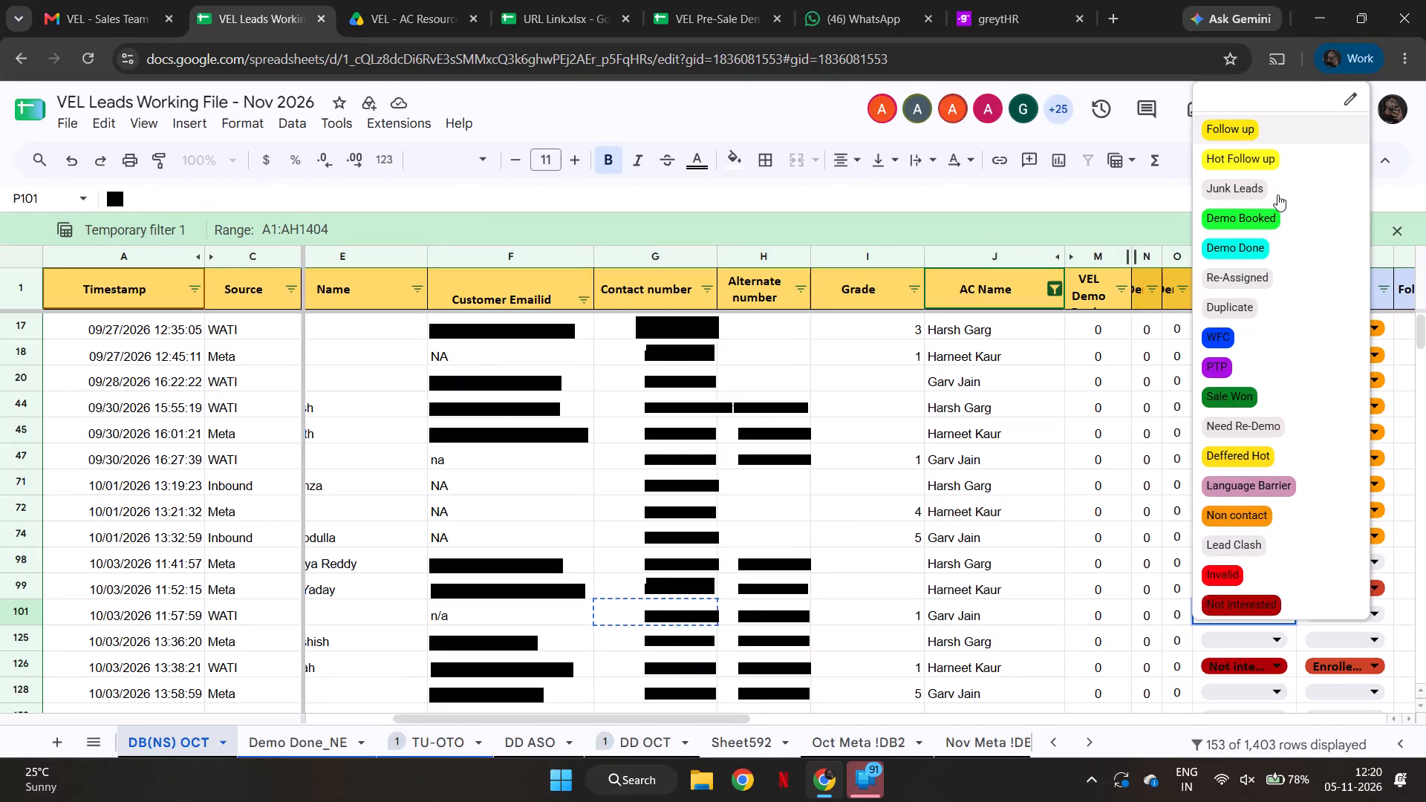
{"action": "key", "text": "Down"}
{"action": "key", "text": "Down"}
{"action": "key", "text": "Up"}
{"action": "key", "text": "Return"}
{"action": "key", "text": "Up"}
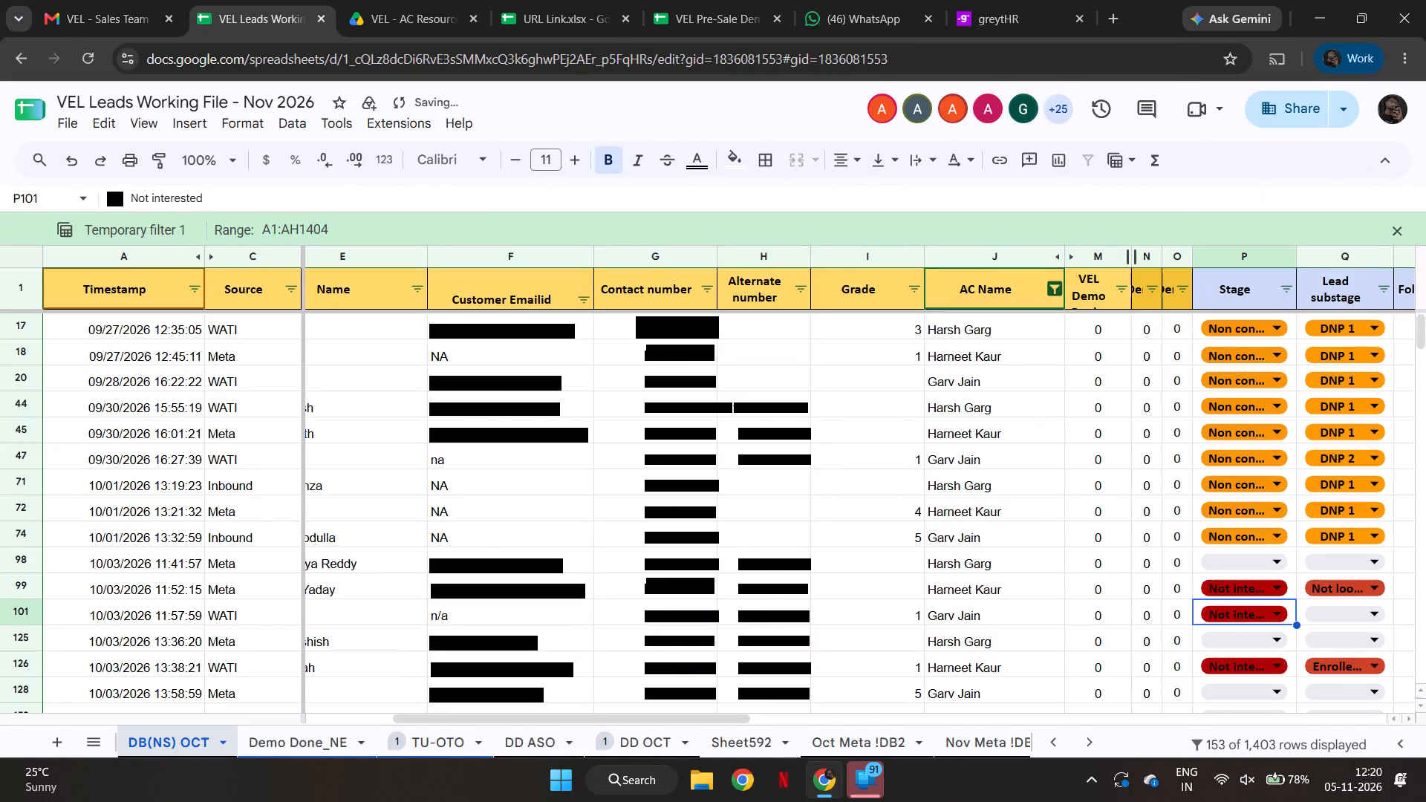
Set the Lead substage of the lead in row 101 to the "Call disconnected after…" option.
{"action": "key", "text": "Right"}
{"action": "key", "text": "Return"}
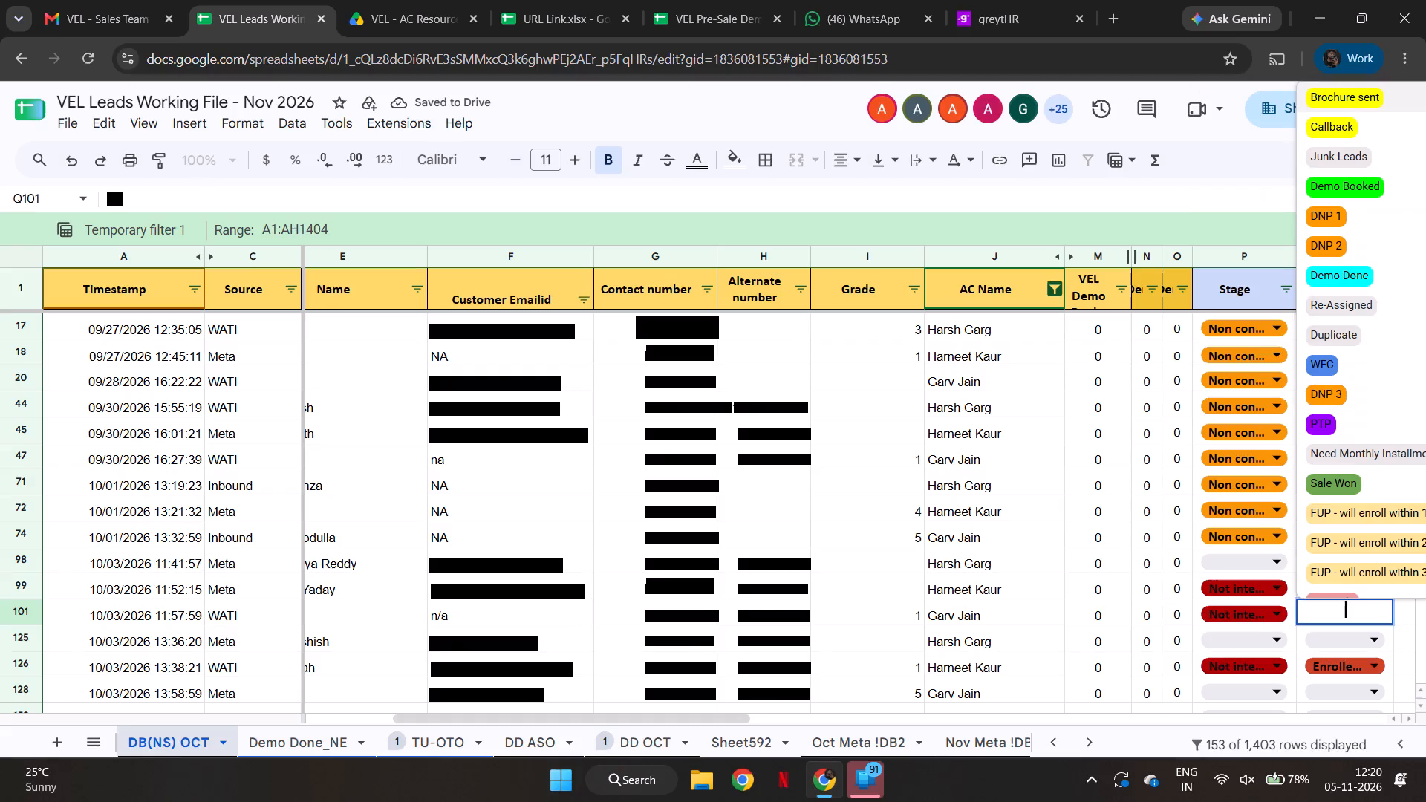
{"action": "key", "text": "Down"}
{"action": "key", "text": "Down"}
{"action": "key", "text": "Down"}
{"action": "key", "text": "Down"}
{"action": "key", "text": "Down"}
{"action": "key", "text": "Down"}
{"action": "key", "text": "Down"}
{"action": "key", "text": "Down"}
{"action": "key", "text": "Down"}
{"action": "key", "text": "Down"}
{"action": "key", "text": "Down"}
{"action": "key", "text": "Down"}
{"action": "key", "text": "Down"}
{"action": "key", "text": "Down"}
{"action": "key", "text": "Down"}
{"action": "key", "text": "Down"}
{"action": "key", "text": "Down"}
{"action": "key", "text": "Down"}
{"action": "key", "text": "Down"}
{"action": "key", "text": "Down"}
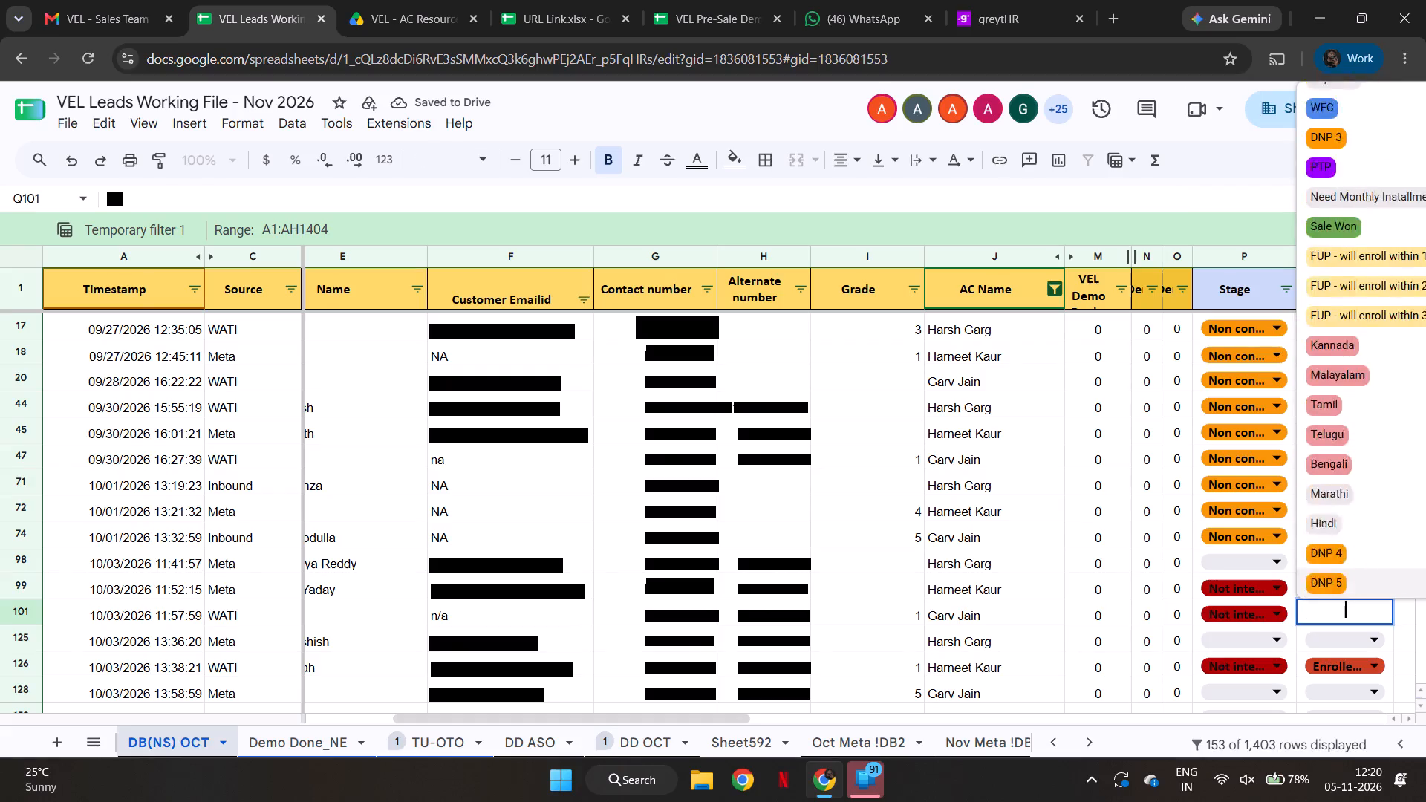
{"action": "key", "text": "Up"}
{"action": "key", "text": "Up"}
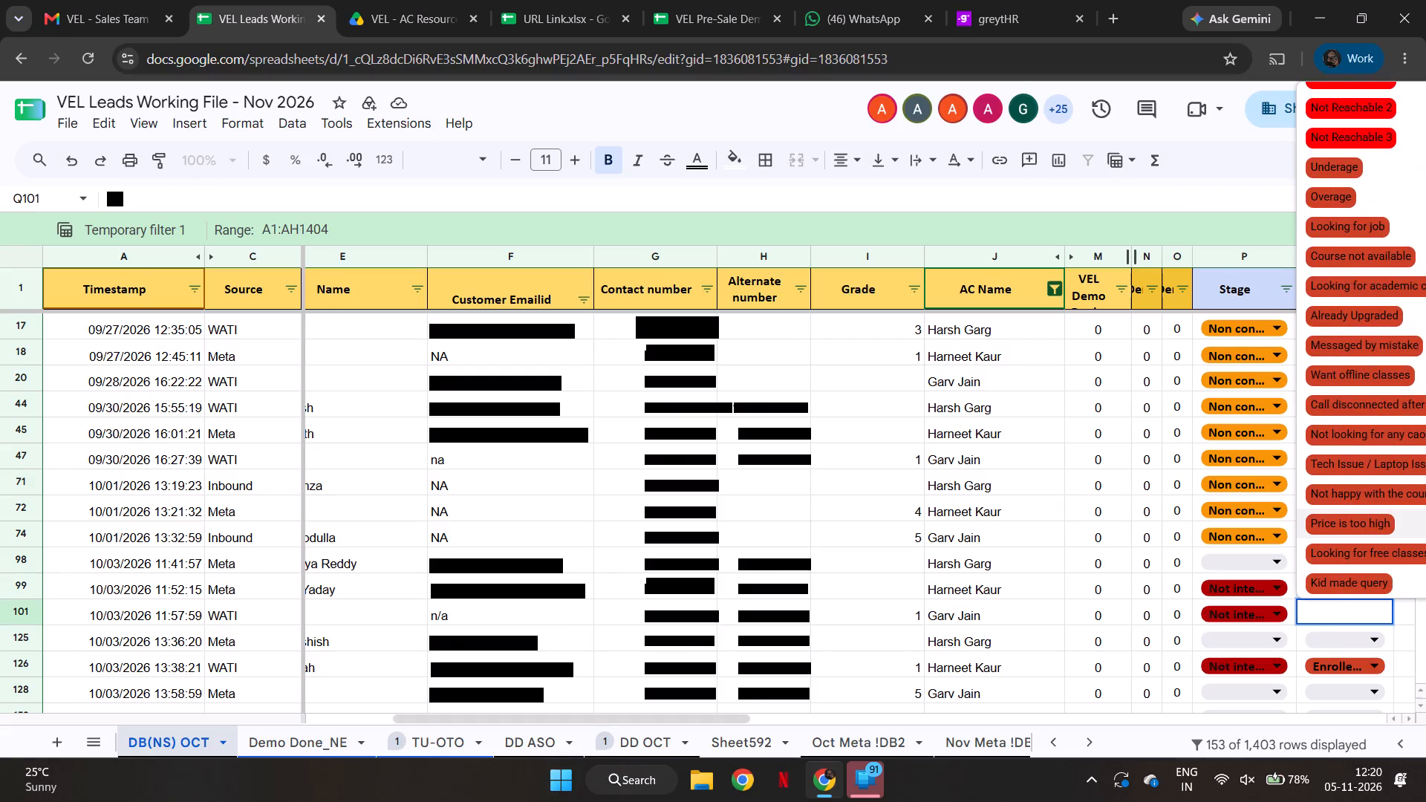
{"action": "key", "text": "Up"}
{"action": "key", "text": "Up"}
{"action": "key", "text": "Up"}
{"action": "key", "text": "Up"}
{"action": "key", "text": "Up"}
{"action": "key", "text": "Down"}
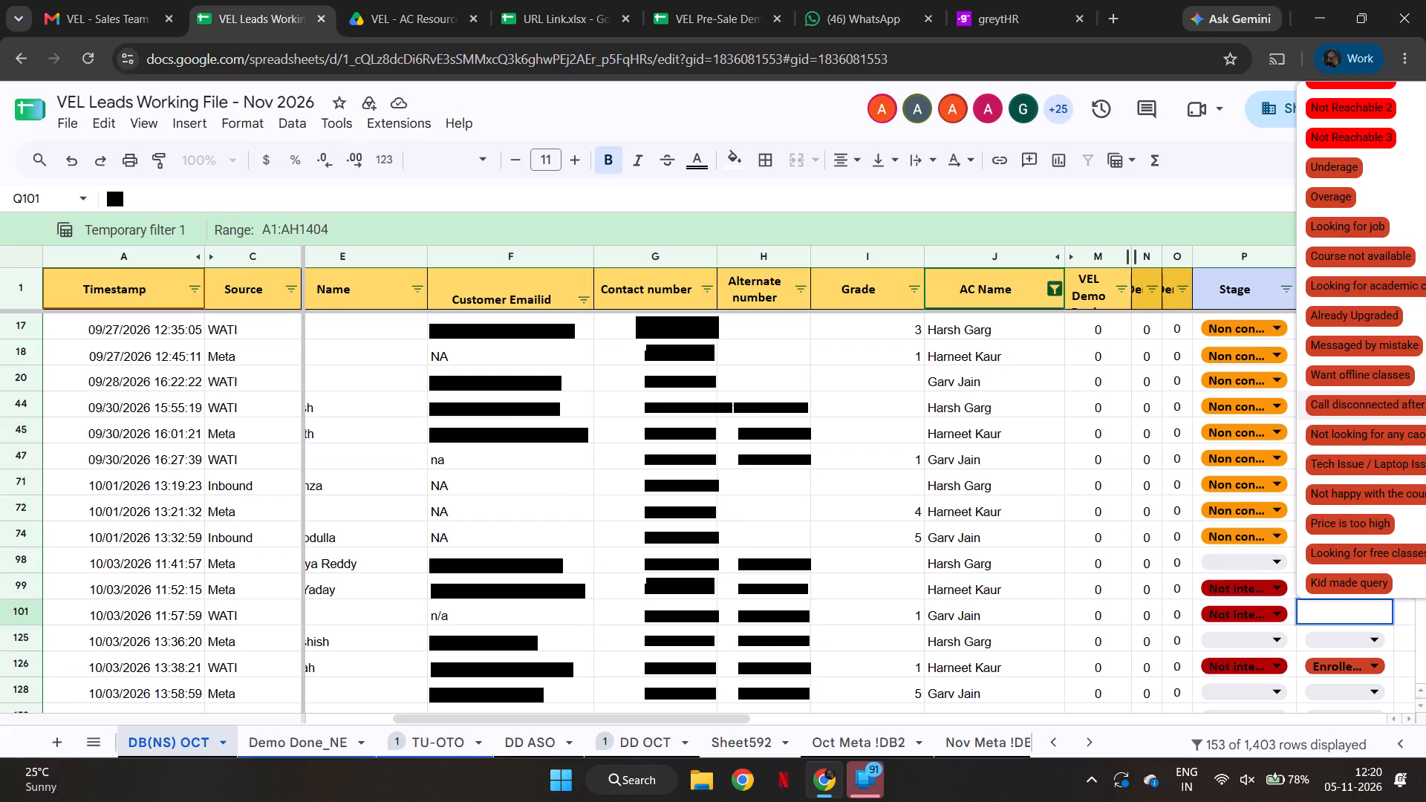
{"action": "key", "text": "Return"}
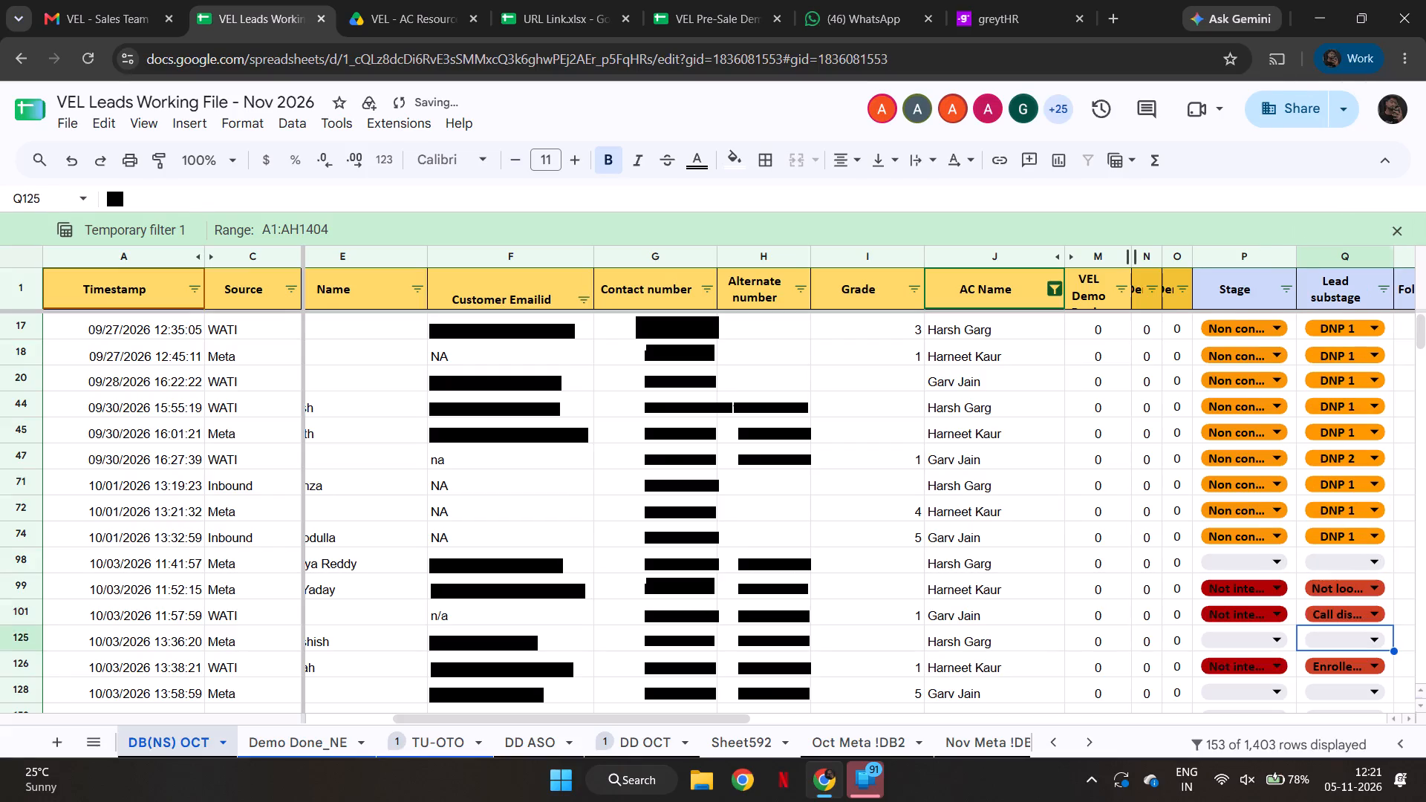
Copy the contact number of the filtered lead in row 125.
{"action": "key", "text": "Left"}
{"action": "key", "text": "Left"}
{"action": "key", "text": "Left"}
{"action": "key", "text": "Left"}
{"action": "key", "text": "Left"}
{"action": "key", "text": "Left"}
{"action": "key", "text": "Left"}
{"action": "key", "text": "Left"}
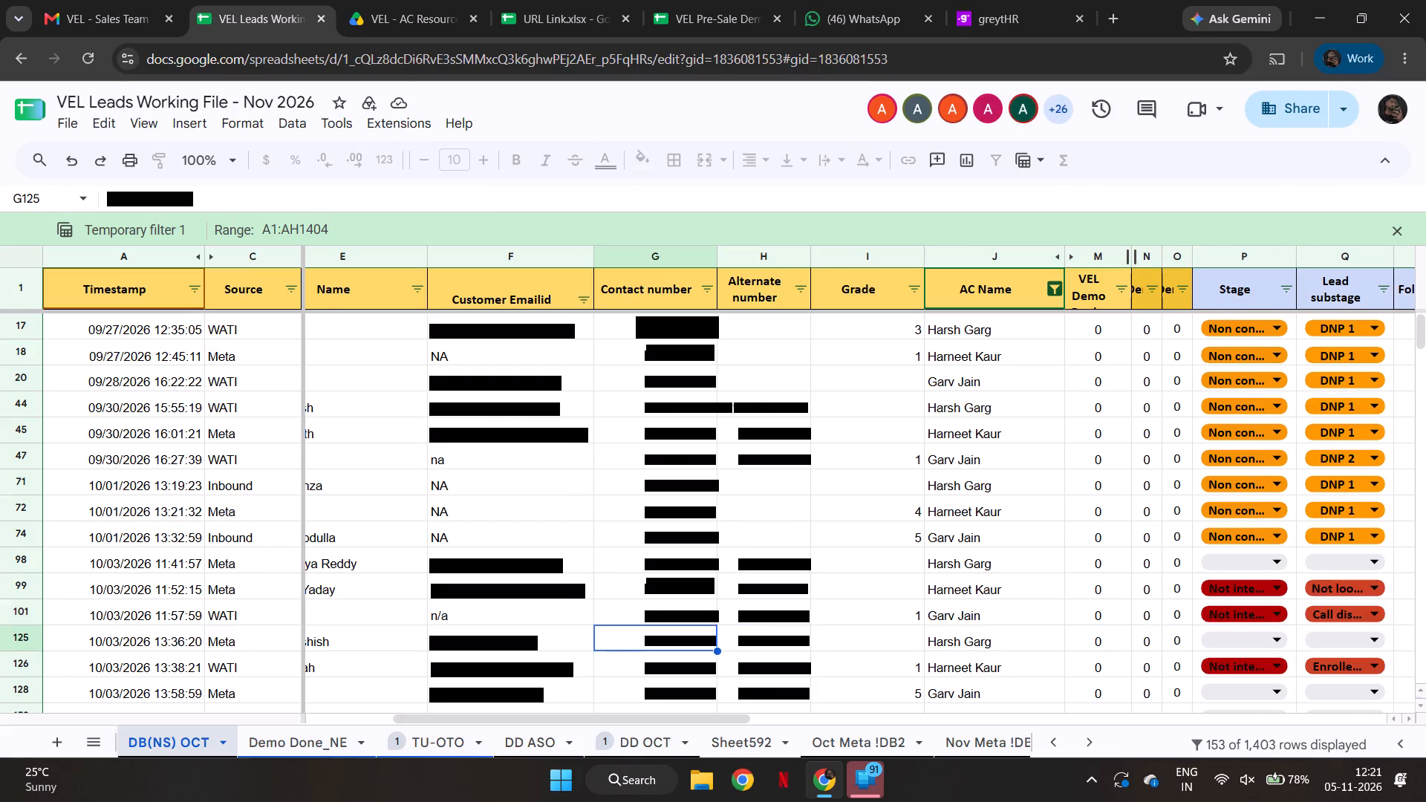
{"action": "key", "text": "ctrl+c"}
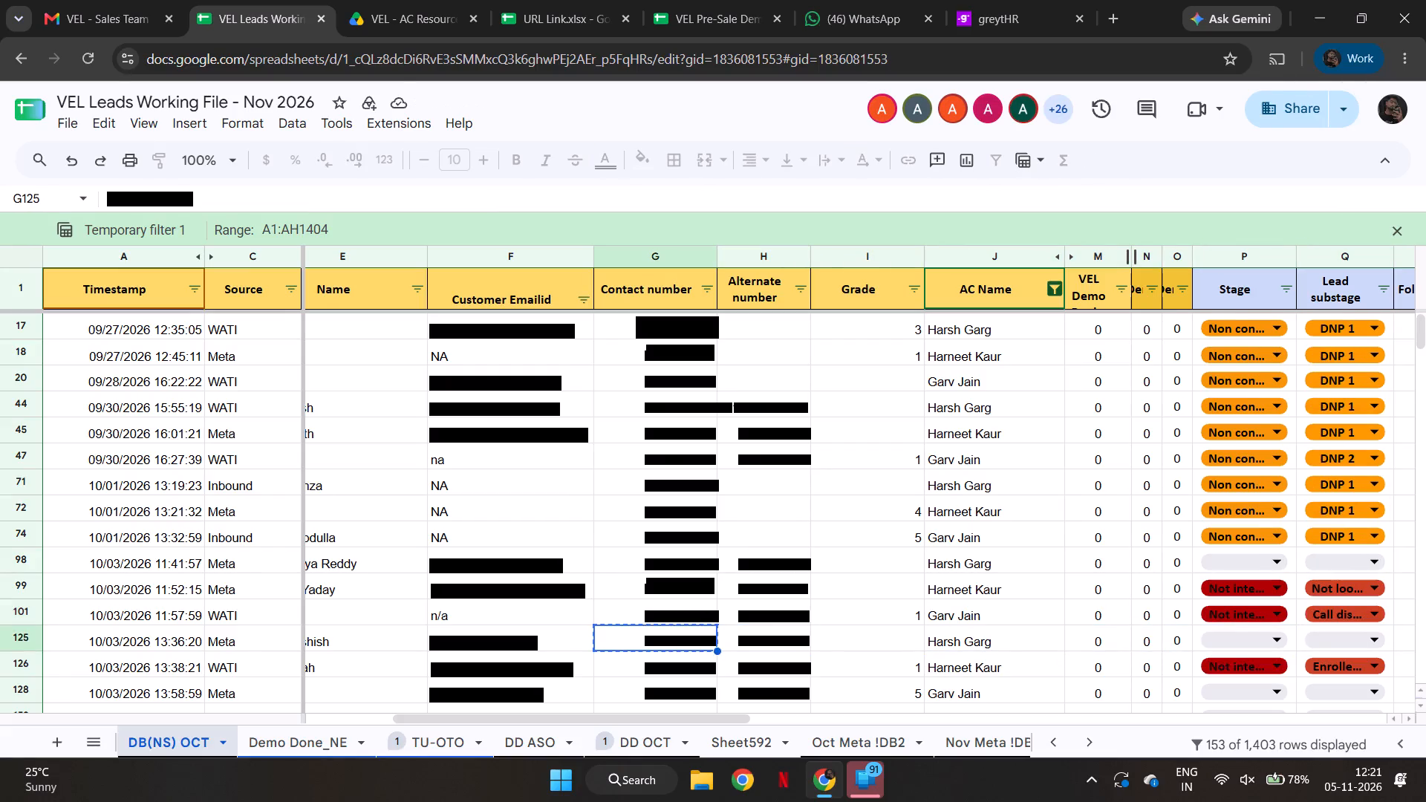
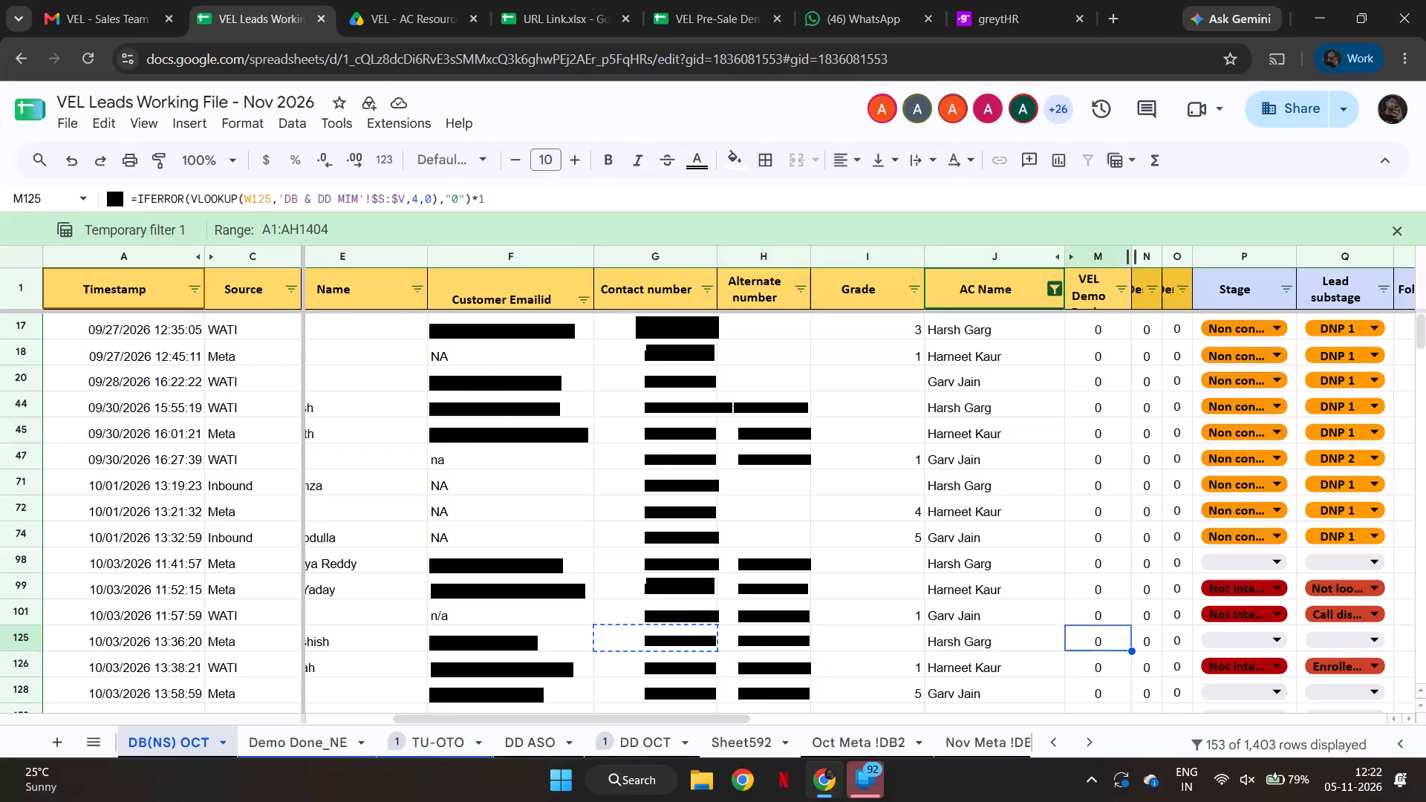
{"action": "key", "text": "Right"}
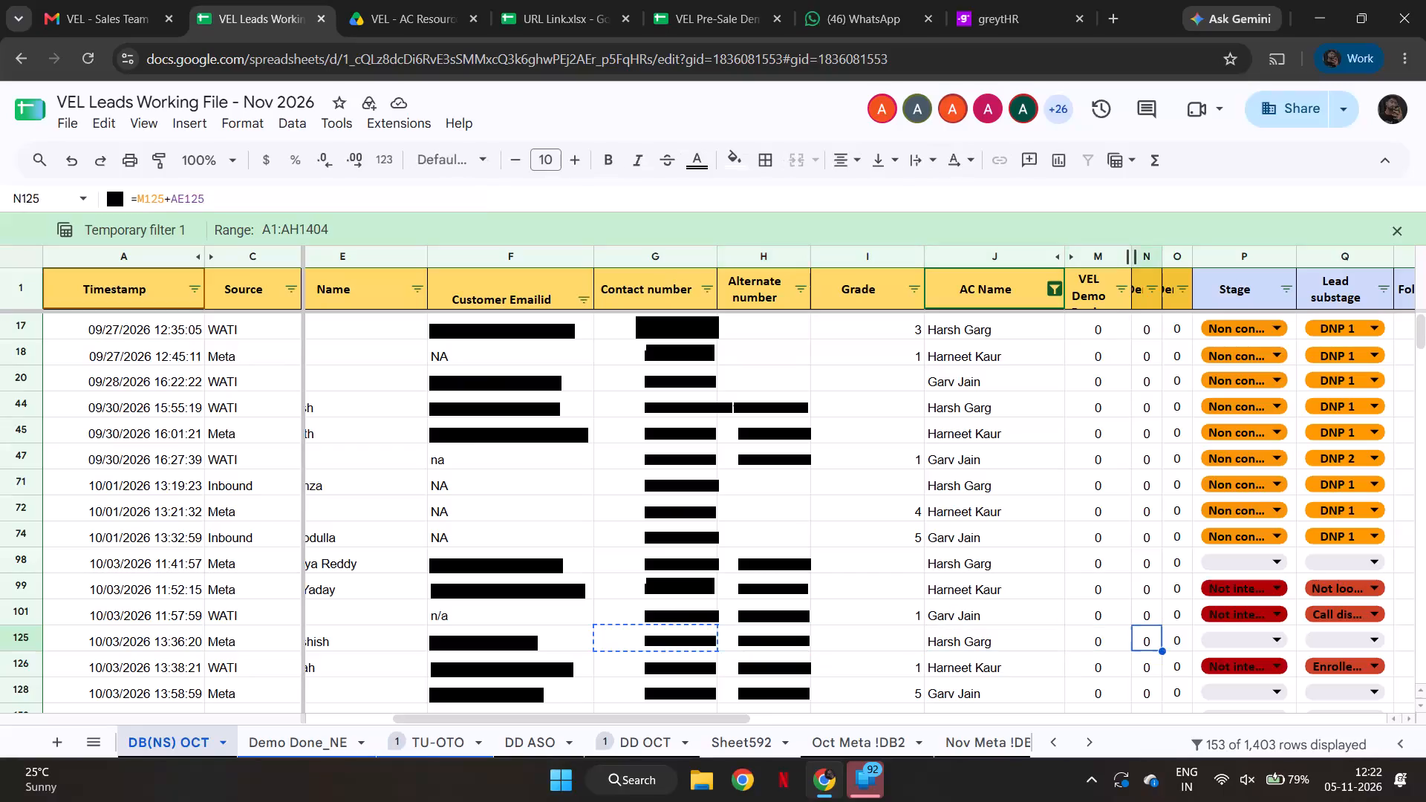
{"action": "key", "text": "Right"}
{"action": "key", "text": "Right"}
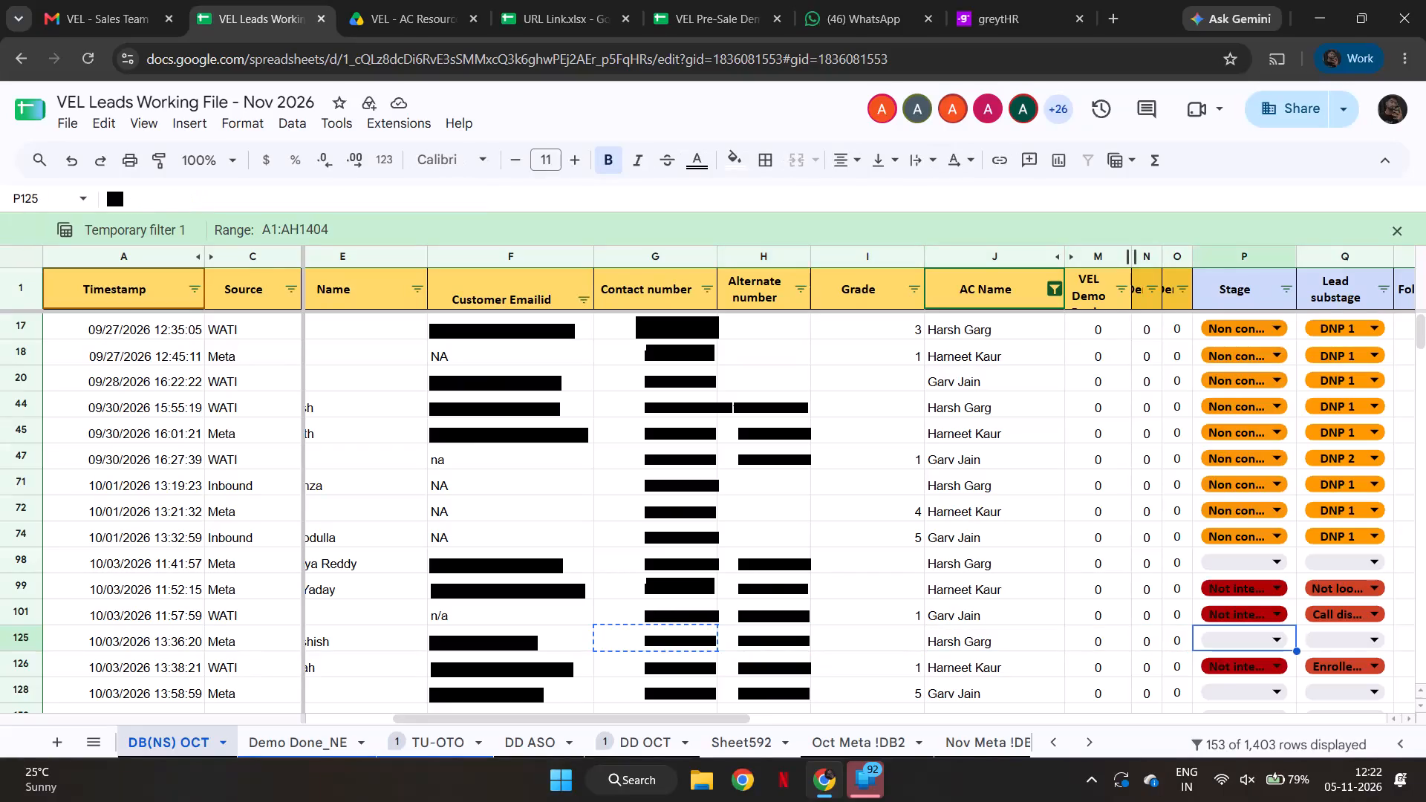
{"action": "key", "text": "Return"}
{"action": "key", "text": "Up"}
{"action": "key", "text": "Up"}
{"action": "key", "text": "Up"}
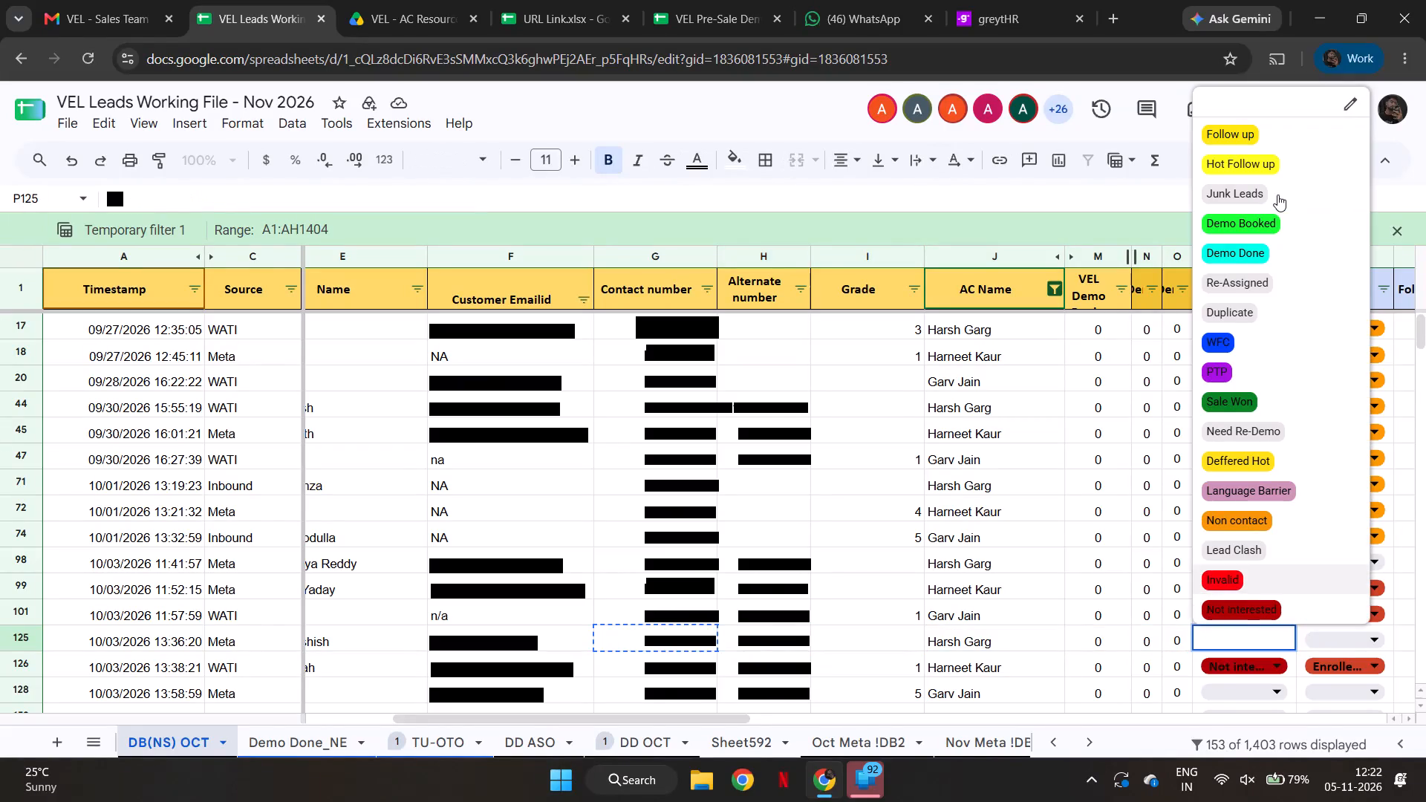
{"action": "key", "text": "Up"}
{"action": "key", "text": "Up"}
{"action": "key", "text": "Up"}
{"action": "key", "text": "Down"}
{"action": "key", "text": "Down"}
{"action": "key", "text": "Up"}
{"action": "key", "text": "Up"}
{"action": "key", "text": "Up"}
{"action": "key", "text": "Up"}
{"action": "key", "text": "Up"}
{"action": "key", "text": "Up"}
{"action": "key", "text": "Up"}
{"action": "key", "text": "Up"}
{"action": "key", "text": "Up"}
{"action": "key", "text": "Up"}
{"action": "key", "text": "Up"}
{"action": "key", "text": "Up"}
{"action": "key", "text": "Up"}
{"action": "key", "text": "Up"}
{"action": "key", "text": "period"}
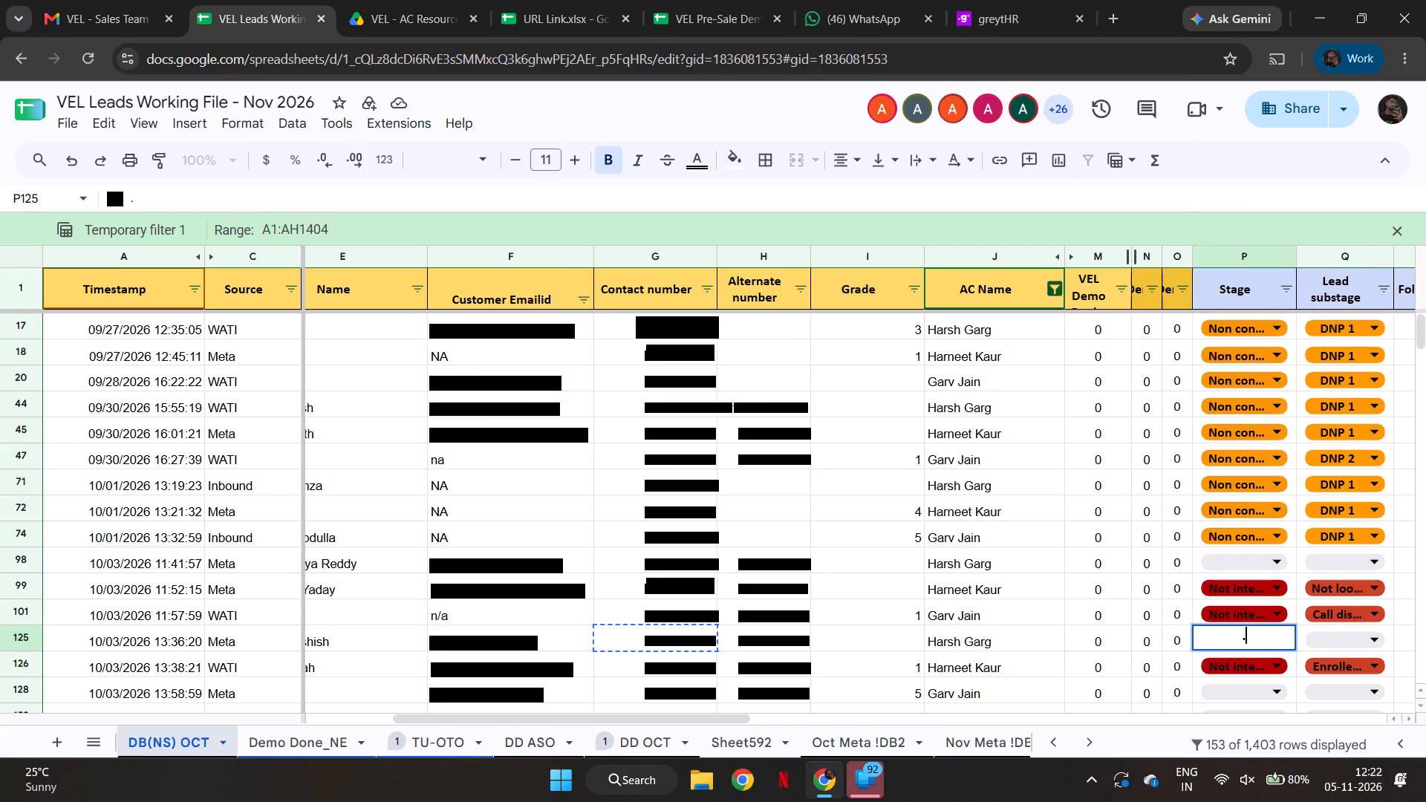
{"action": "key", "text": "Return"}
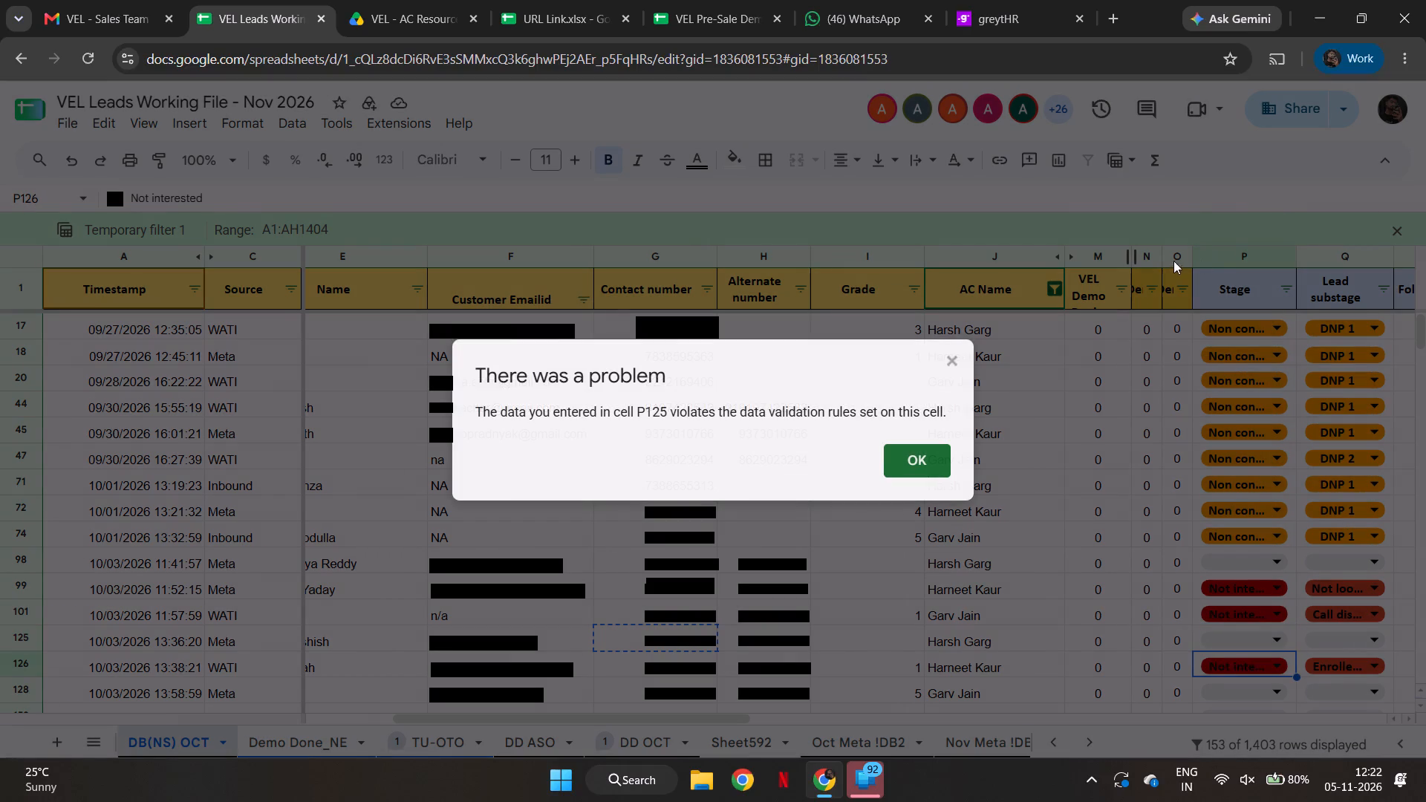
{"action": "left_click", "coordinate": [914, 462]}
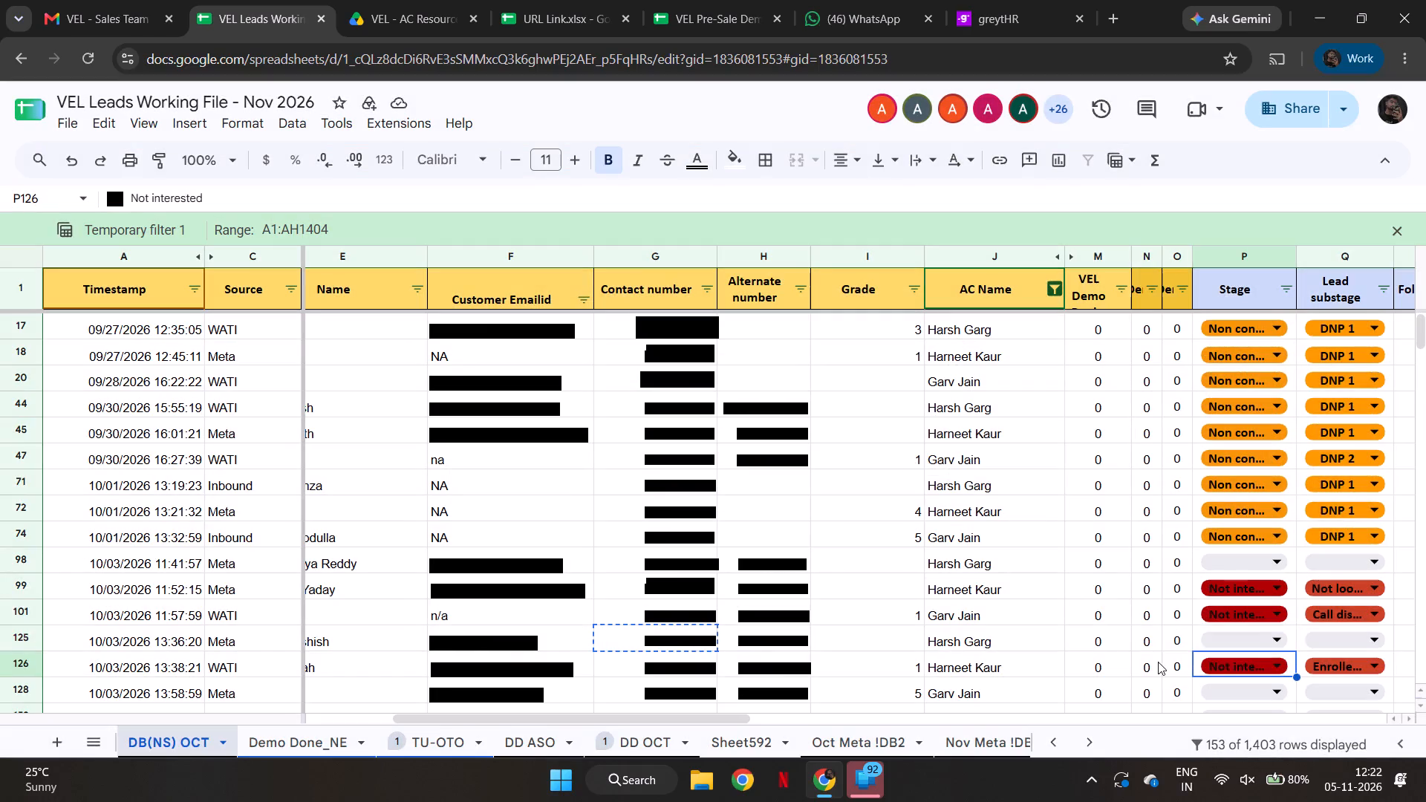
Set the Stage of the lead in row 125 to Follow up.
{"action": "left_click", "coordinate": [1266, 637]}
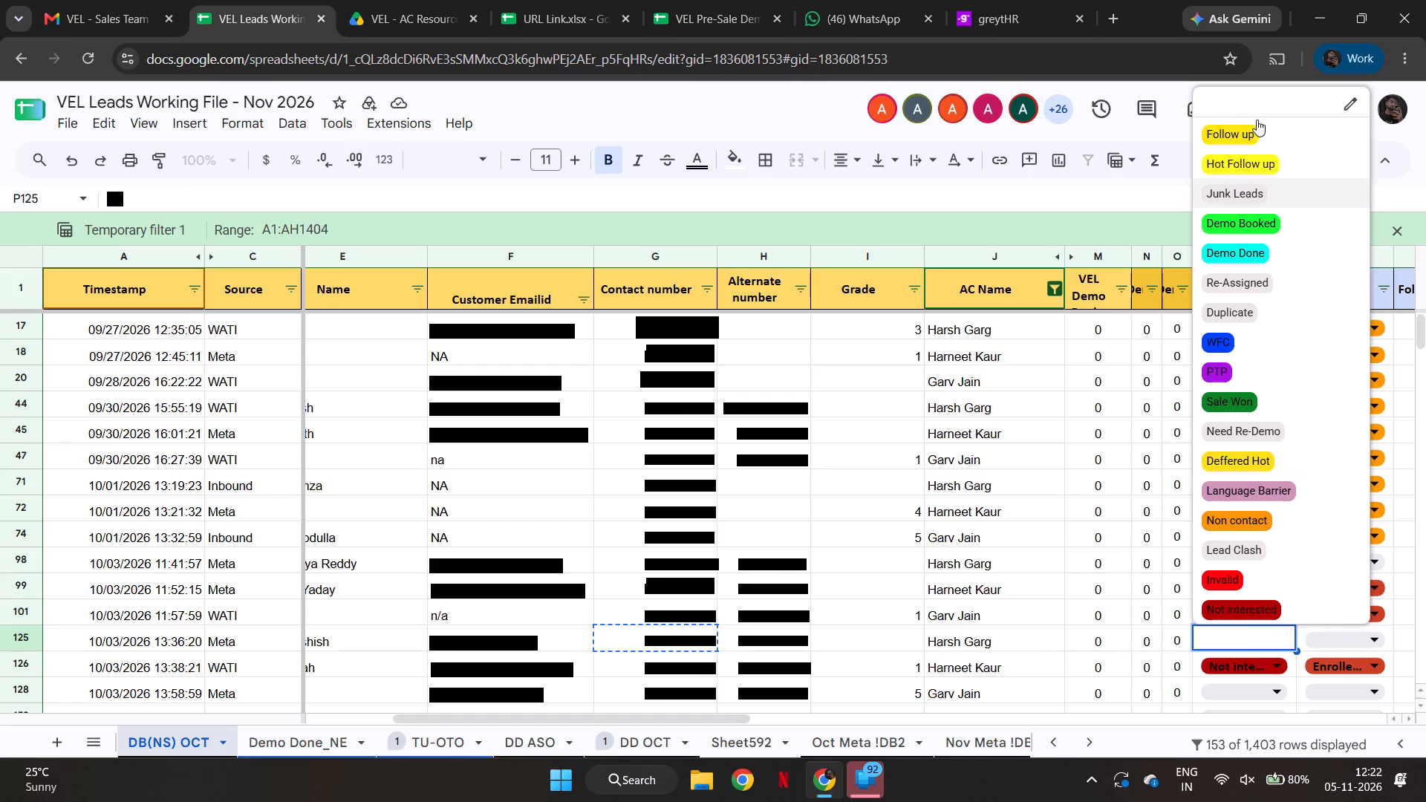
{"action": "left_click", "coordinate": [1246, 126]}
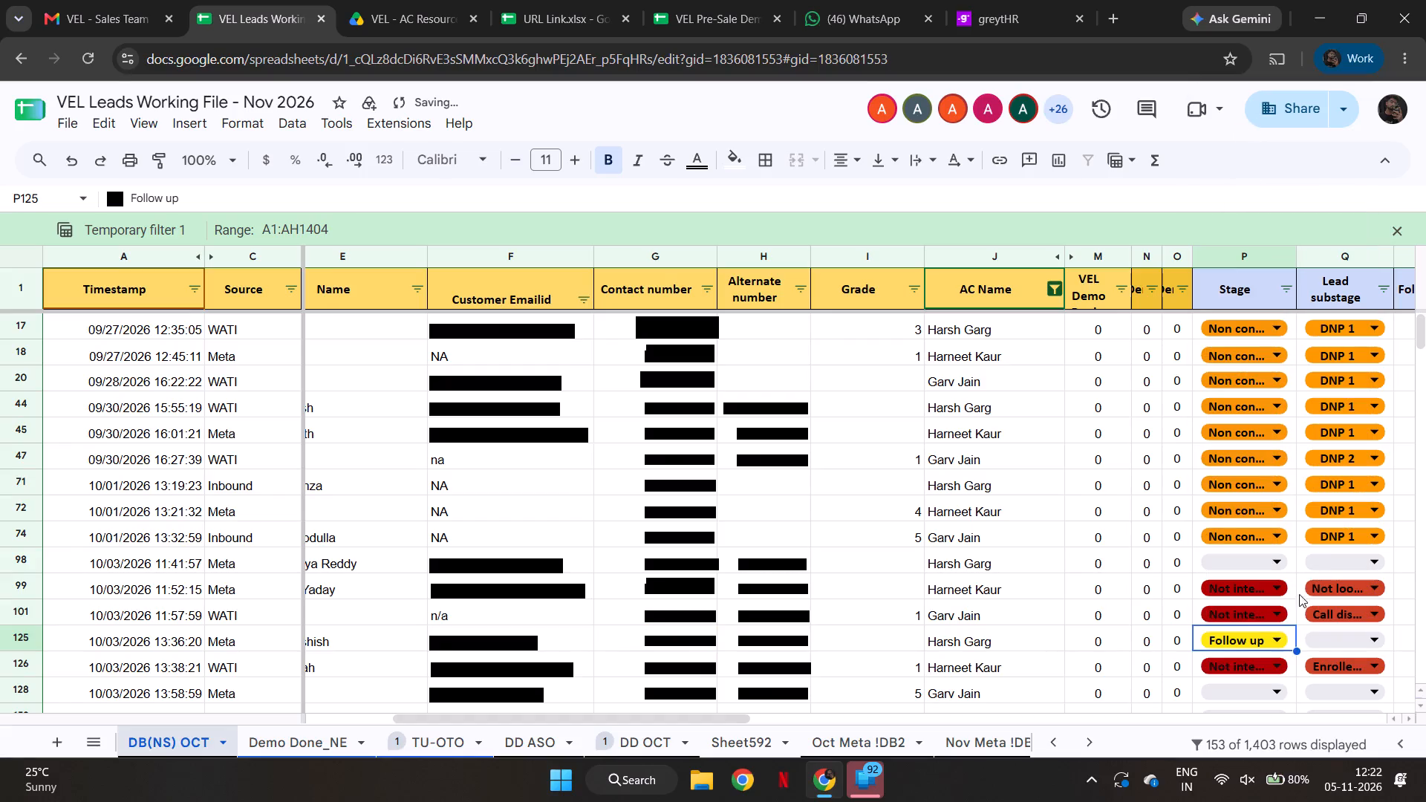
Set the Lead substage of the lead in row 125 to Callback.
{"action": "left_click", "coordinate": [1346, 646]}
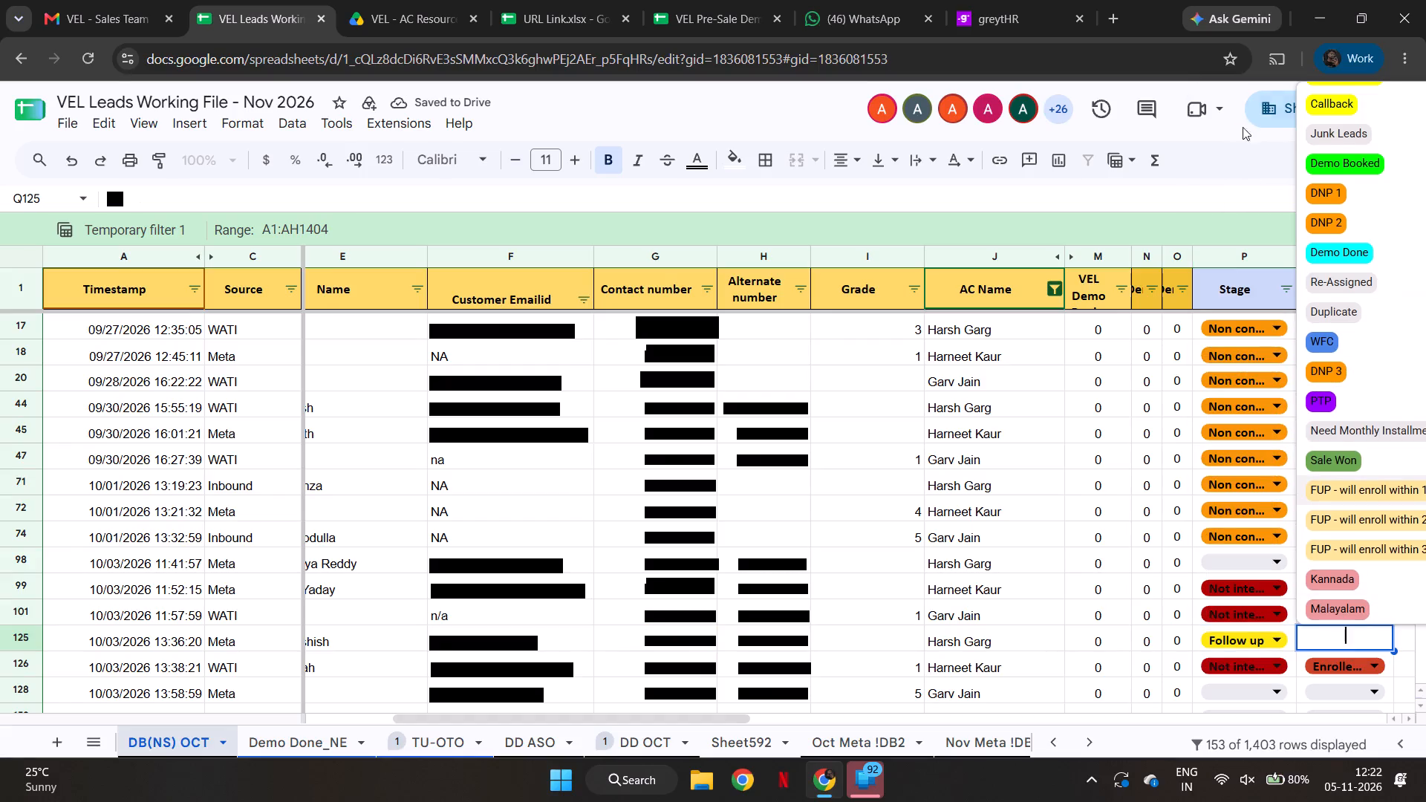
{"action": "left_click", "coordinate": [1350, 108]}
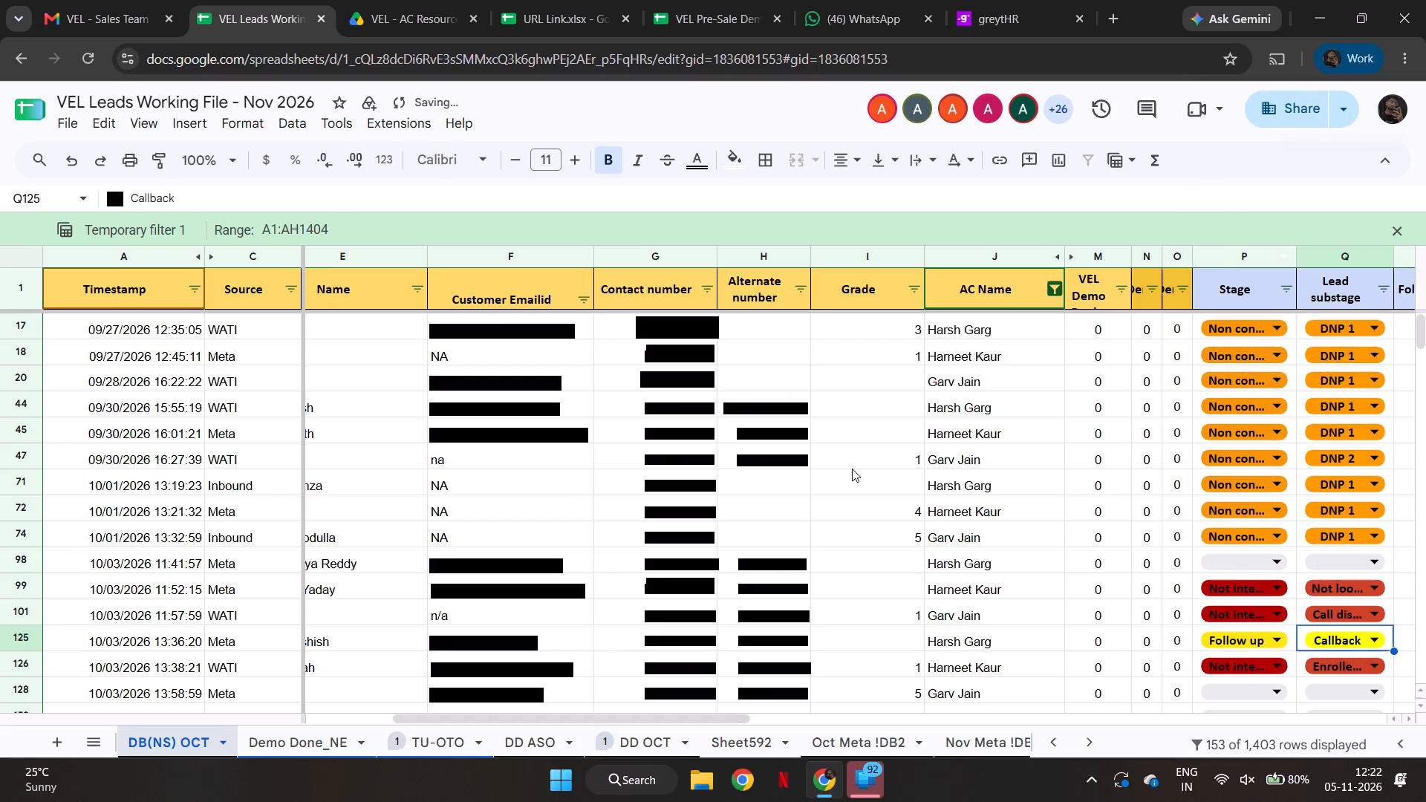
Copy the contact number of the filtered lead in row 128.
{"action": "scroll", "coordinate": [596, 595], "scroll_direction": "down", "scroll_amount": 2}
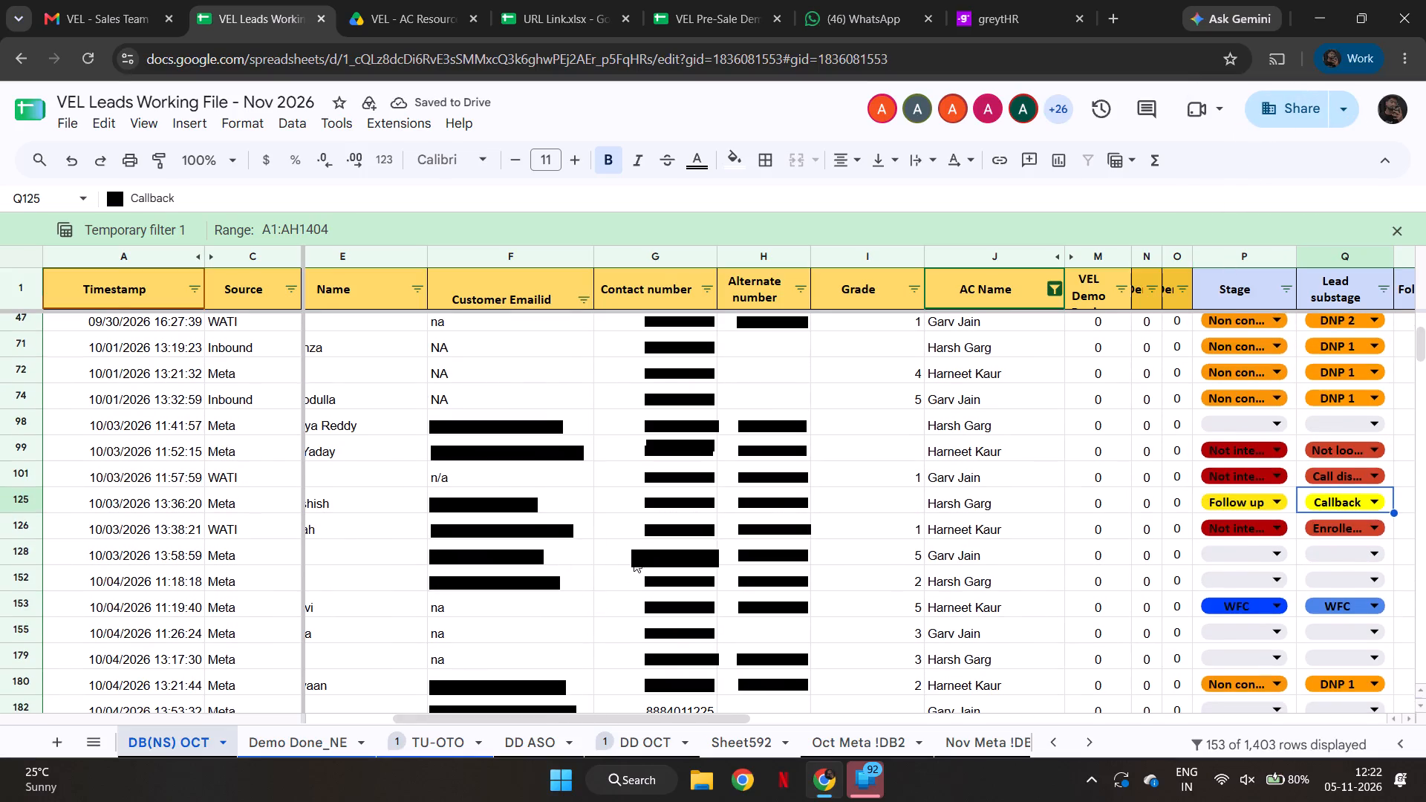
{"action": "left_click", "coordinate": [637, 552]}
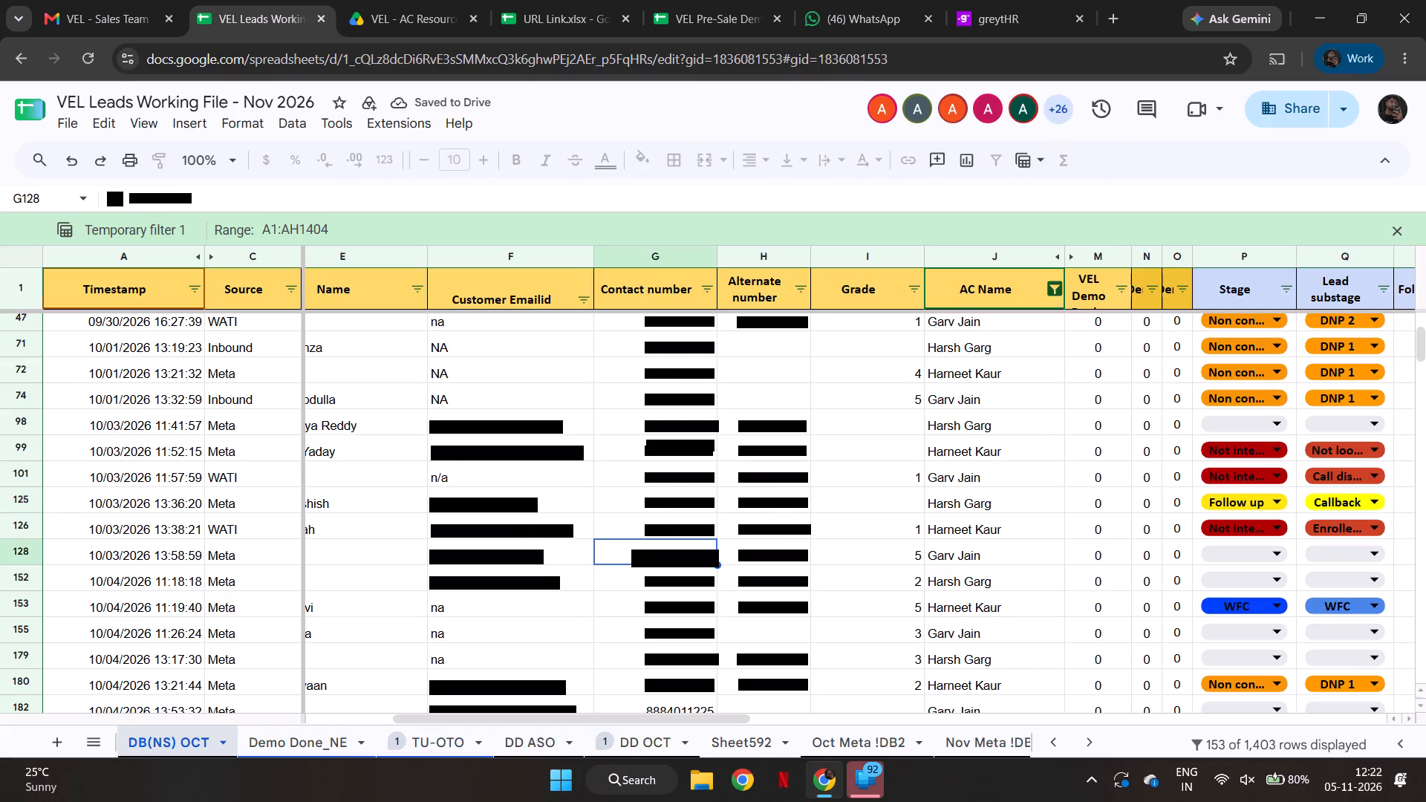
{"action": "key", "text": "ctrl+c"}
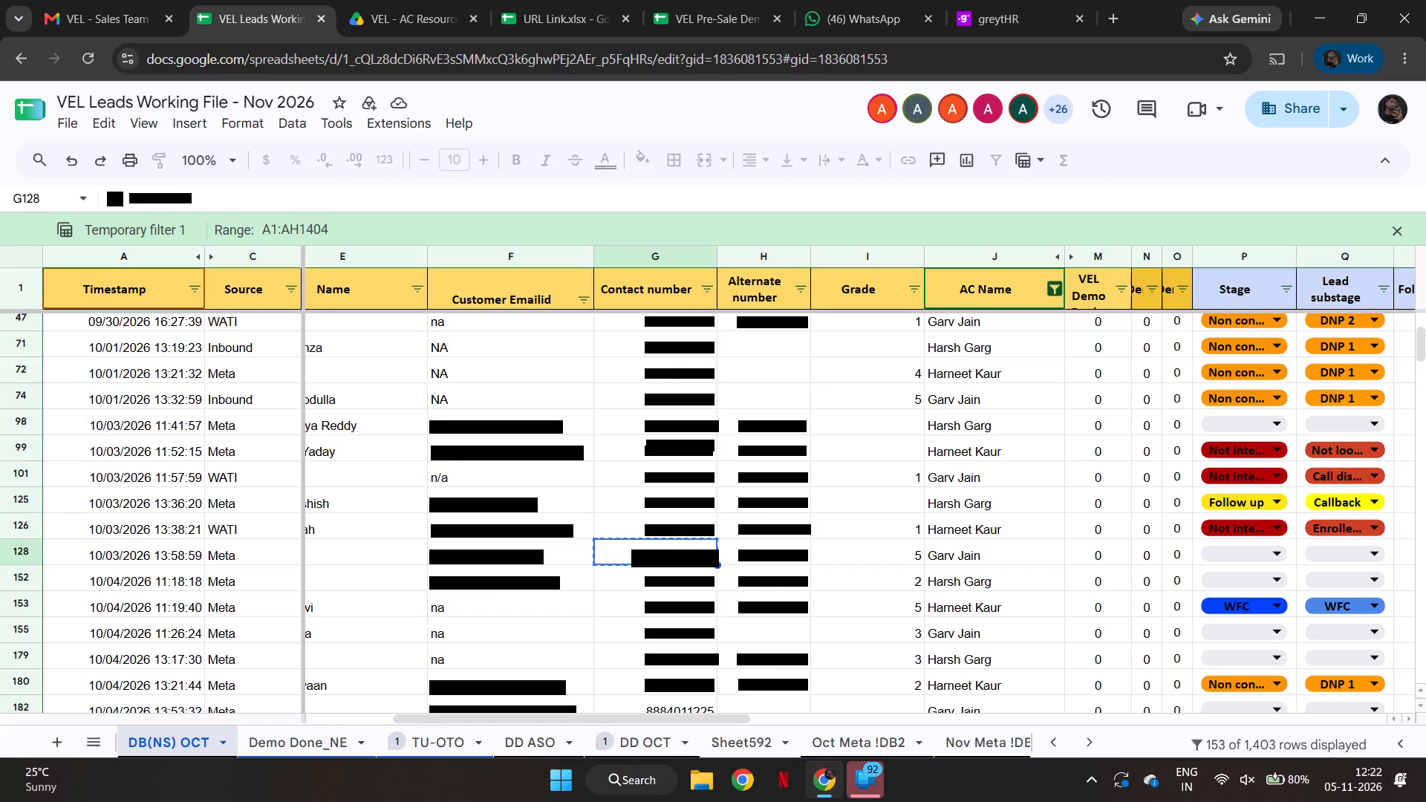
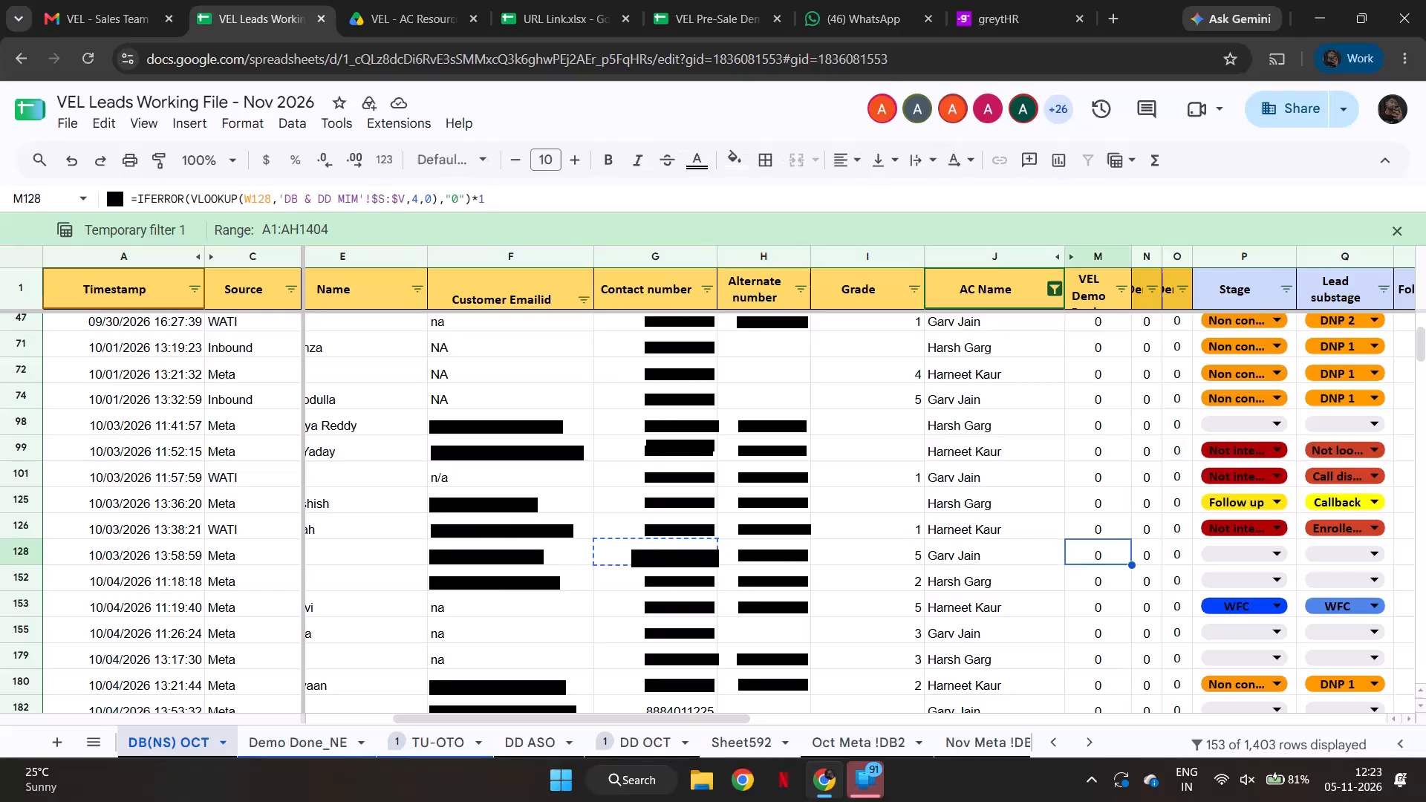
Set the Stage of the lead in row 128 to Not interested.
{"action": "key", "text": "Right"}
{"action": "key", "text": "Right"}
{"action": "key", "text": "Right"}
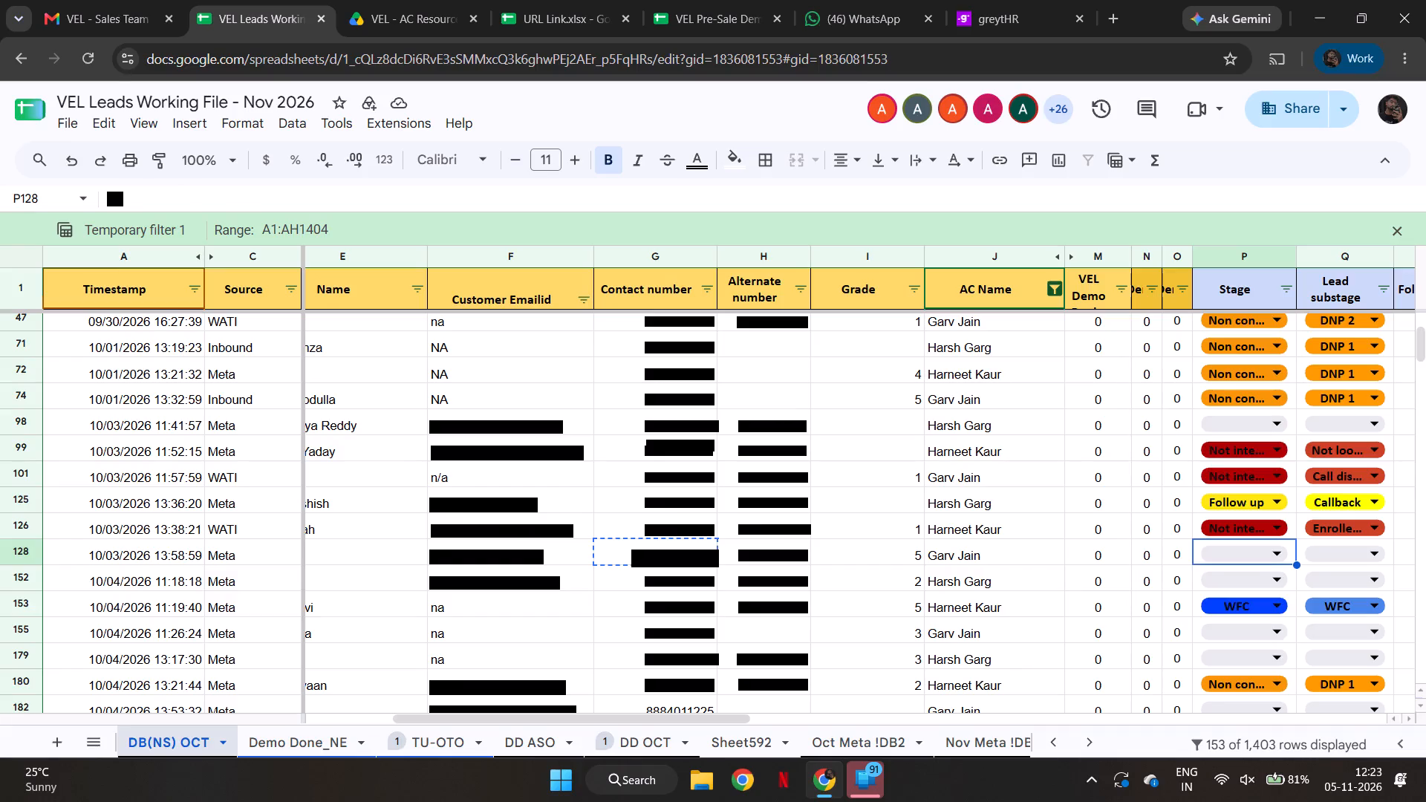
{"action": "key", "text": "Return"}
{"action": "key", "text": "Up"}
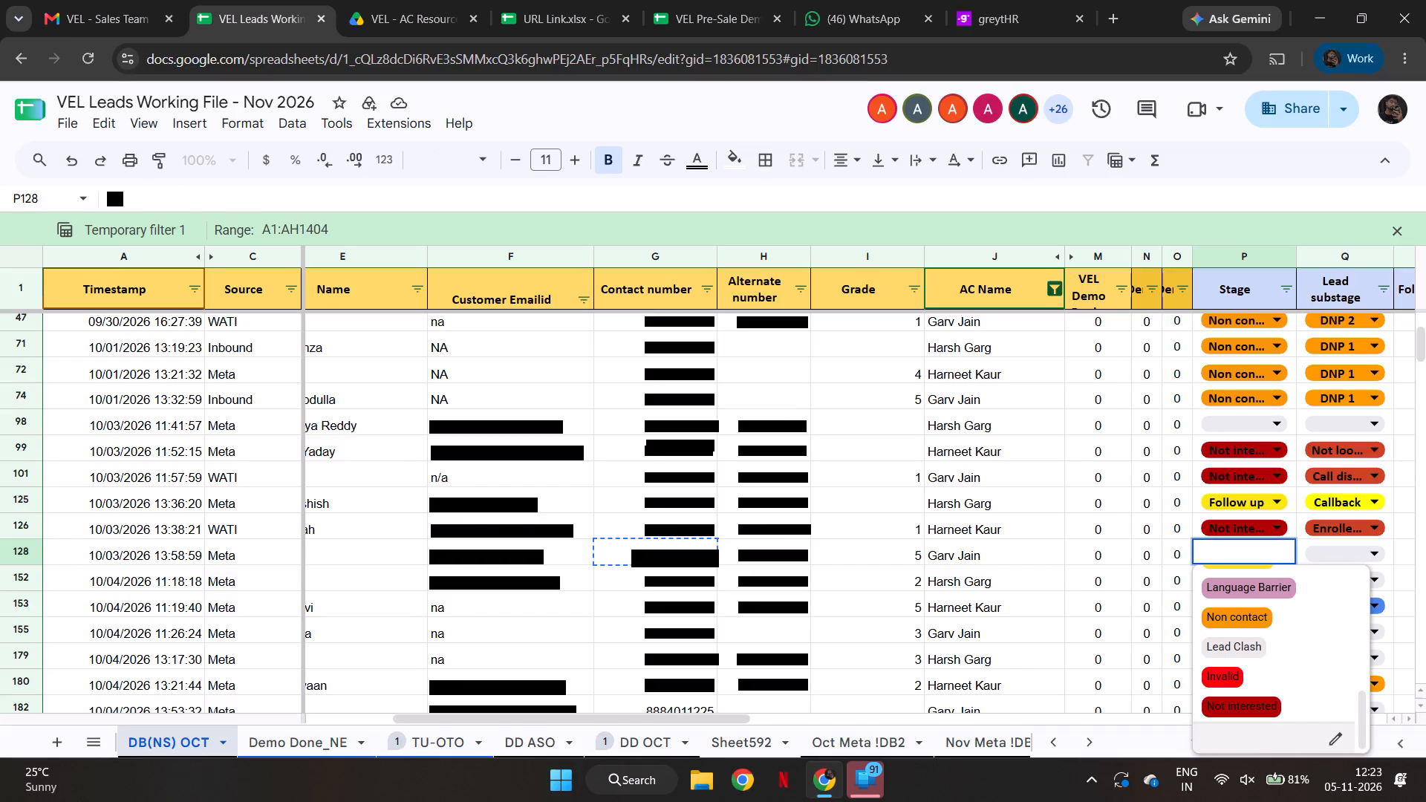
{"action": "key", "text": "Up"}
{"action": "key", "text": "Up"}
{"action": "key", "text": "Down"}
{"action": "key", "text": "Return"}
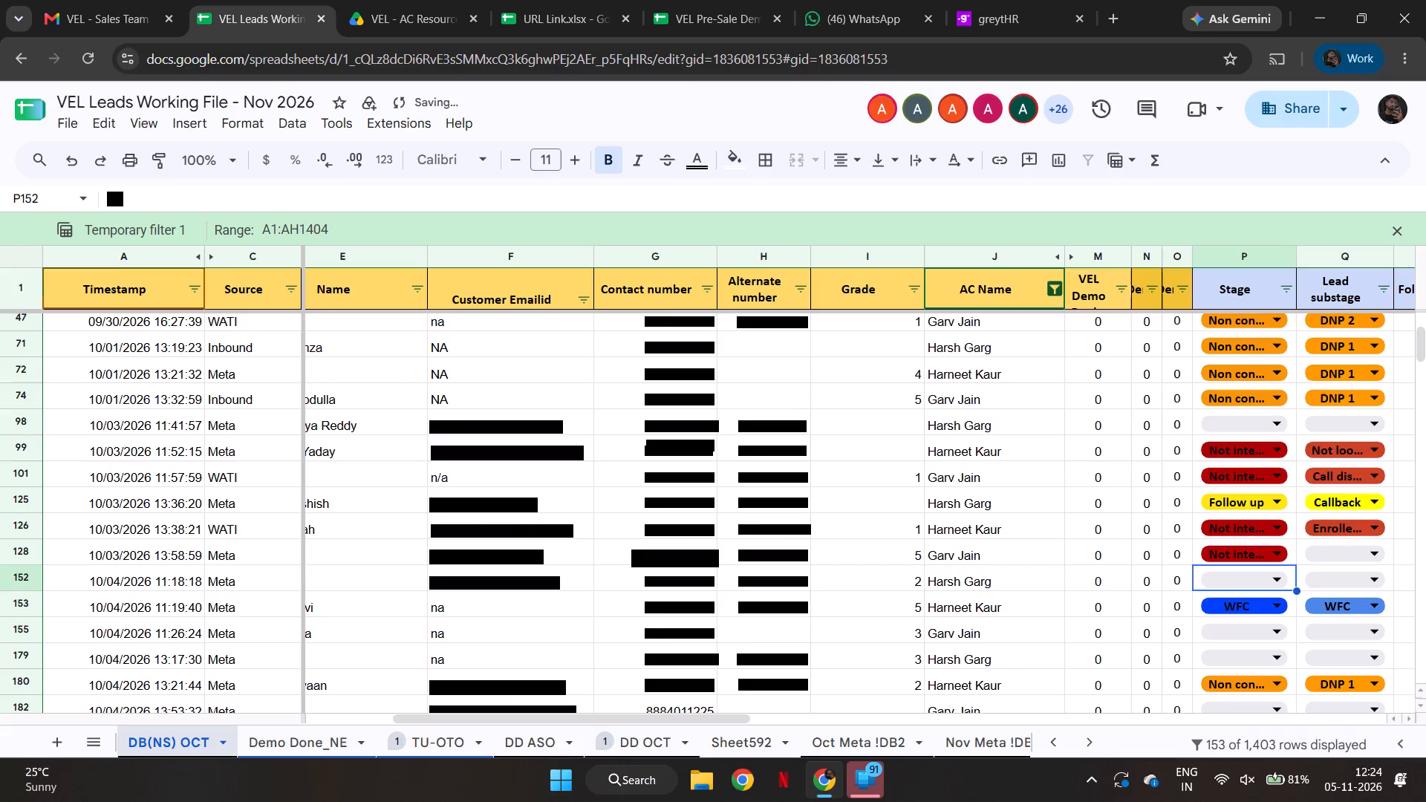
Open the Lead substage choices for the lead in row 128 and browse the available options.
{"action": "key", "text": "Right"}
{"action": "key", "text": "Up"}
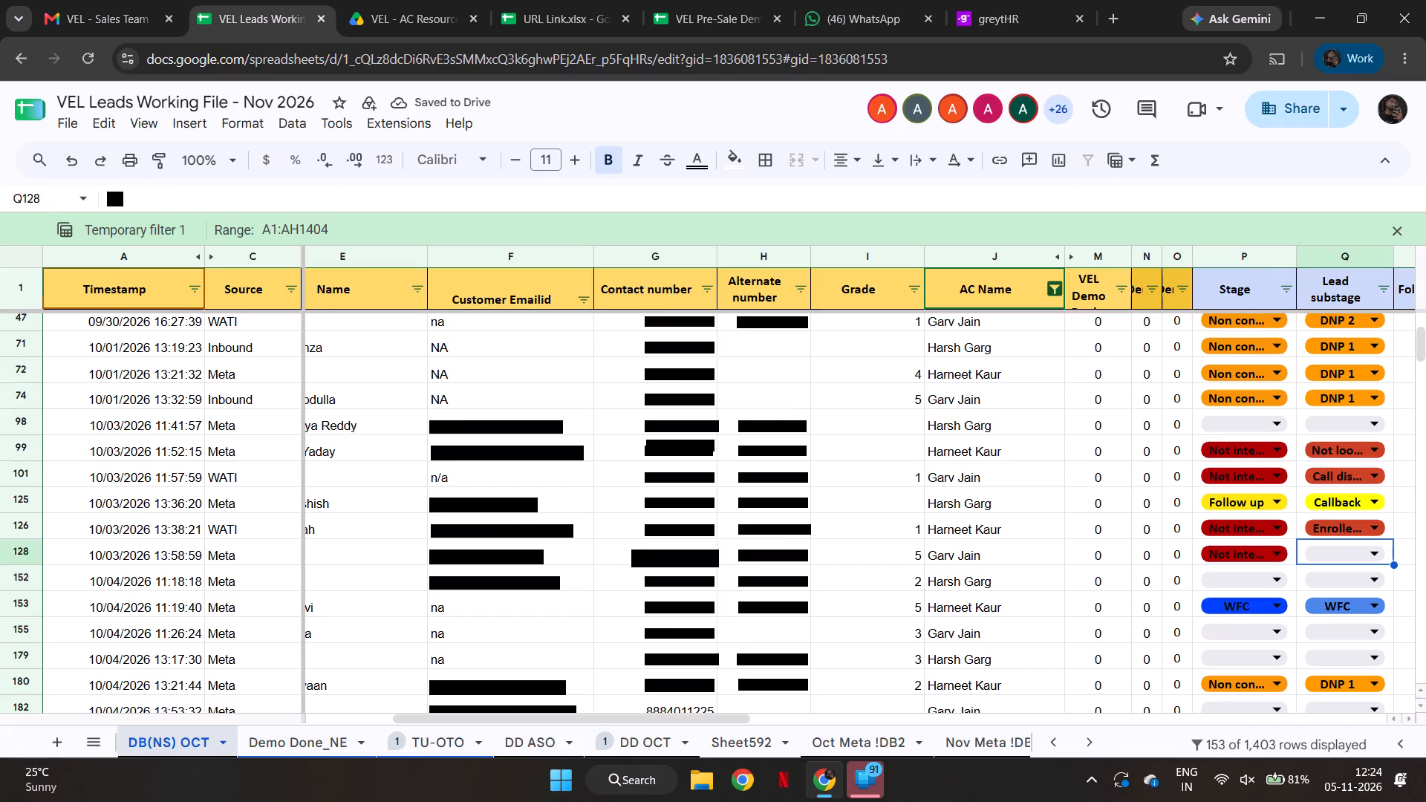
{"action": "key", "text": "Return"}
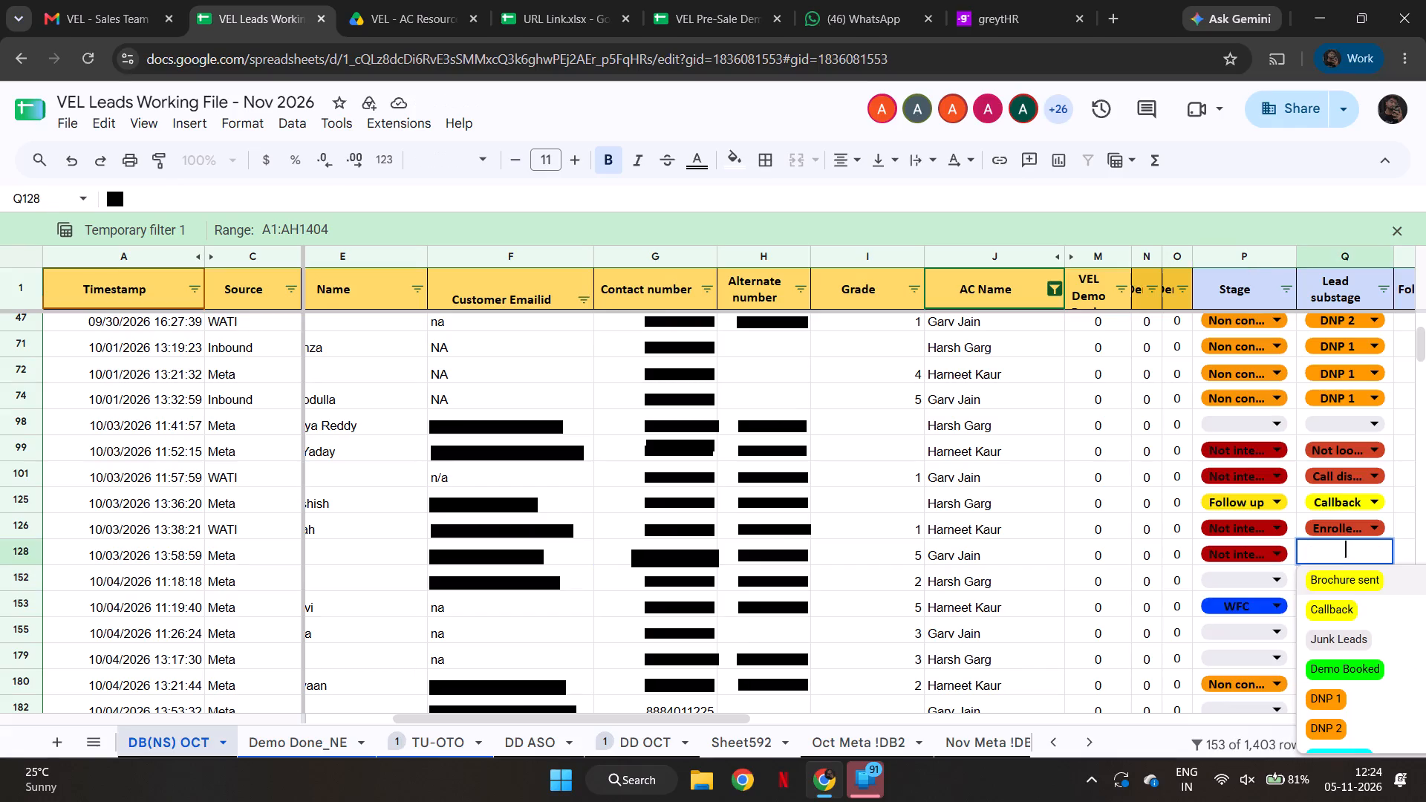
{"action": "key", "text": "Up"}
{"action": "key", "text": "Up"}
{"action": "key", "text": "Down"}
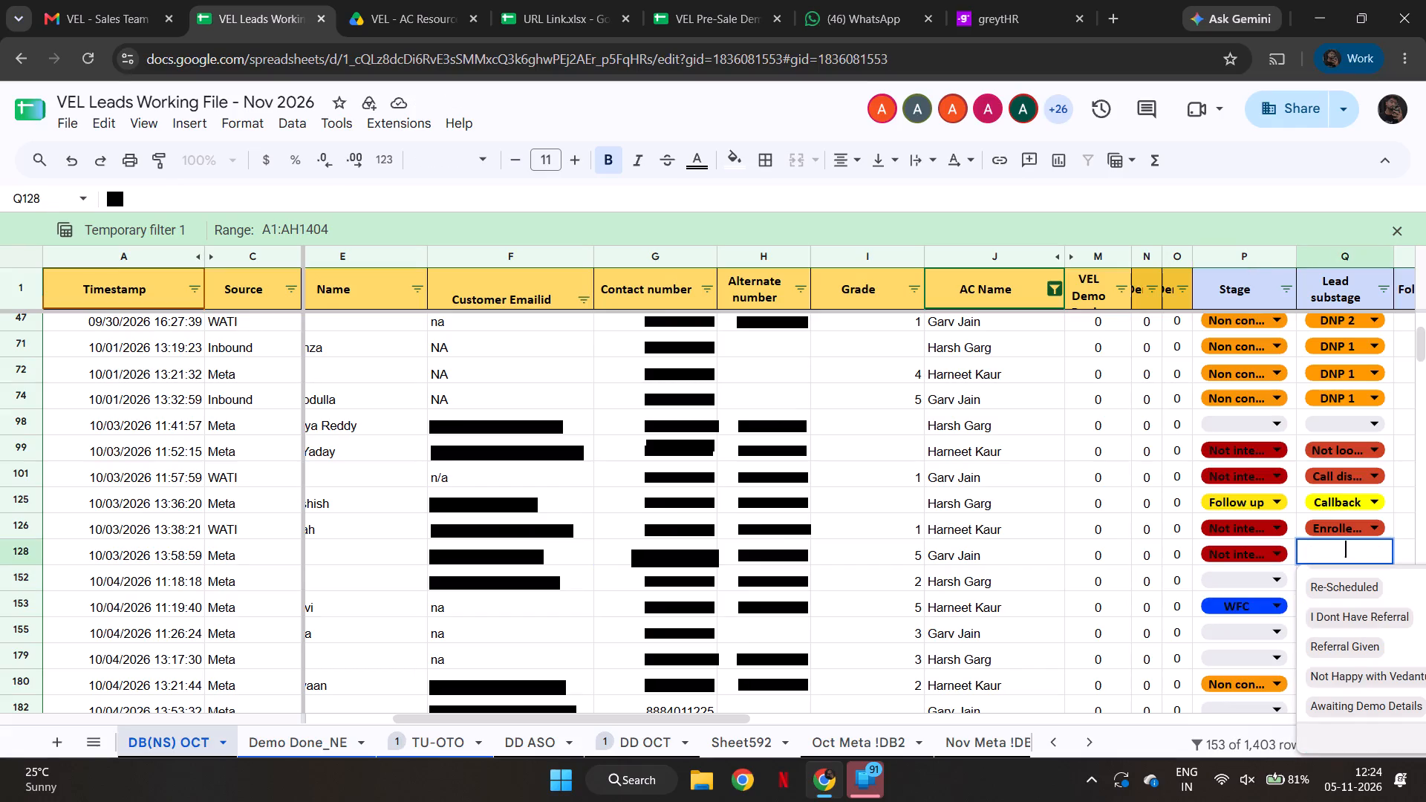
{"action": "key", "text": "Down"}
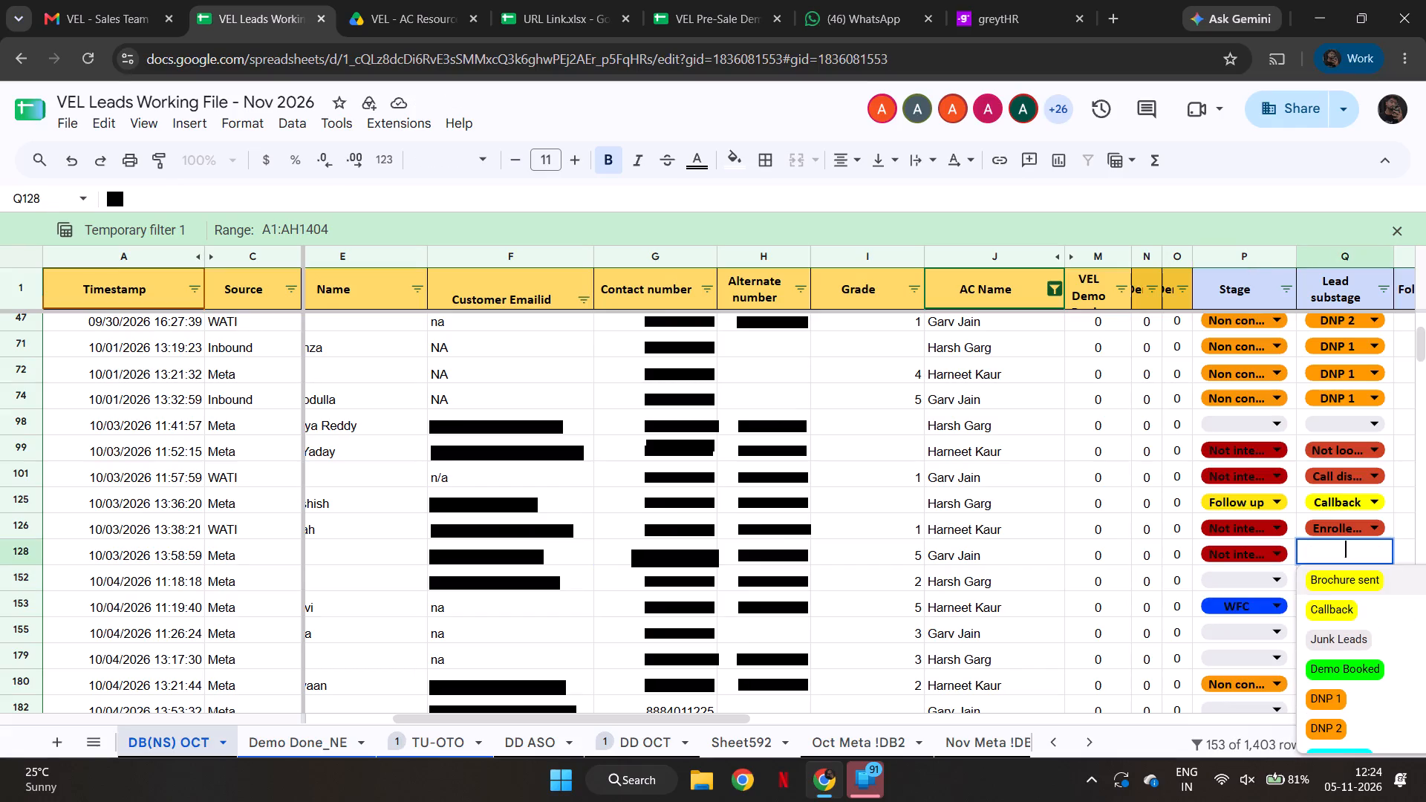
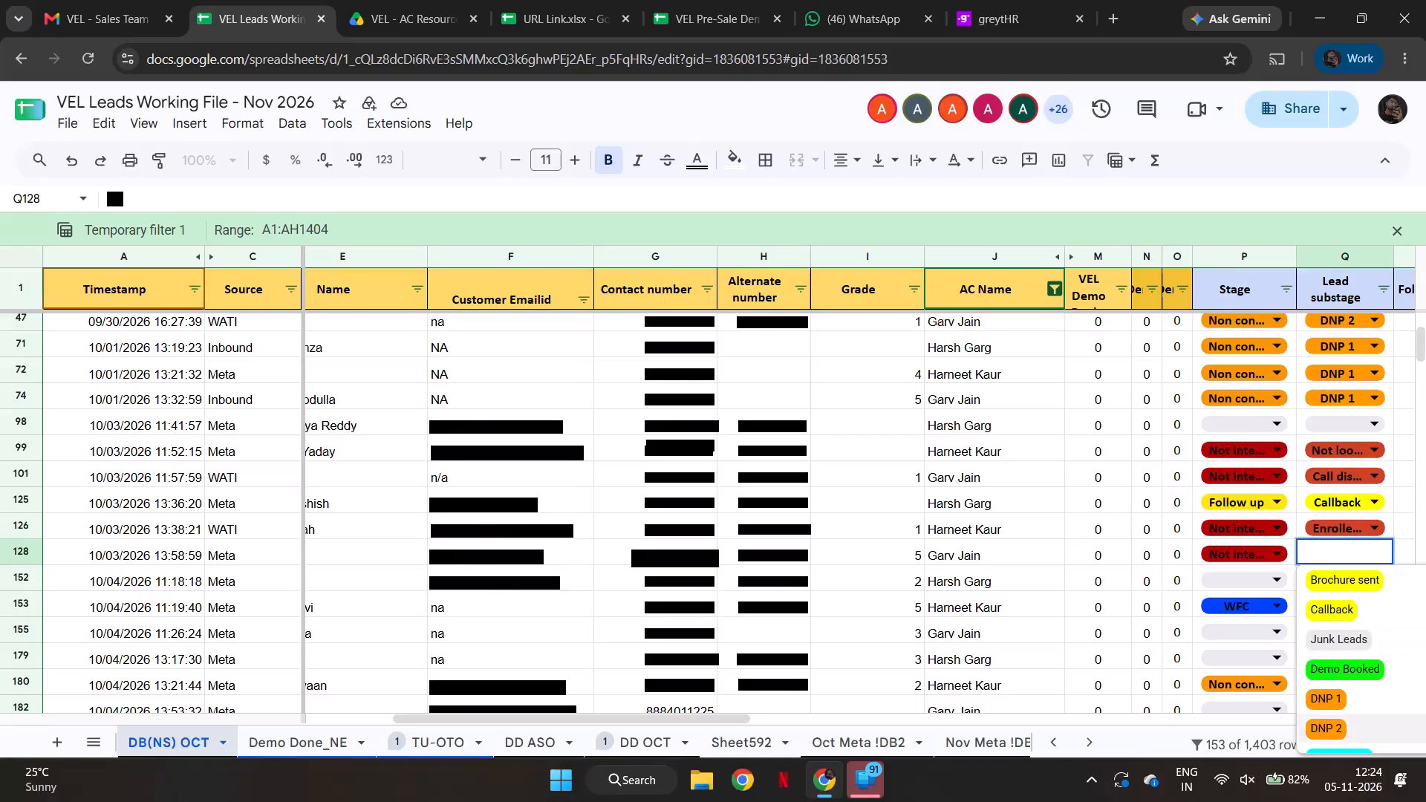
Set the Lead substage of the lead in row 128 to the option beginning "Not looking for any".
{"action": "key", "text": "Down"}
{"action": "key", "text": "Down"}
{"action": "key", "text": "Down"}
{"action": "key", "text": "Down"}
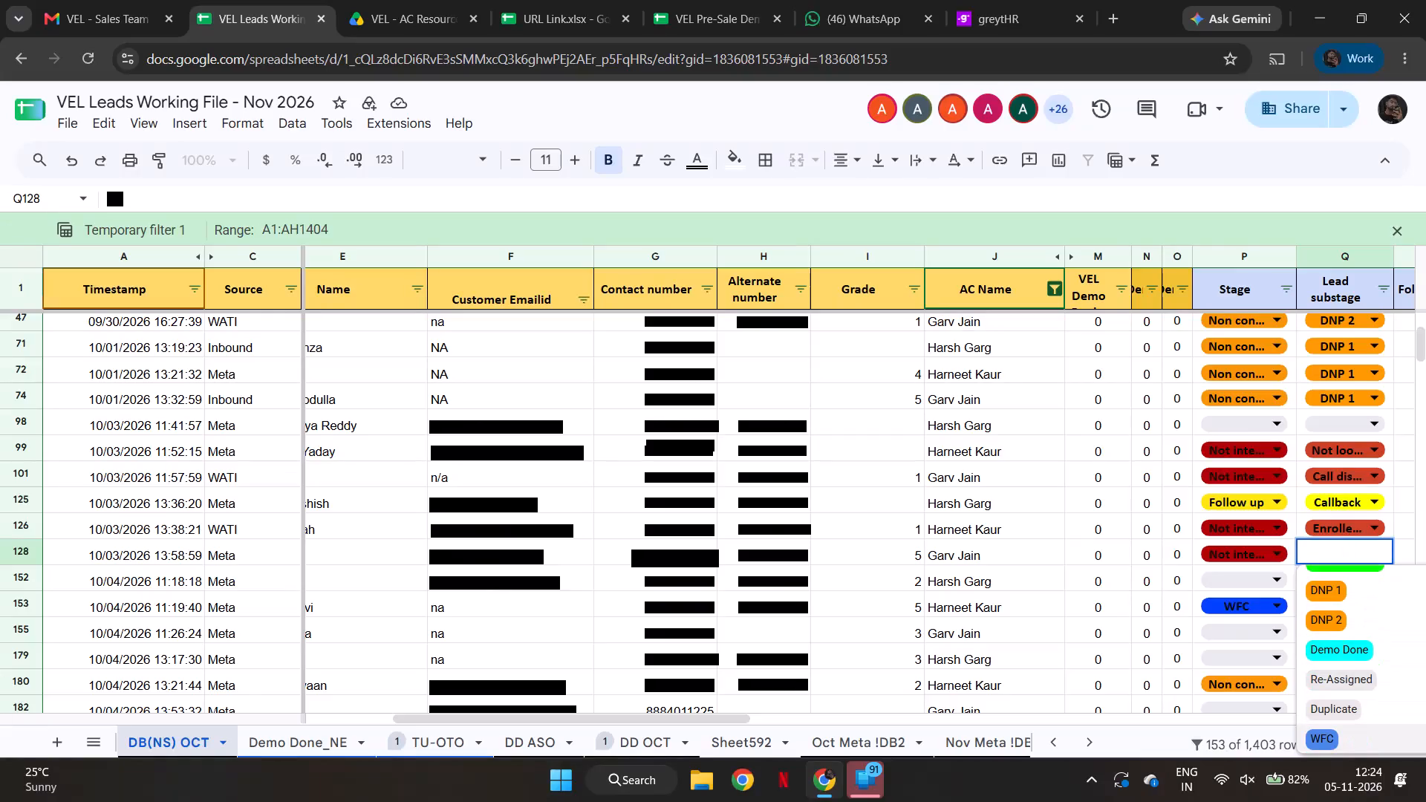
{"action": "key", "text": "Down"}
{"action": "key", "text": "Down"}
{"action": "key", "text": "Down"}
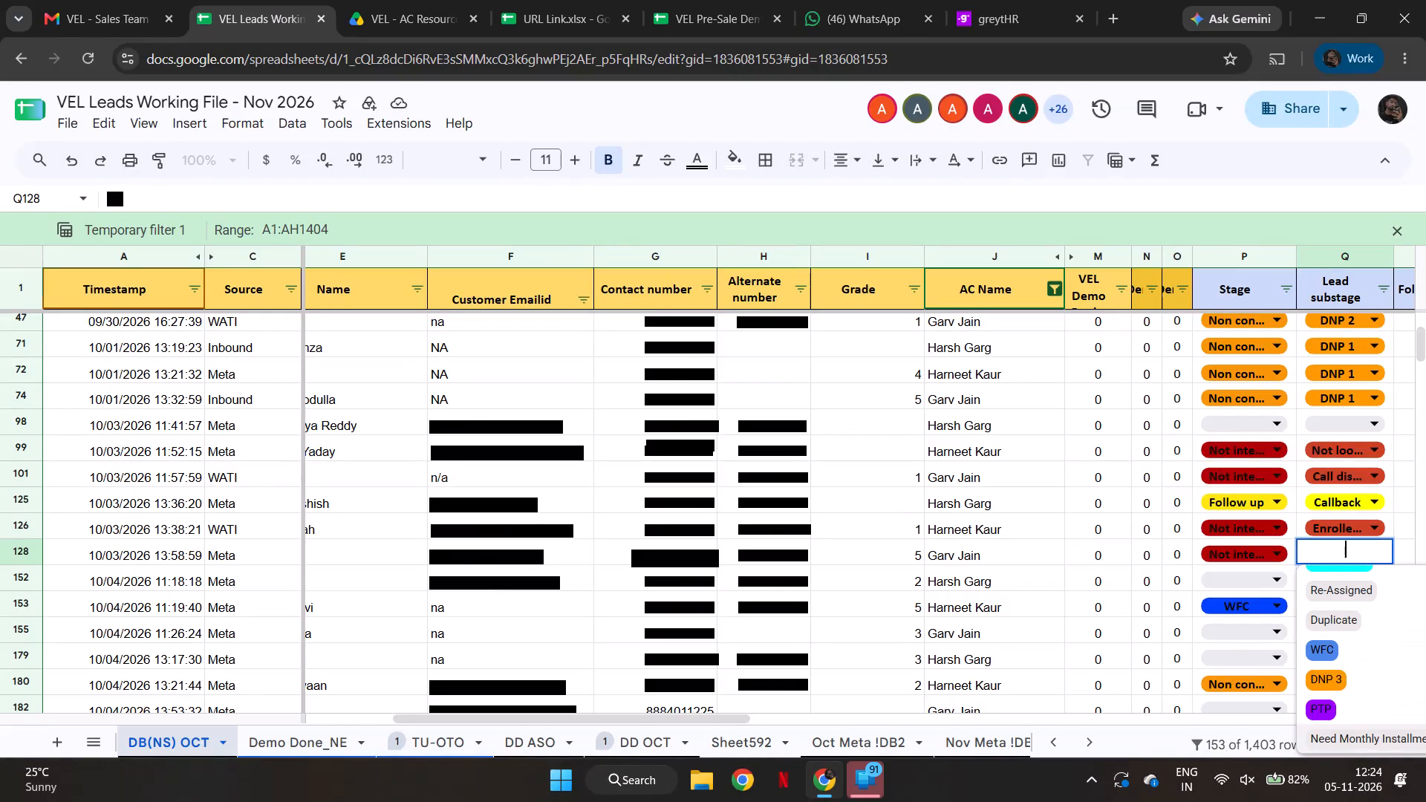
{"action": "key", "text": "Down"}
{"action": "key", "text": "Down"}
{"action": "key", "text": "Down"}
{"action": "key", "text": "Down"}
{"action": "key", "text": "Down"}
{"action": "key", "text": "Down"}
{"action": "key", "text": "Down"}
{"action": "key", "text": "Down"}
{"action": "key", "text": "Down"}
{"action": "key", "text": "Down"}
{"action": "key", "text": "Down"}
{"action": "key", "text": "Down"}
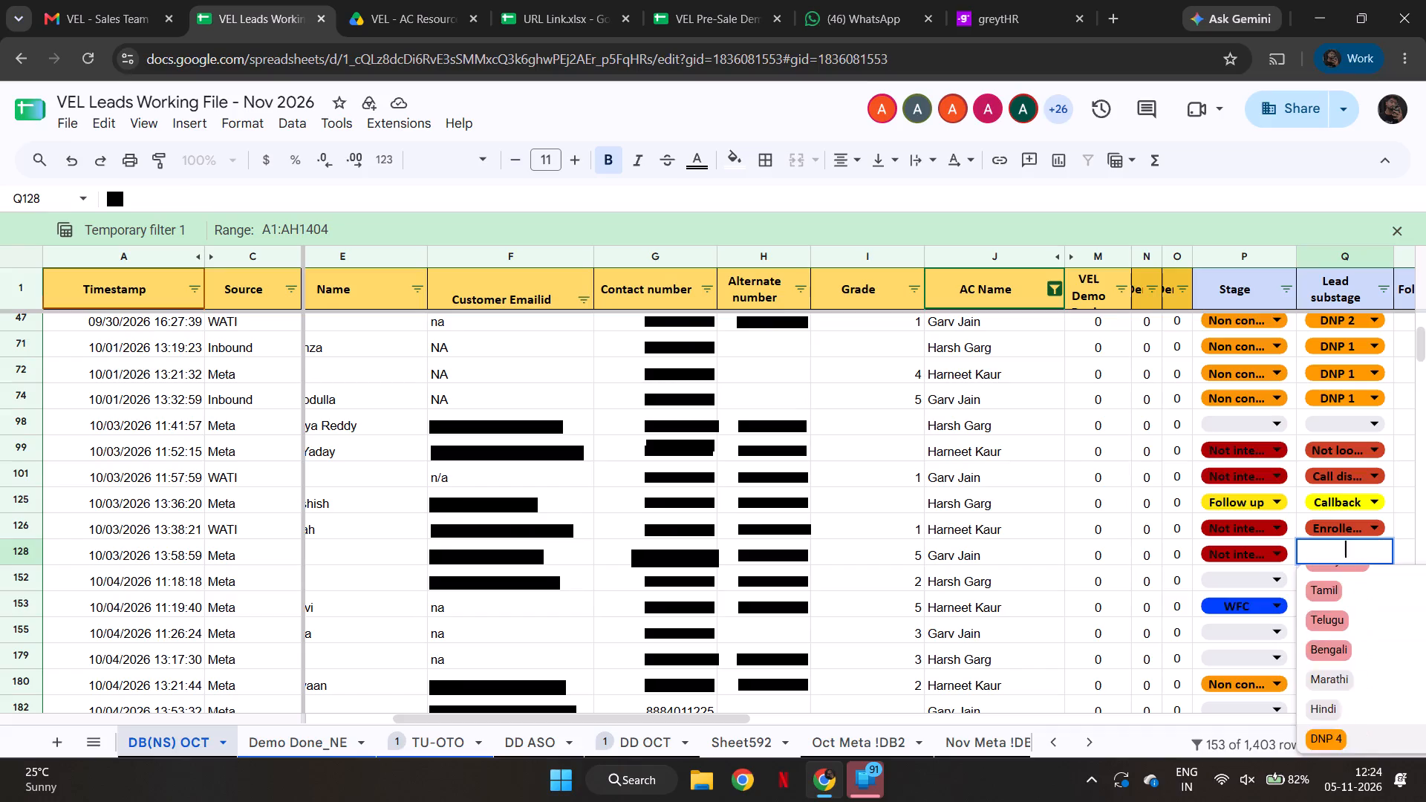
{"action": "key", "text": "Down"}
{"action": "key", "text": "Down"}
{"action": "key", "text": "Down"}
{"action": "key", "text": "Down"}
{"action": "key", "text": "Down"}
{"action": "key", "text": "Down"}
{"action": "key", "text": "Down"}
{"action": "key", "text": "Down"}
{"action": "key", "text": "Down"}
{"action": "key", "text": "Down"}
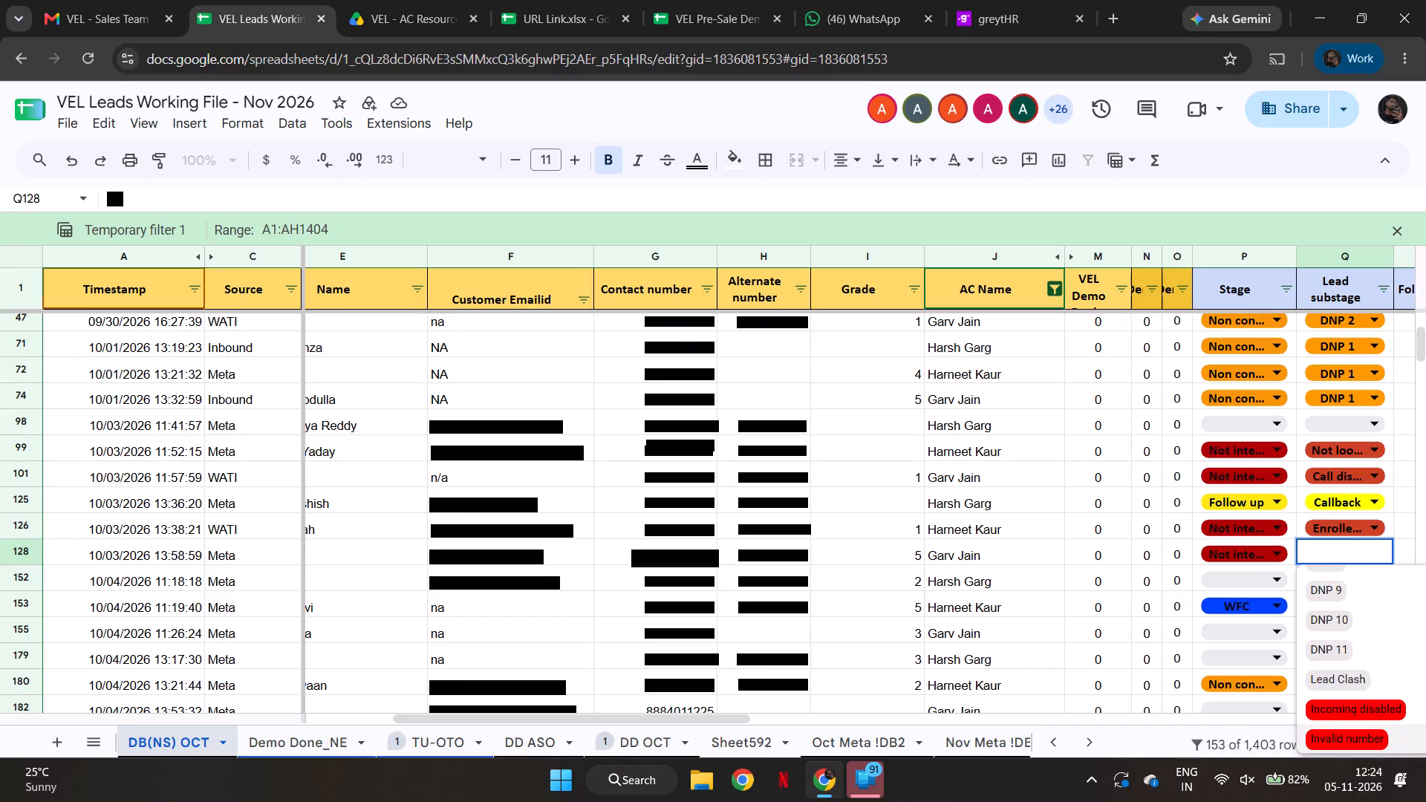
{"action": "key", "text": "Down"}
{"action": "key", "text": "Down"}
{"action": "key", "text": "Down"}
{"action": "key", "text": "Down"}
{"action": "key", "text": "Down"}
{"action": "key", "text": "Down"}
{"action": "key", "text": "Down"}
{"action": "key", "text": "Down"}
{"action": "key", "text": "Down"}
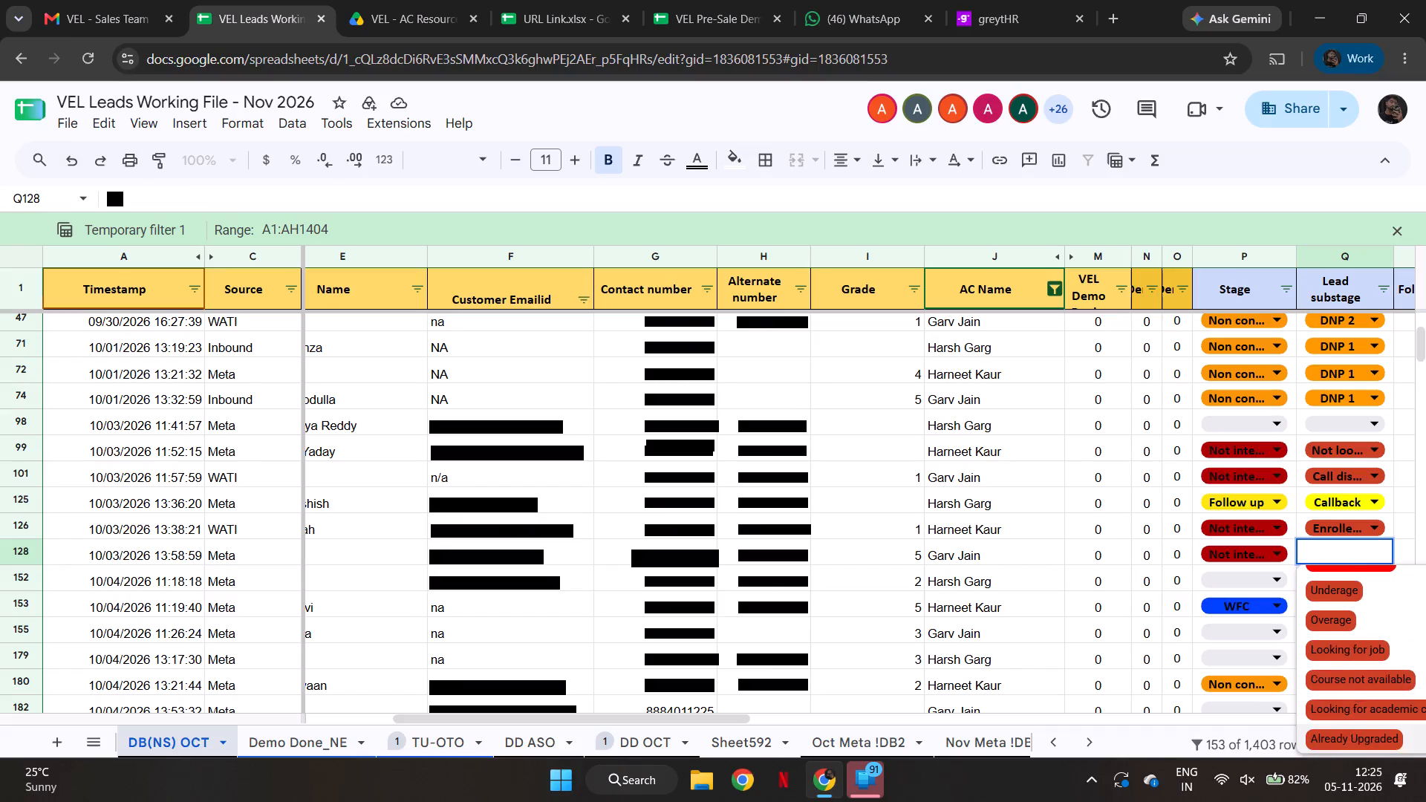
{"action": "key", "text": "Down"}
{"action": "key", "text": "Up"}
{"action": "key", "text": "Up"}
{"action": "key", "text": "Down"}
{"action": "key", "text": "Down"}
{"action": "key", "text": "Down"}
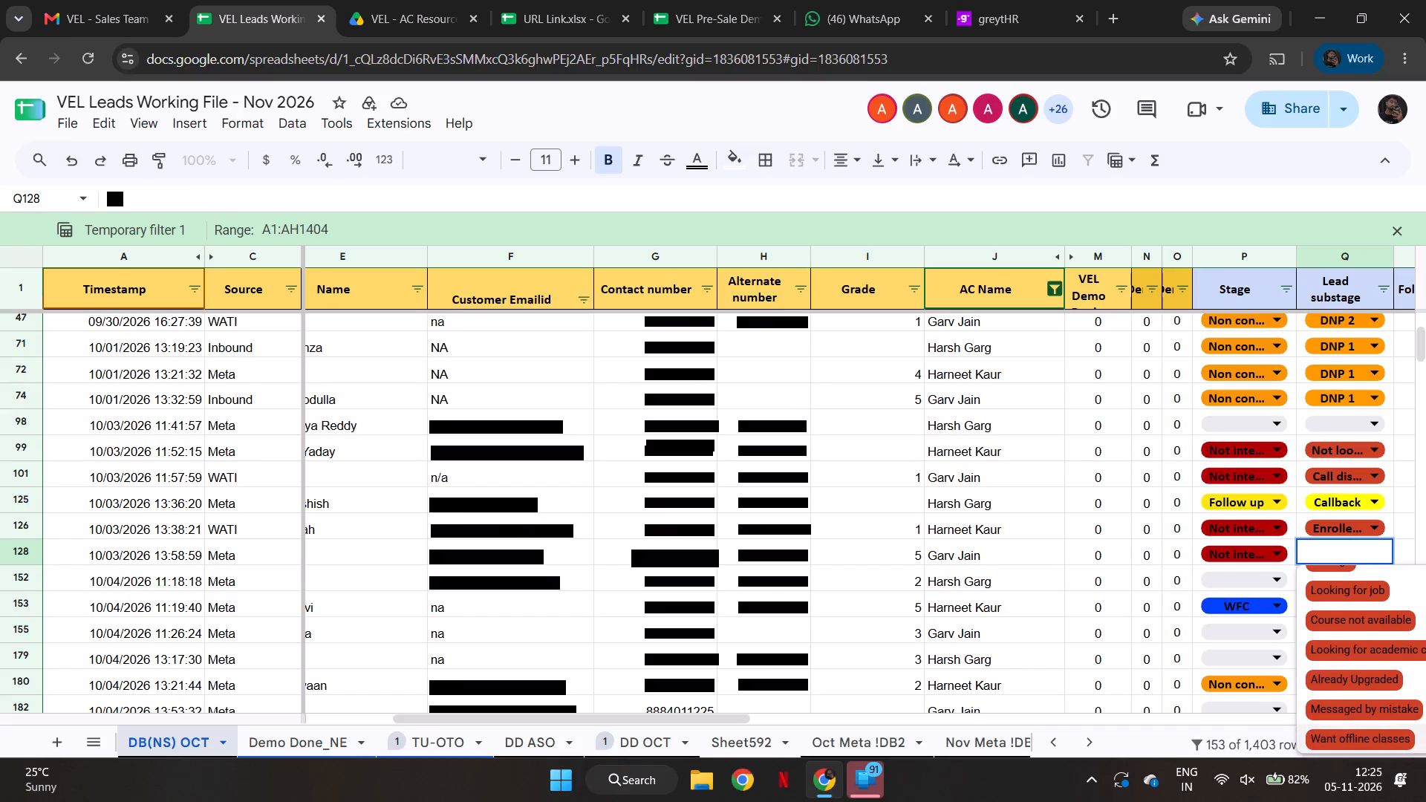
{"action": "key", "text": "Up"}
{"action": "key", "text": "Up"}
{"action": "key", "text": "Down"}
{"action": "key", "text": "Up"}
{"action": "key", "text": "Down"}
{"action": "key", "text": "Up"}
{"action": "key", "text": "Down"}
{"action": "key", "text": "Down"}
{"action": "key", "text": "Down"}
{"action": "key", "text": "Down"}
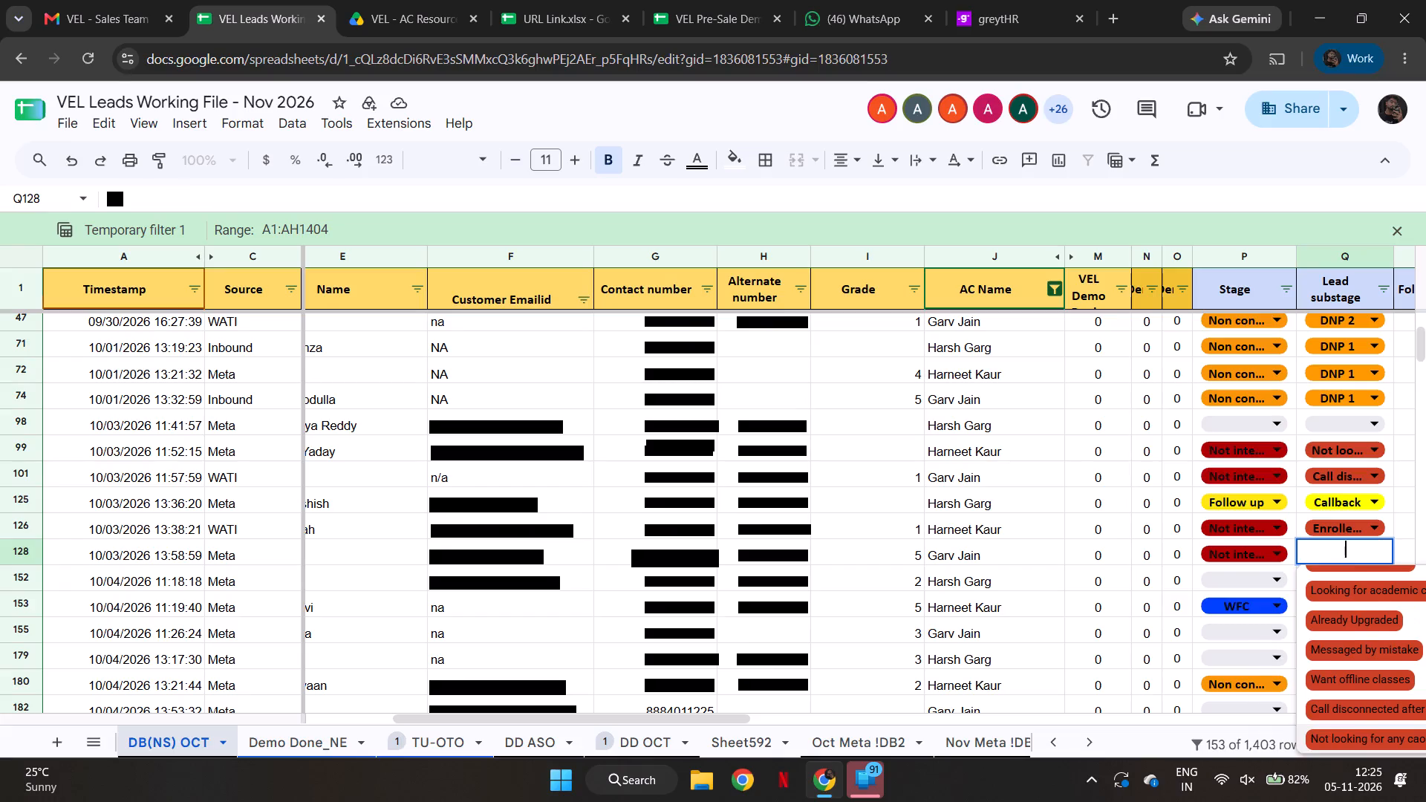
{"action": "key", "text": "Return"}
Copy the contact number of the lead in row 152.
{"action": "key", "text": "Left"}
{"action": "key", "text": "Left"}
{"action": "key", "text": "Left"}
{"action": "key", "text": "Left"}
{"action": "key", "text": "Left"}
{"action": "key", "text": "Left"}
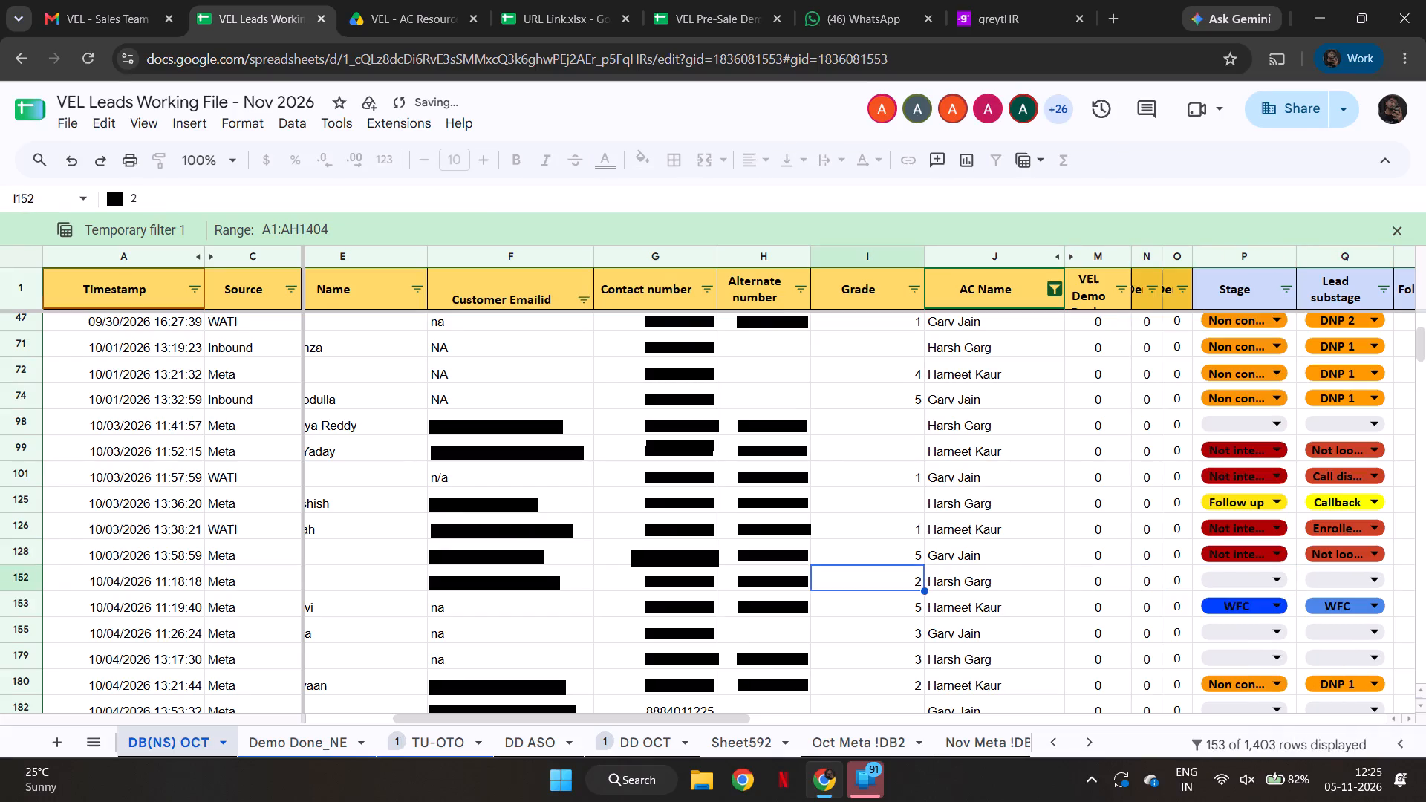
{"action": "key", "text": "Left"}
{"action": "key", "text": "Left"}
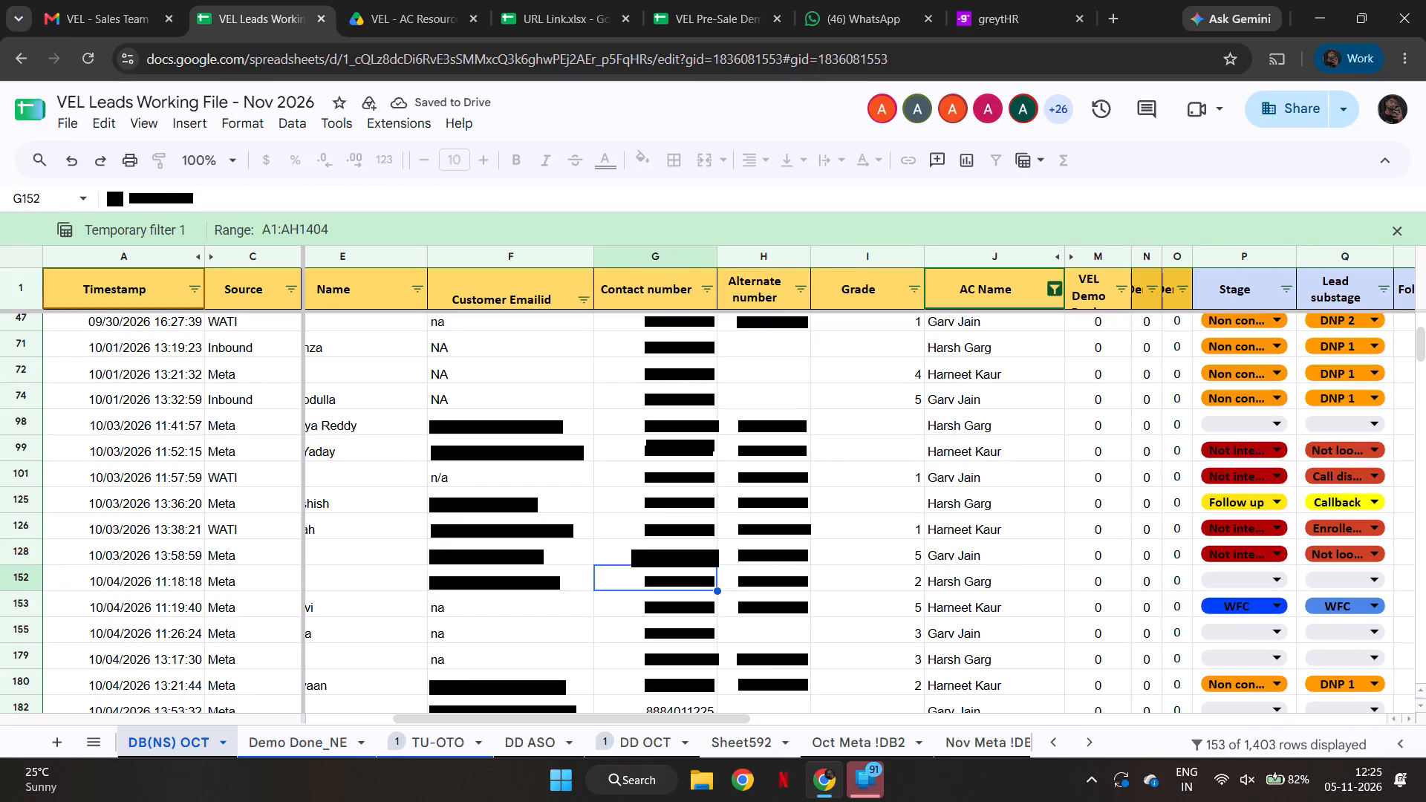
{"action": "key", "text": "ctrl+c"}
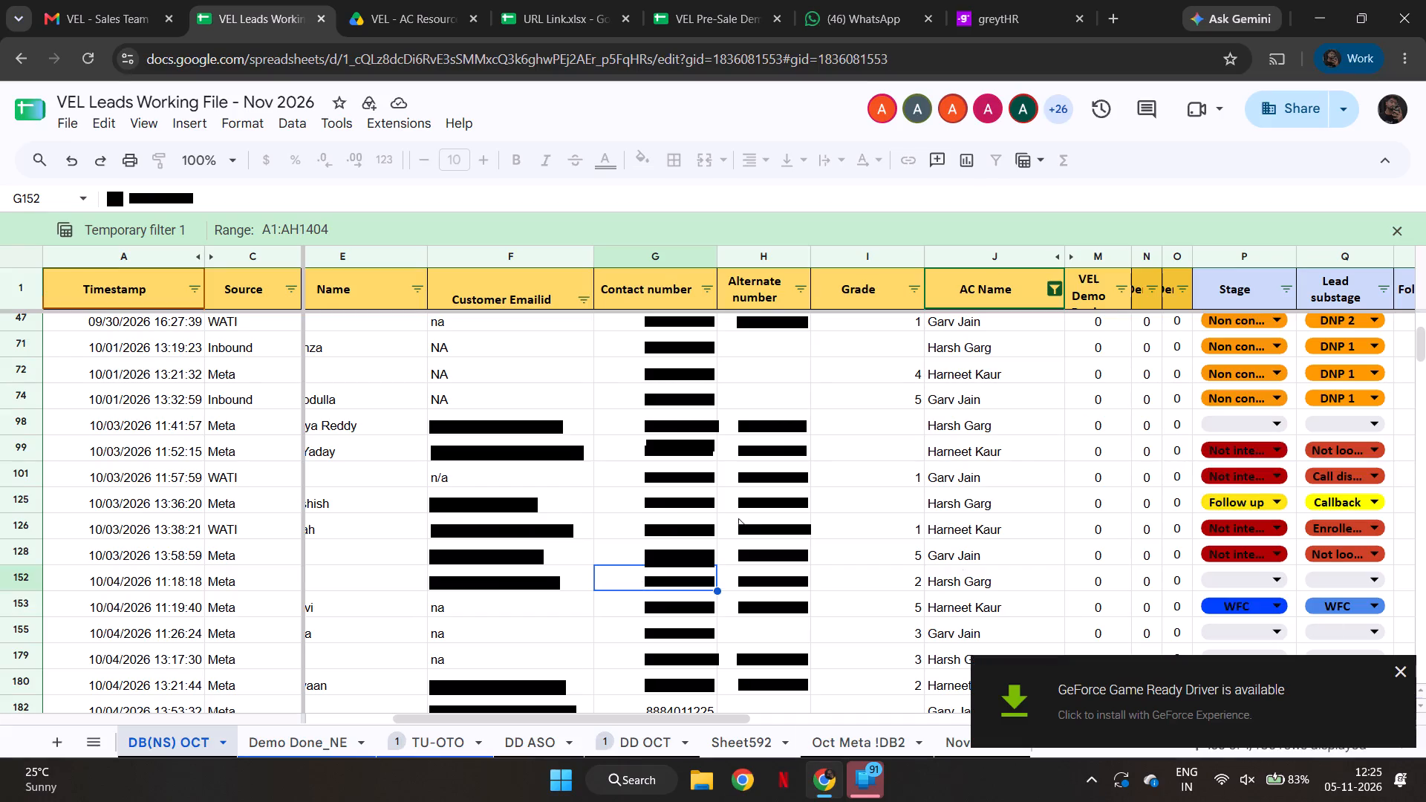
Dismiss the GeForce driver notification covering the sheet.
{"action": "left_click", "coordinate": [1401, 668]}
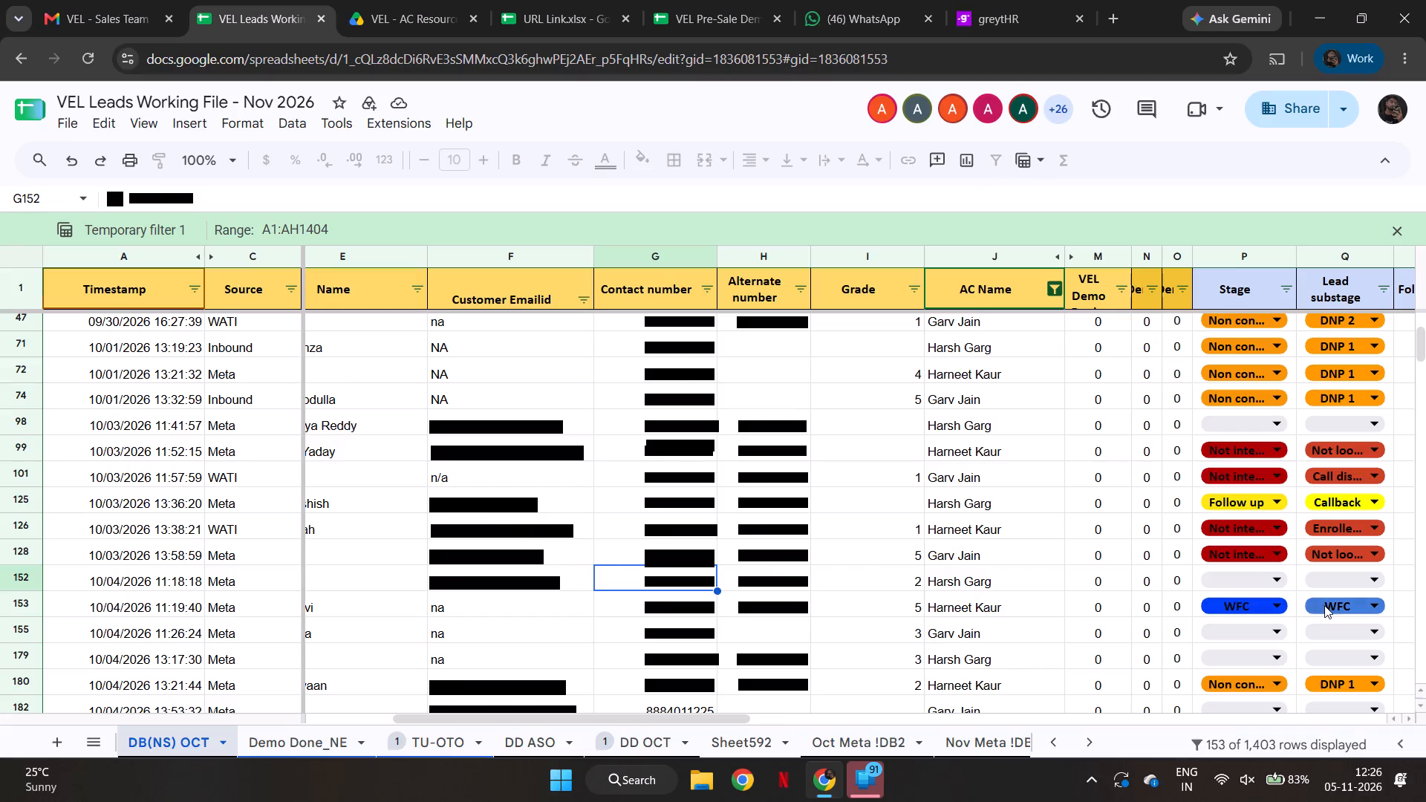
Set the Stage of the lead in row 152 to Non contact.
{"action": "left_click", "coordinate": [1279, 578]}
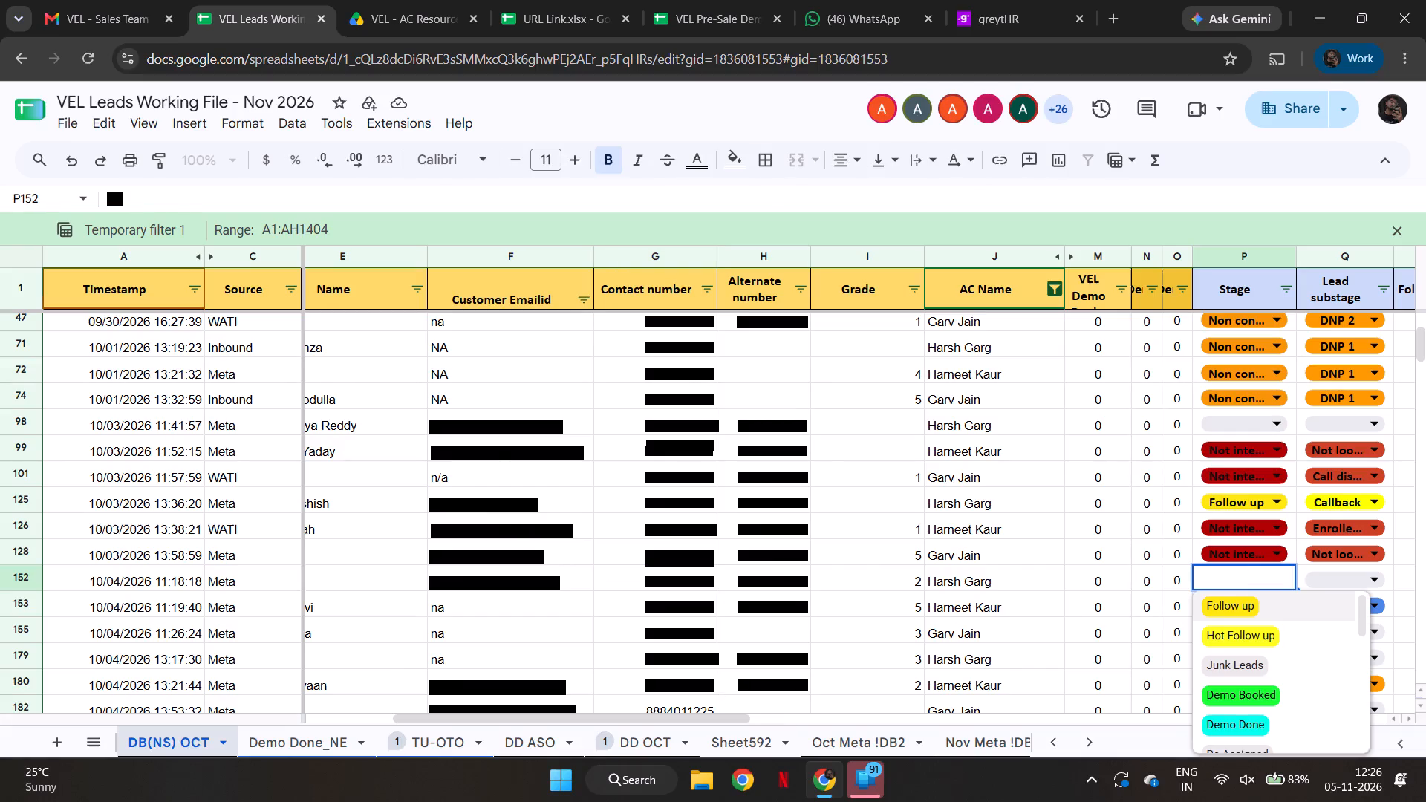
{"action": "left_click", "coordinate": [1279, 578]}
{"action": "scroll", "coordinate": [1283, 646], "scroll_direction": "down", "scroll_amount": 4}
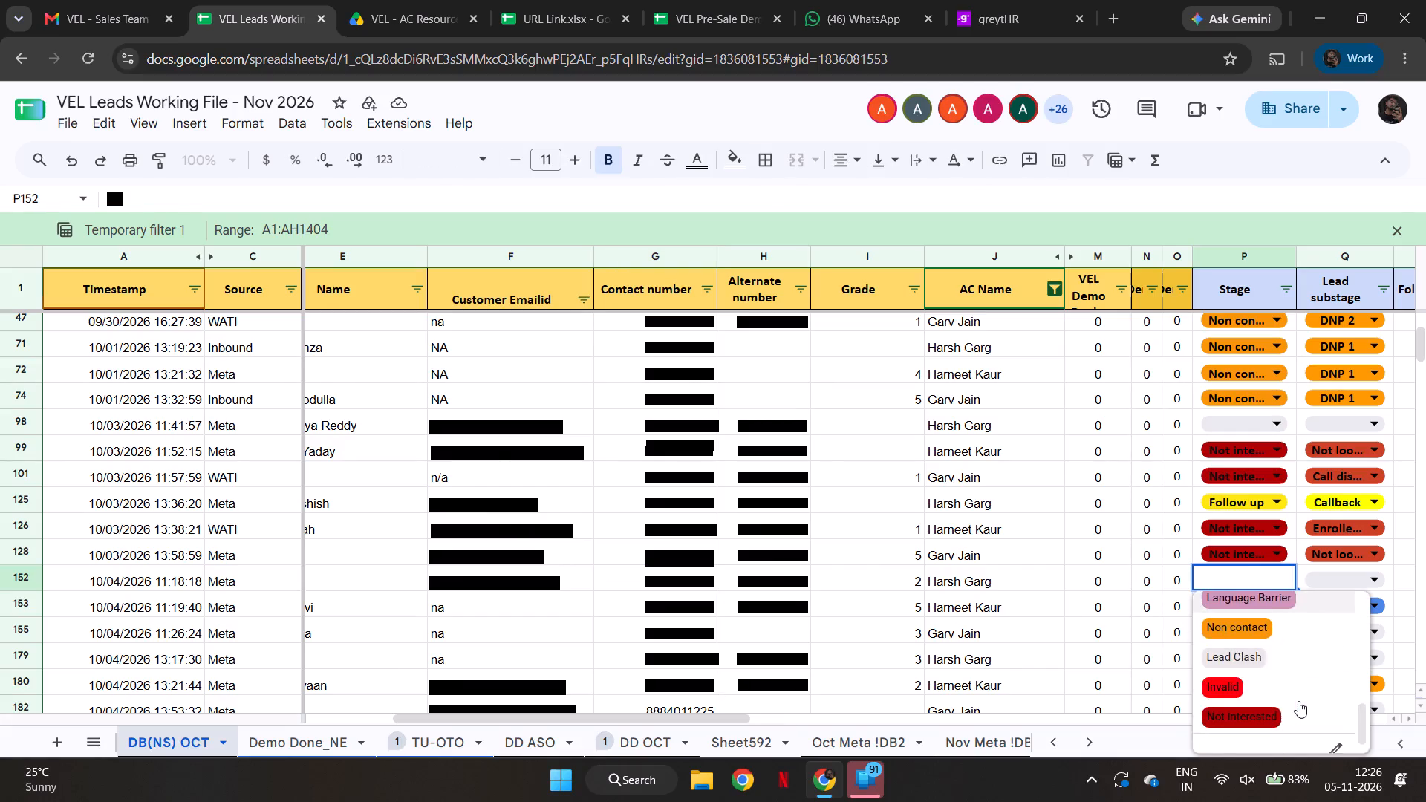
{"action": "scroll", "coordinate": [1298, 701], "scroll_direction": "down", "scroll_amount": 1}
{"action": "scroll", "coordinate": [1274, 627], "scroll_direction": "up", "scroll_amount": 1}
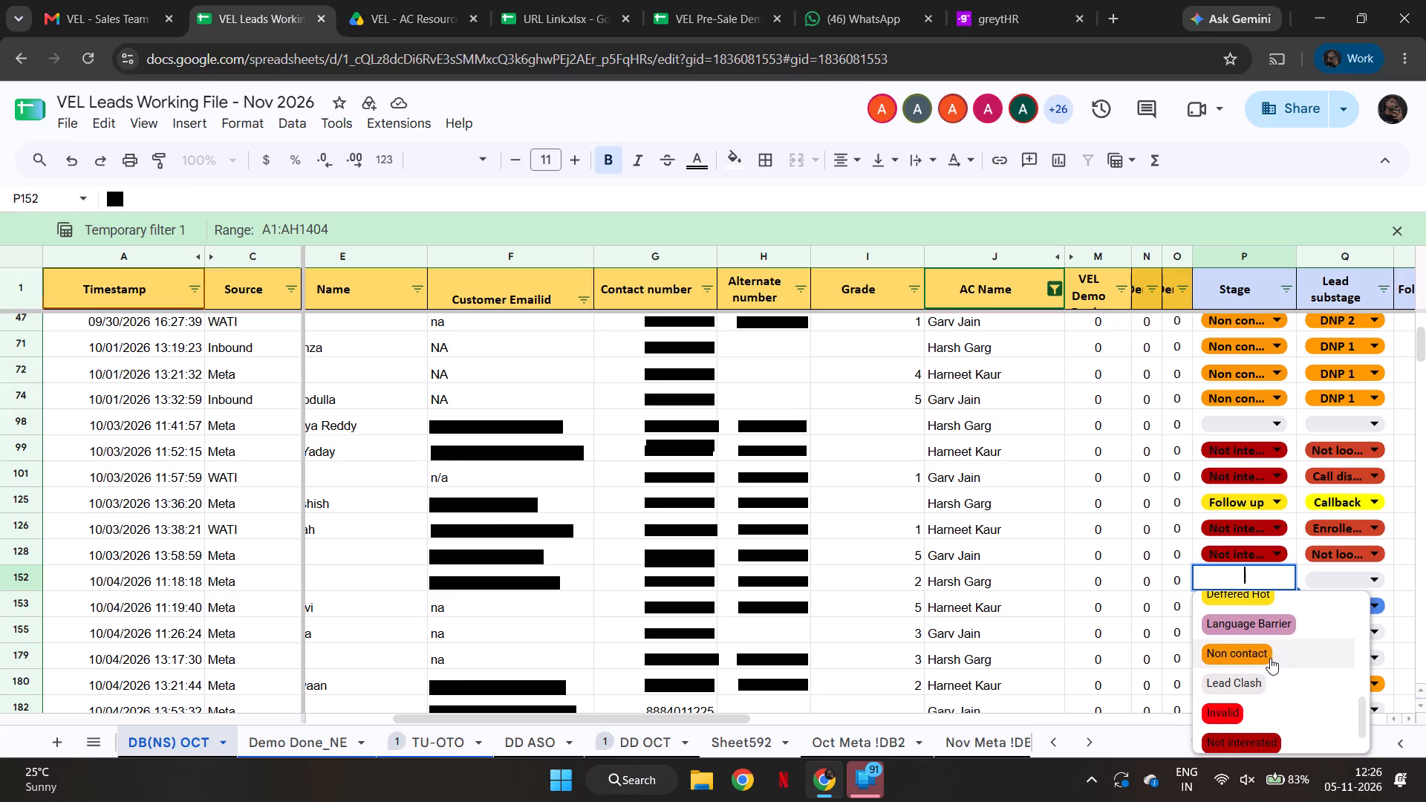
{"action": "left_click", "coordinate": [1270, 658]}
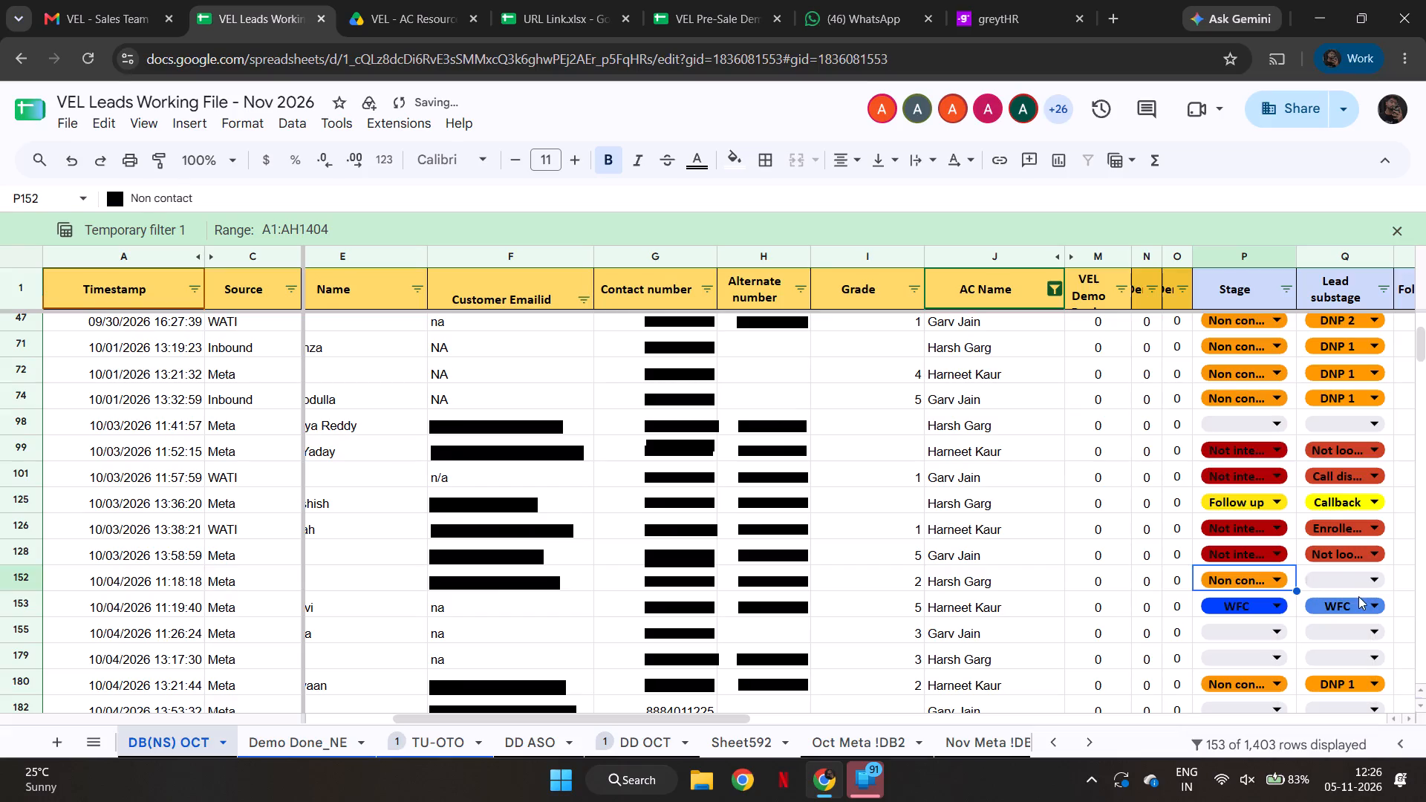
Set the Lead substage of the lead in row 152 to DNP 1.
{"action": "left_click", "coordinate": [1358, 596]}
{"action": "left_click", "coordinate": [1369, 582]}
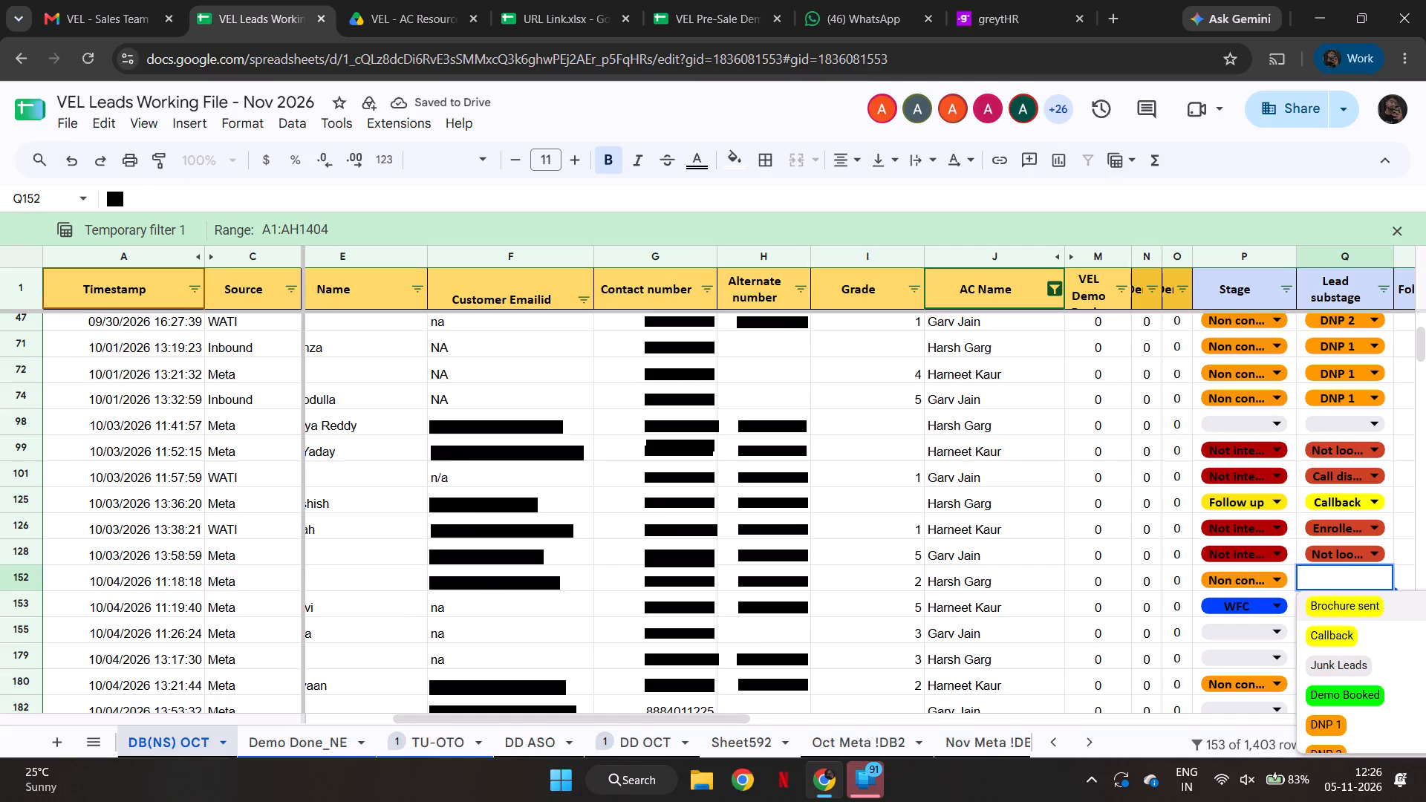
{"action": "scroll", "coordinate": [1368, 701], "scroll_direction": "down", "scroll_amount": 5}
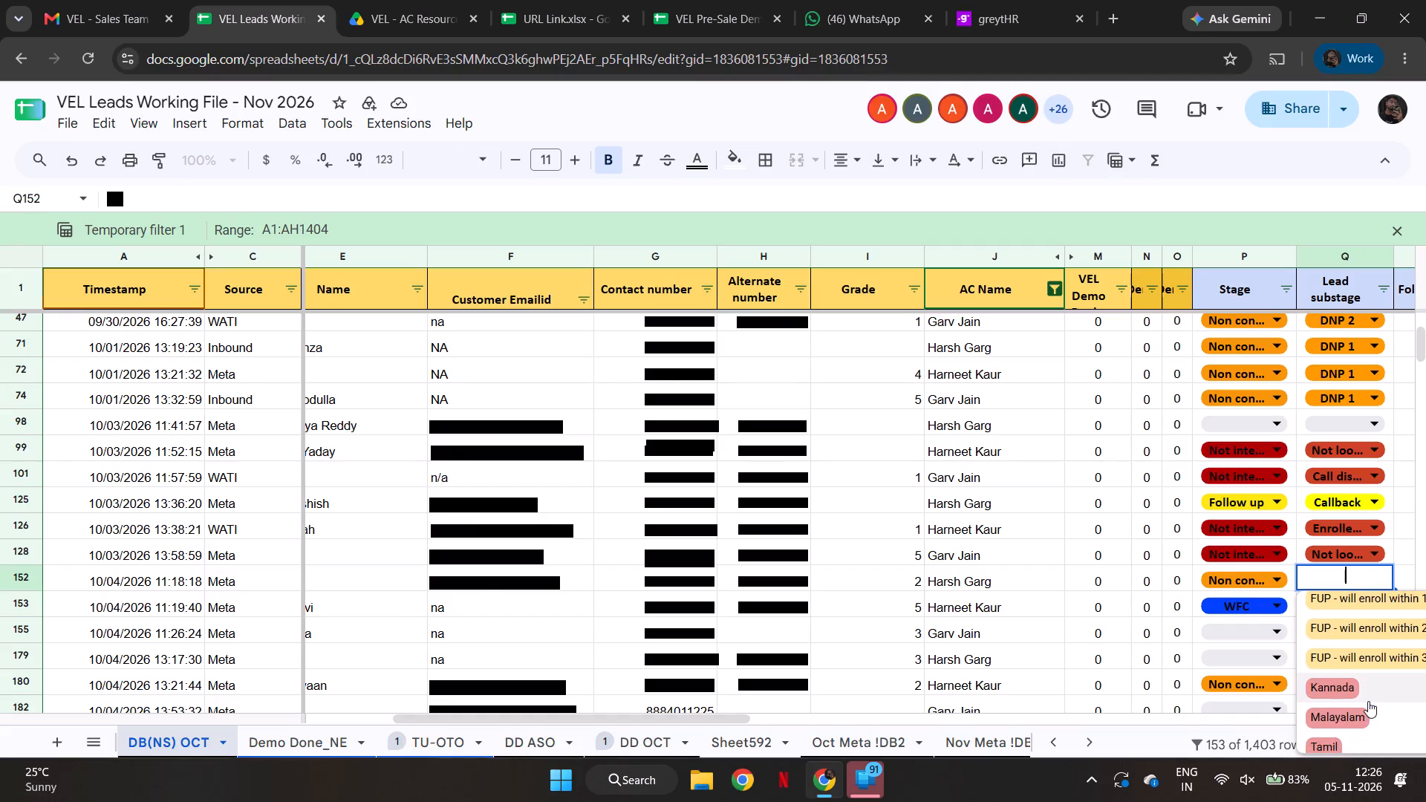
{"action": "scroll", "coordinate": [1368, 701], "scroll_direction": "down", "scroll_amount": 3}
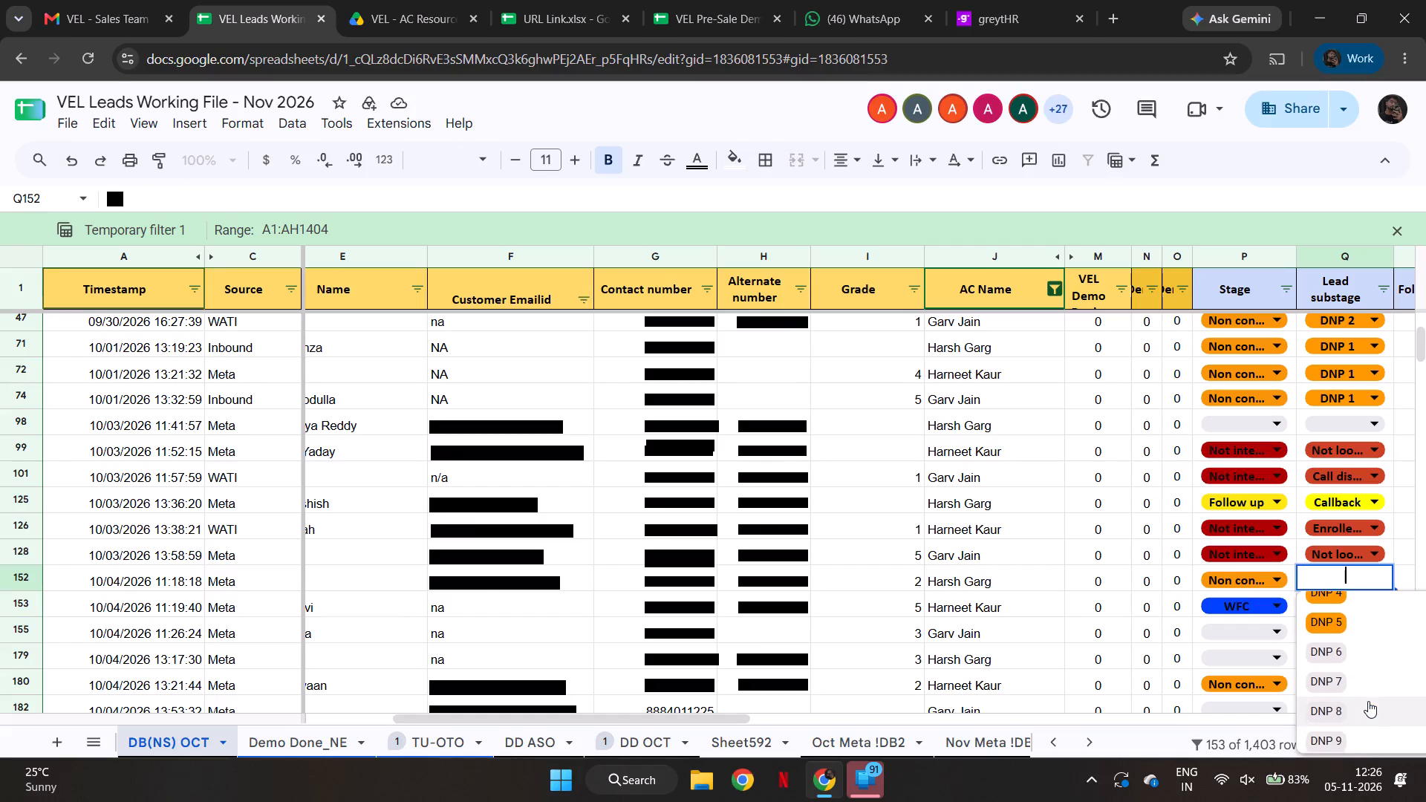
{"action": "scroll", "coordinate": [1350, 666], "scroll_direction": "up", "scroll_amount": 1}
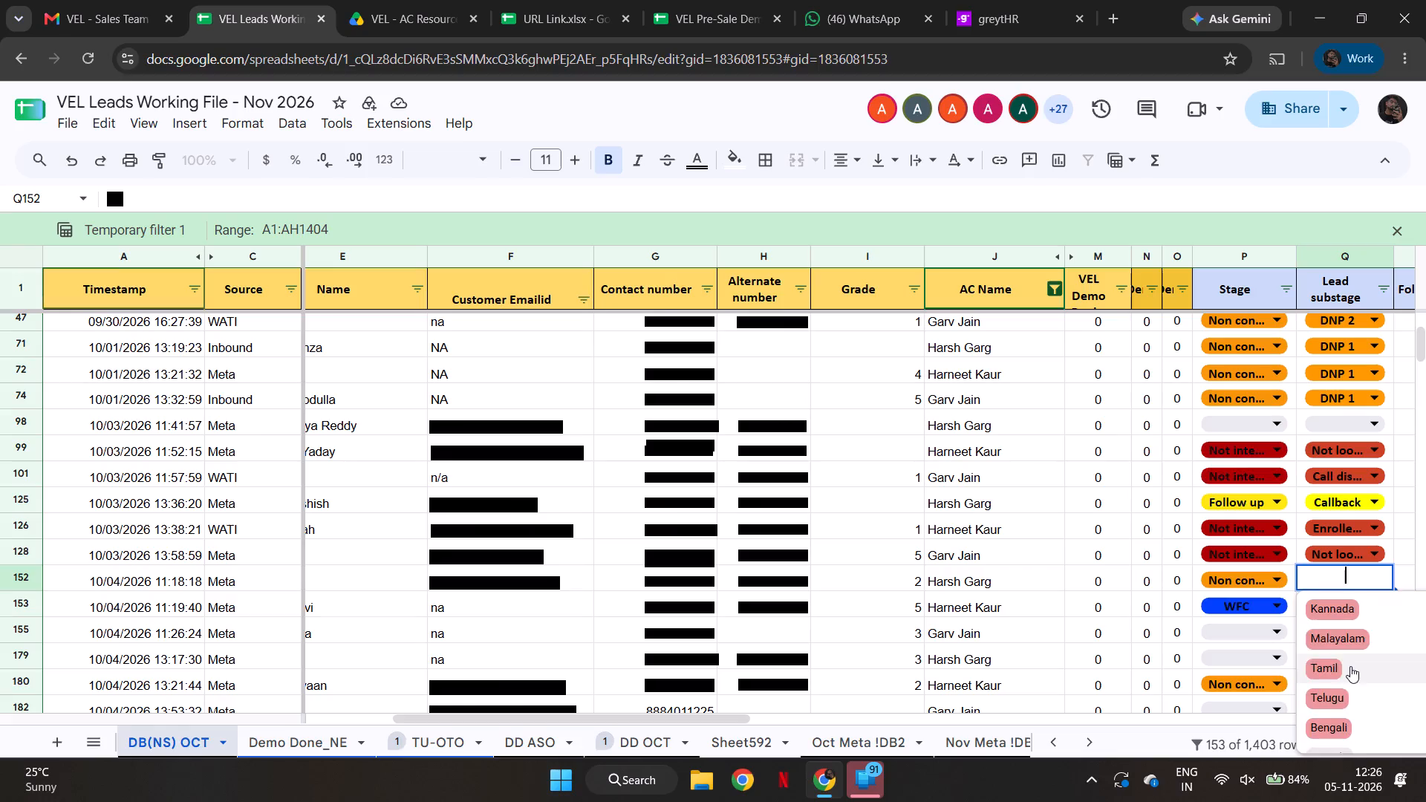
{"action": "scroll", "coordinate": [1350, 666], "scroll_direction": "up", "scroll_amount": 4}
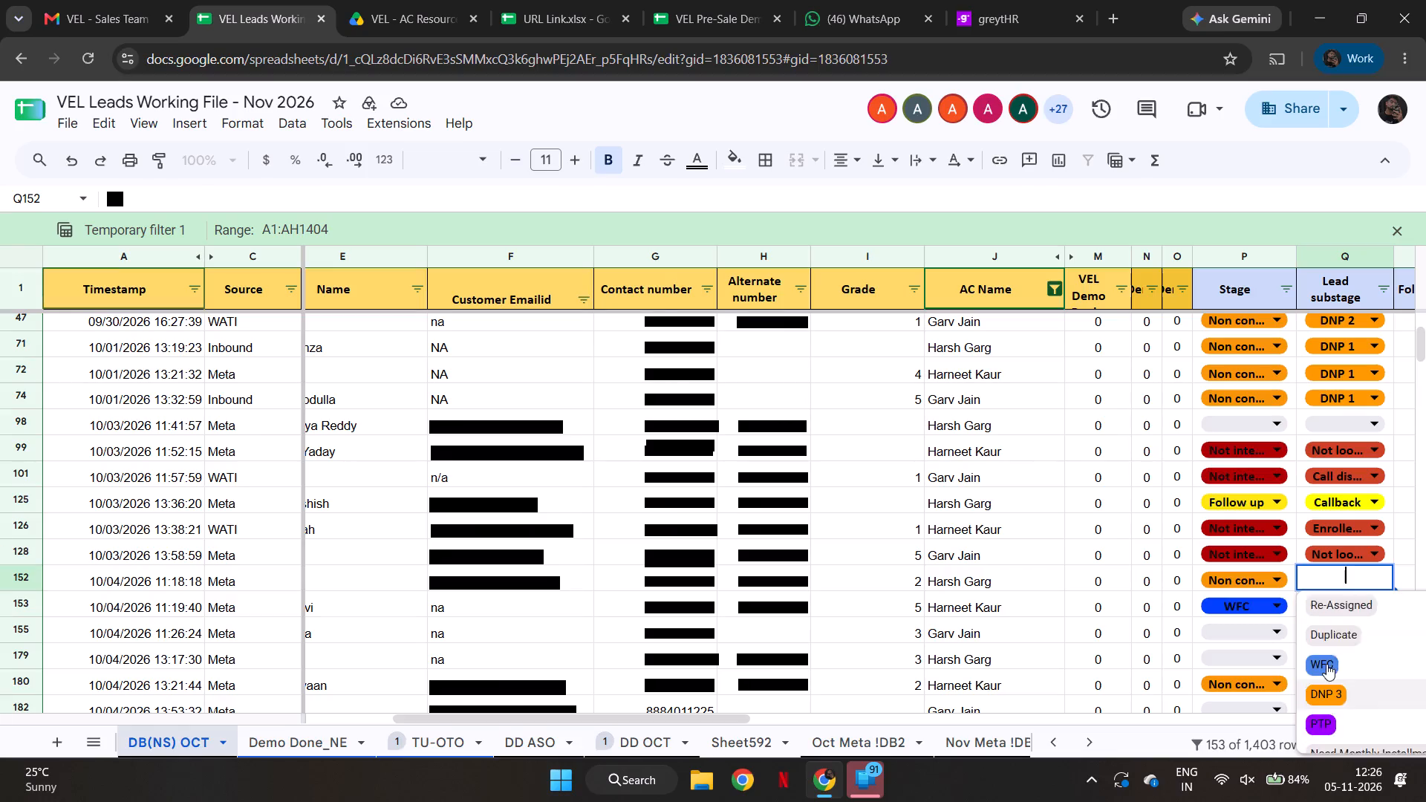
{"action": "scroll", "coordinate": [1326, 664], "scroll_direction": "up", "scroll_amount": 1}
{"action": "left_click", "coordinate": [1353, 646]}
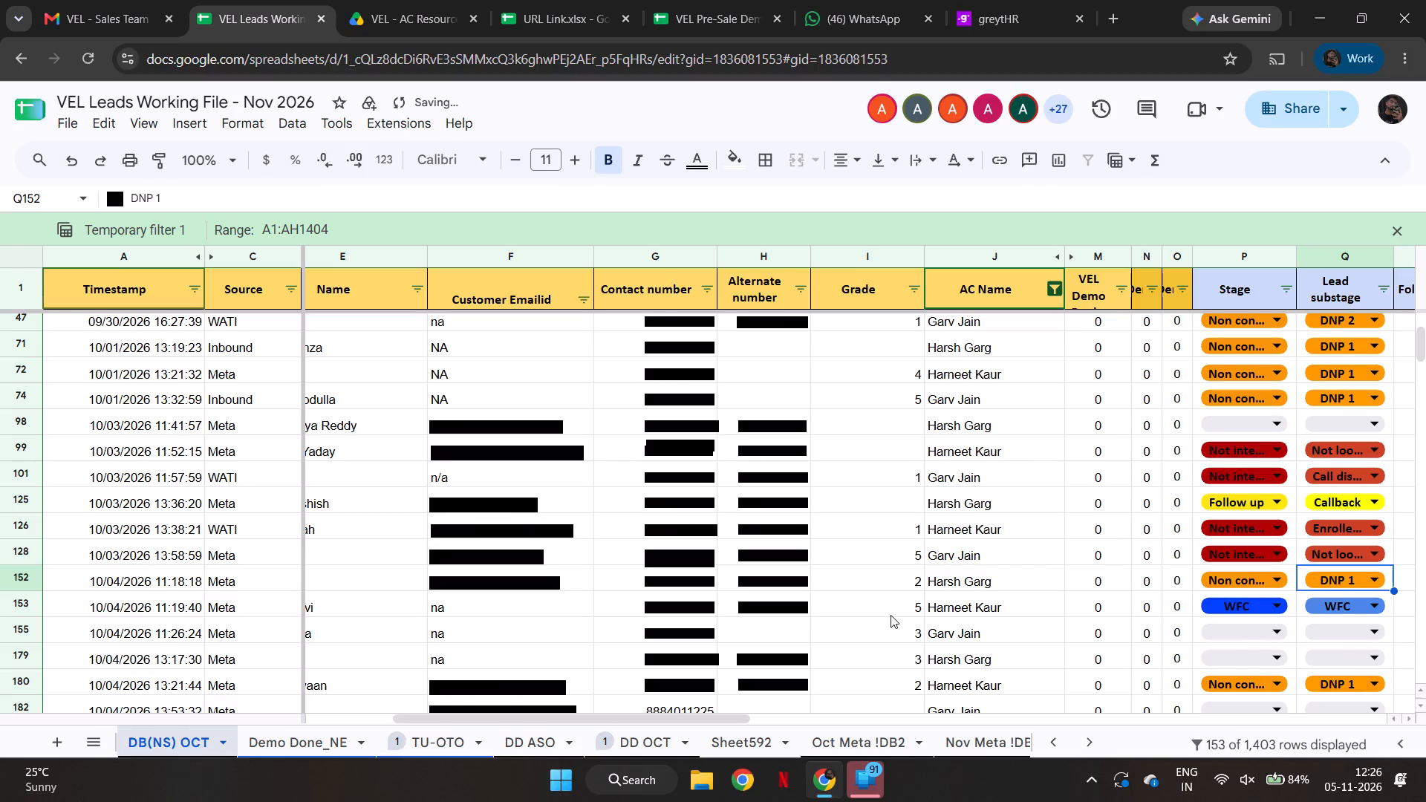
Copy the contact number of the lead in row 155.
{"action": "left_click", "coordinate": [611, 632]}
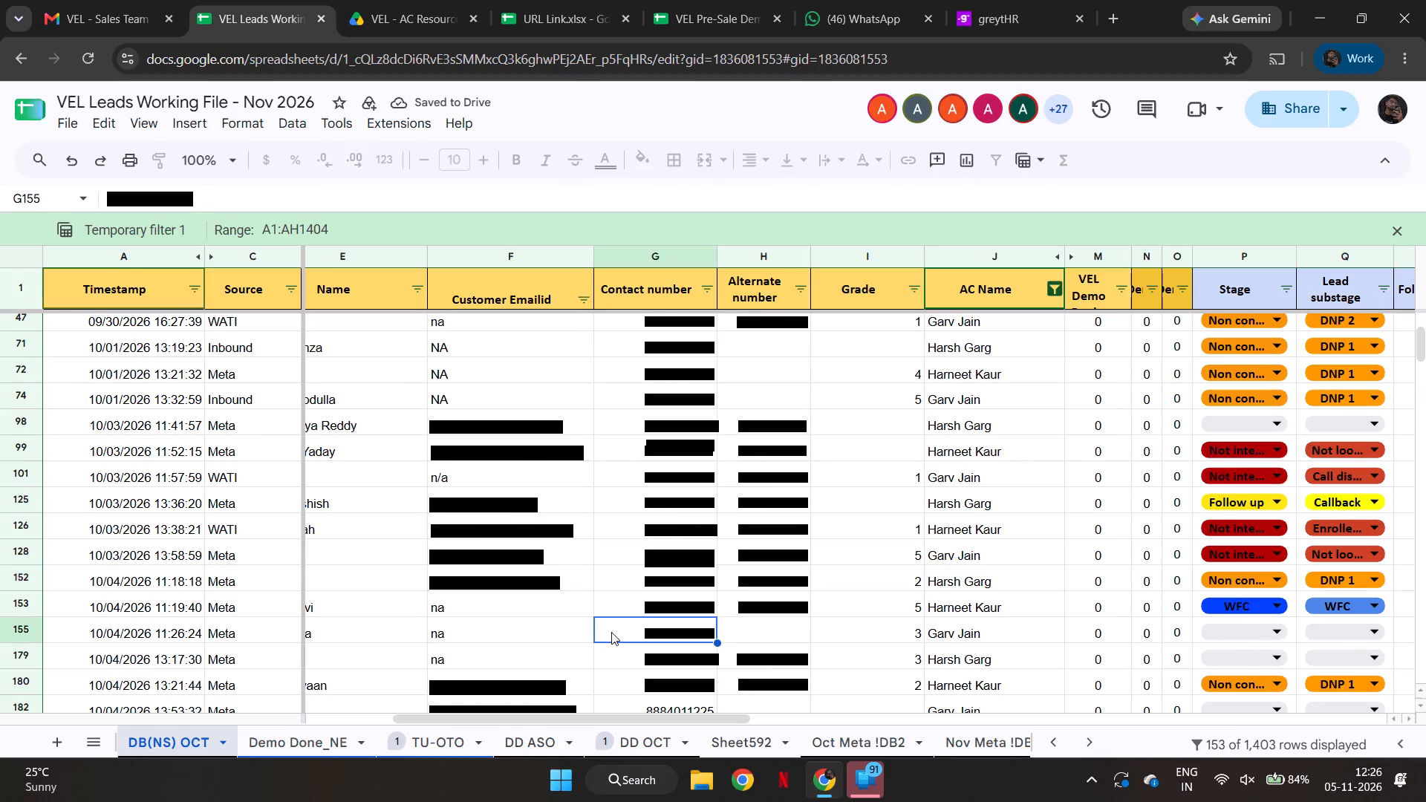
{"action": "key", "text": "ctrl+c"}
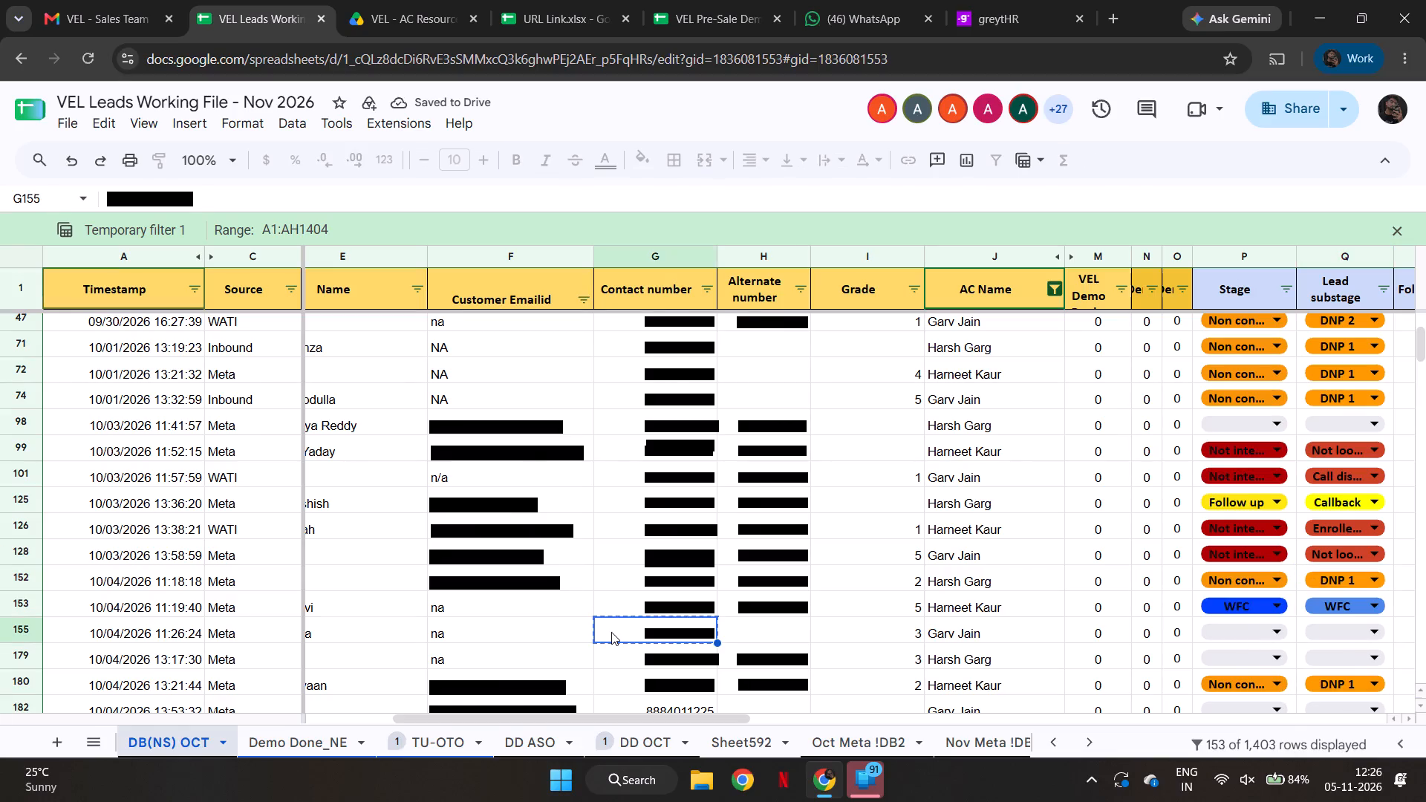
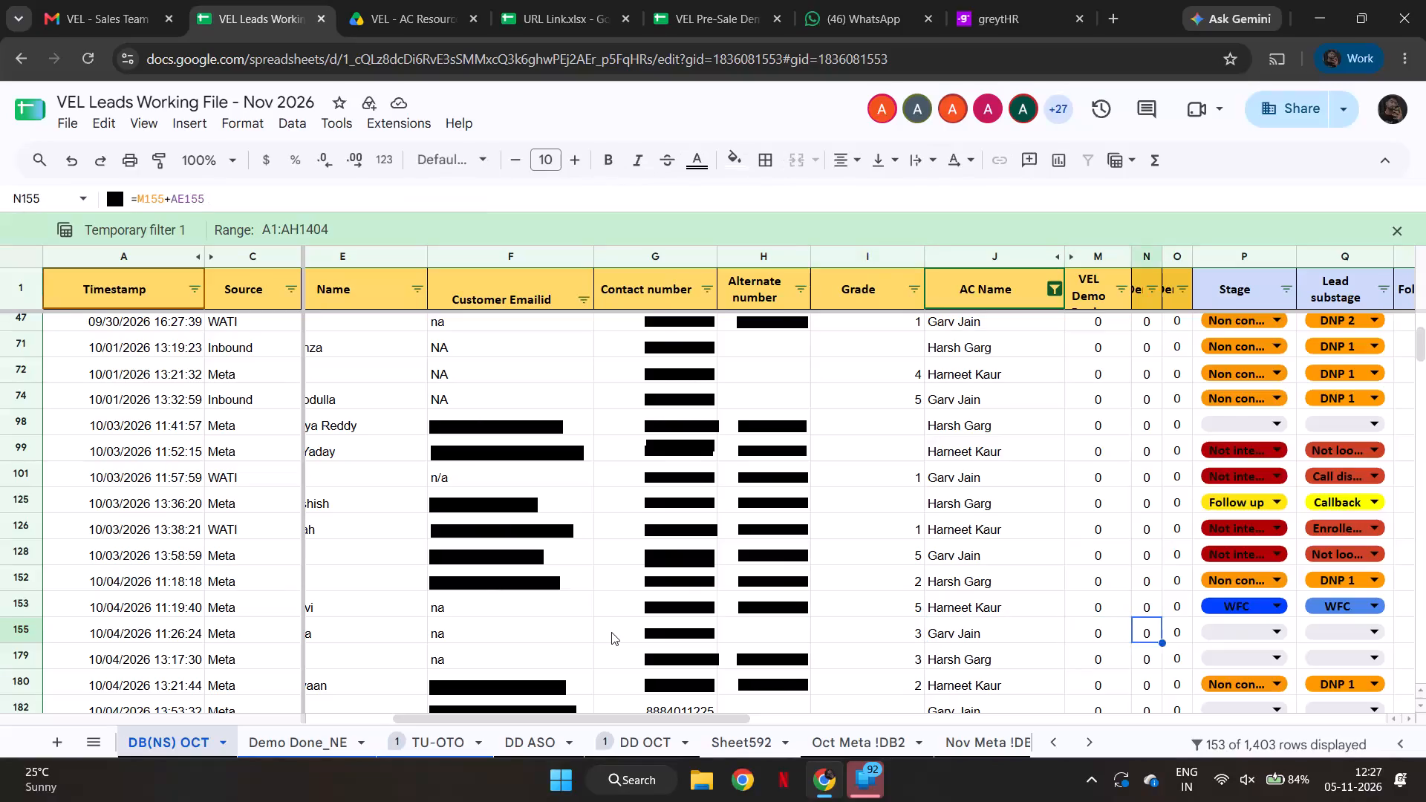
Set the Stage of the lead in row 155 to Non contact.
{"action": "key", "text": "Right"}
{"action": "key", "text": "Right"}
{"action": "key", "text": "Return"}
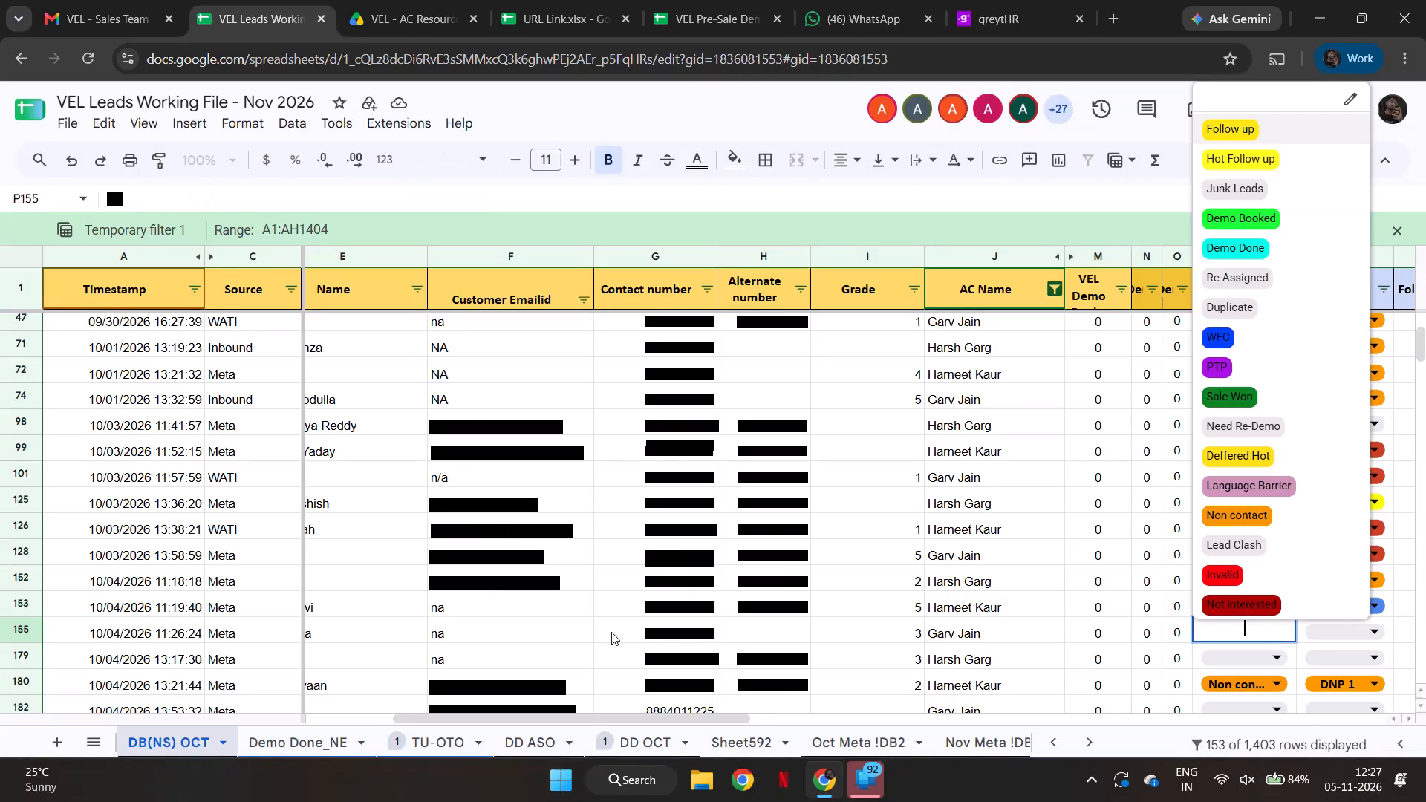
{"action": "key", "text": "Up"}
{"action": "key", "text": "Up"}
{"action": "key", "text": "Up"}
{"action": "key", "text": "Up"}
{"action": "key", "text": "Up"}
{"action": "key", "text": "Return"}
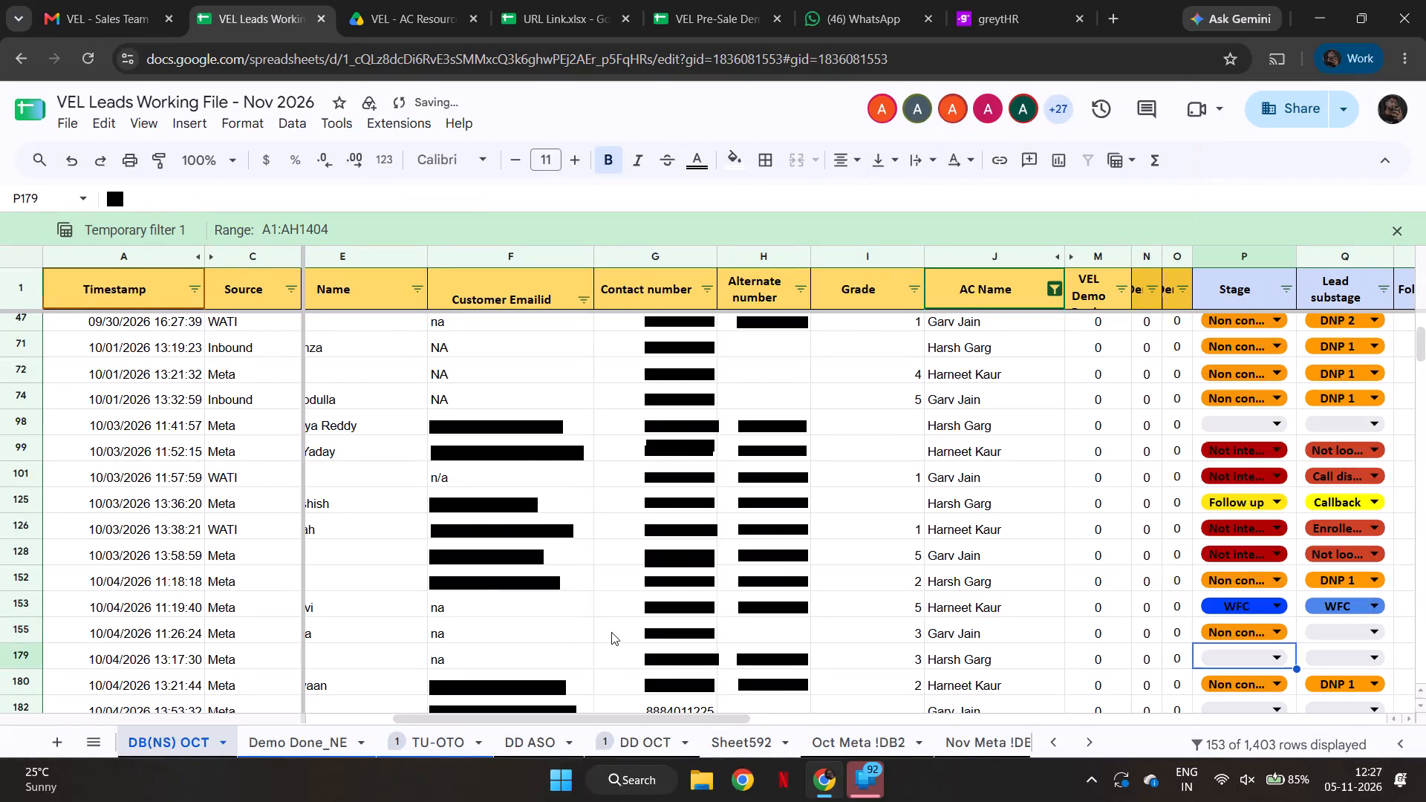
Set the Lead substage of the lead in row 155 to DNP 1.
{"action": "key", "text": "Up"}
{"action": "key", "text": "Right"}
{"action": "key", "text": "Return"}
{"action": "key", "text": "Up"}
{"action": "key", "text": "Up"}
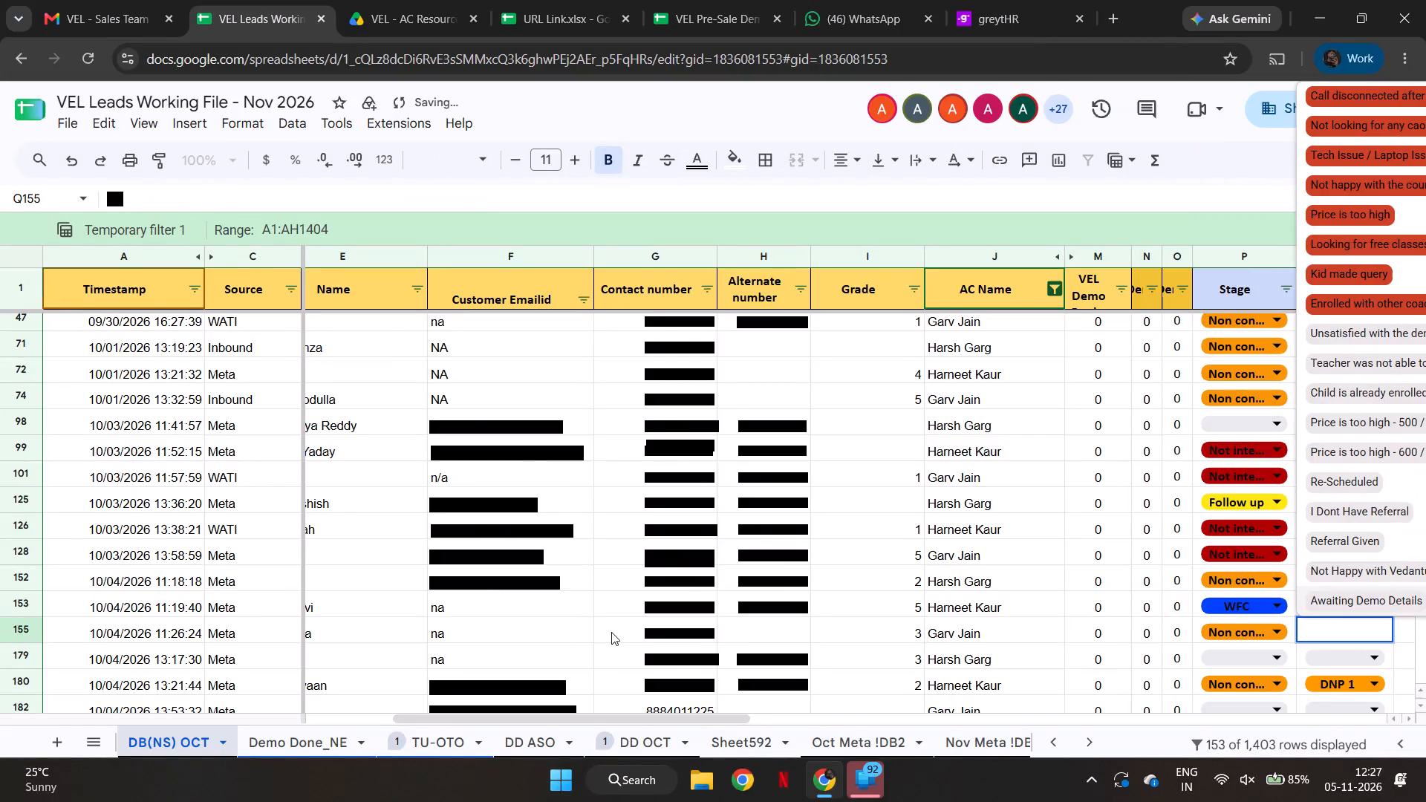
{"action": "key", "text": "Up"}
{"action": "key", "text": "Down"}
{"action": "key", "text": "Down"}
{"action": "key", "text": "Down"}
{"action": "key", "text": "Down"}
{"action": "key", "text": "Down"}
{"action": "key", "text": "Down"}
{"action": "key", "text": "Down"}
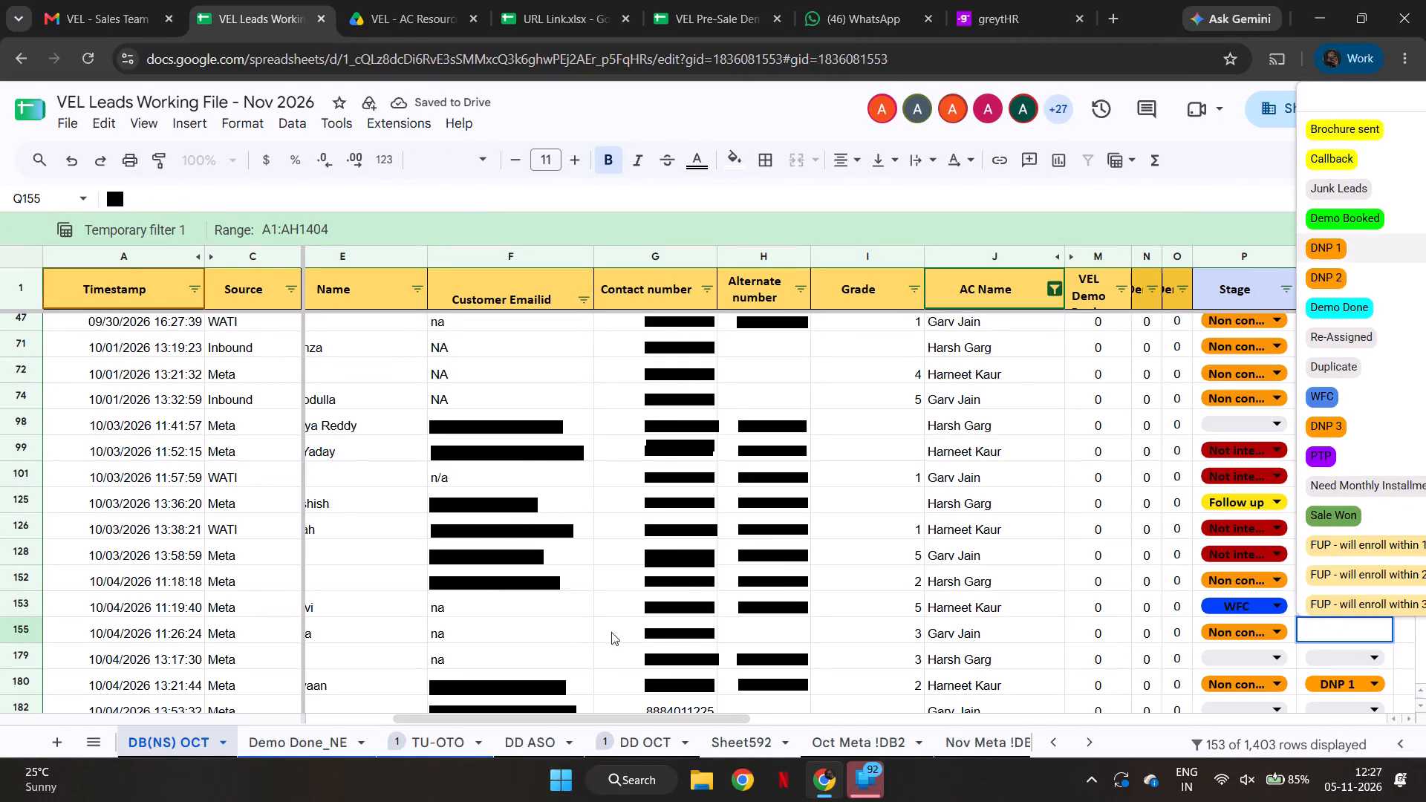
{"action": "key", "text": "Return"}
Copy the contact number of the lead in row 179.
{"action": "key", "text": "Left"}
{"action": "key", "text": "Left"}
{"action": "key", "text": "Left"}
{"action": "key", "text": "Left"}
{"action": "key", "text": "Left"}
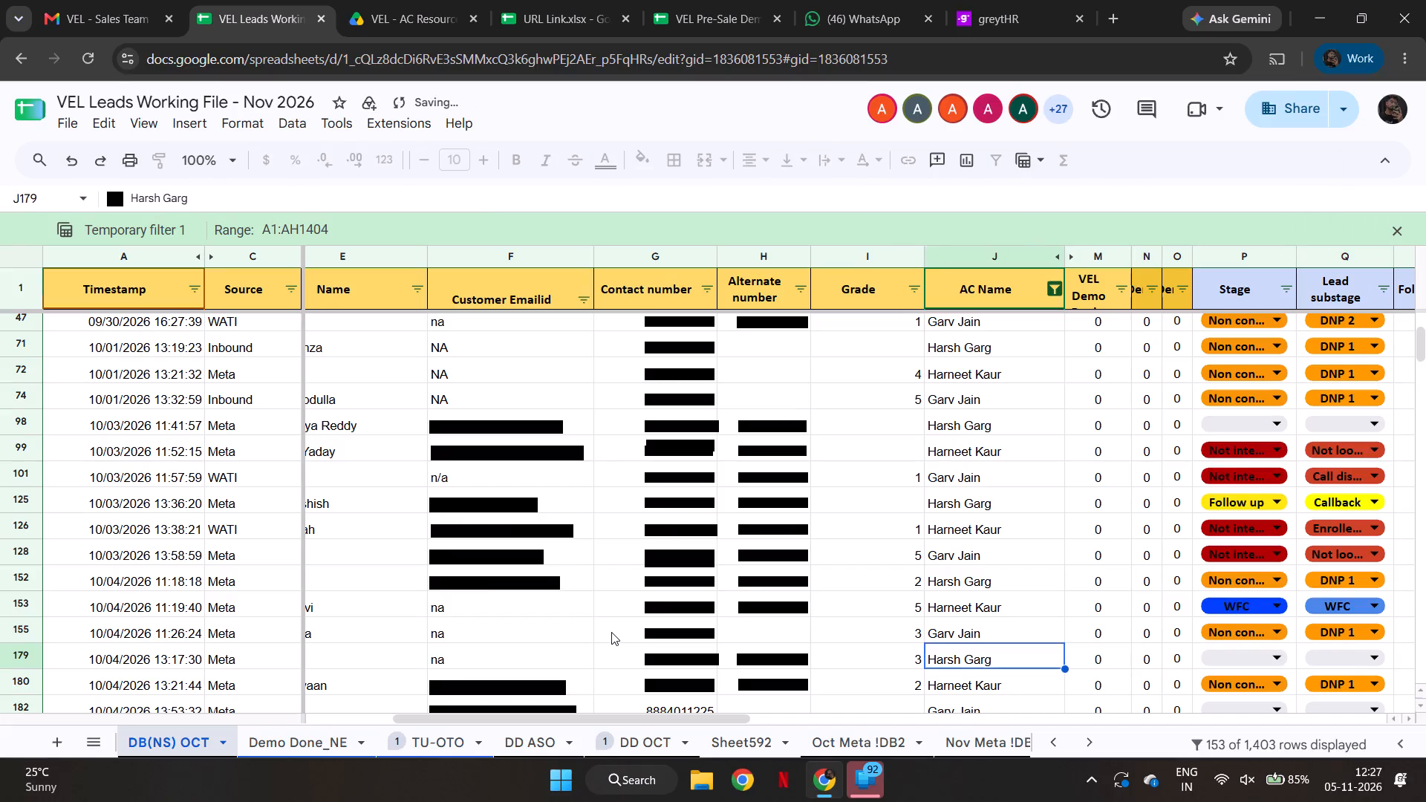
{"action": "key", "text": "Left"}
{"action": "key", "text": "Left"}
{"action": "key", "text": "Left"}
{"action": "key", "text": "ctrl+c"}
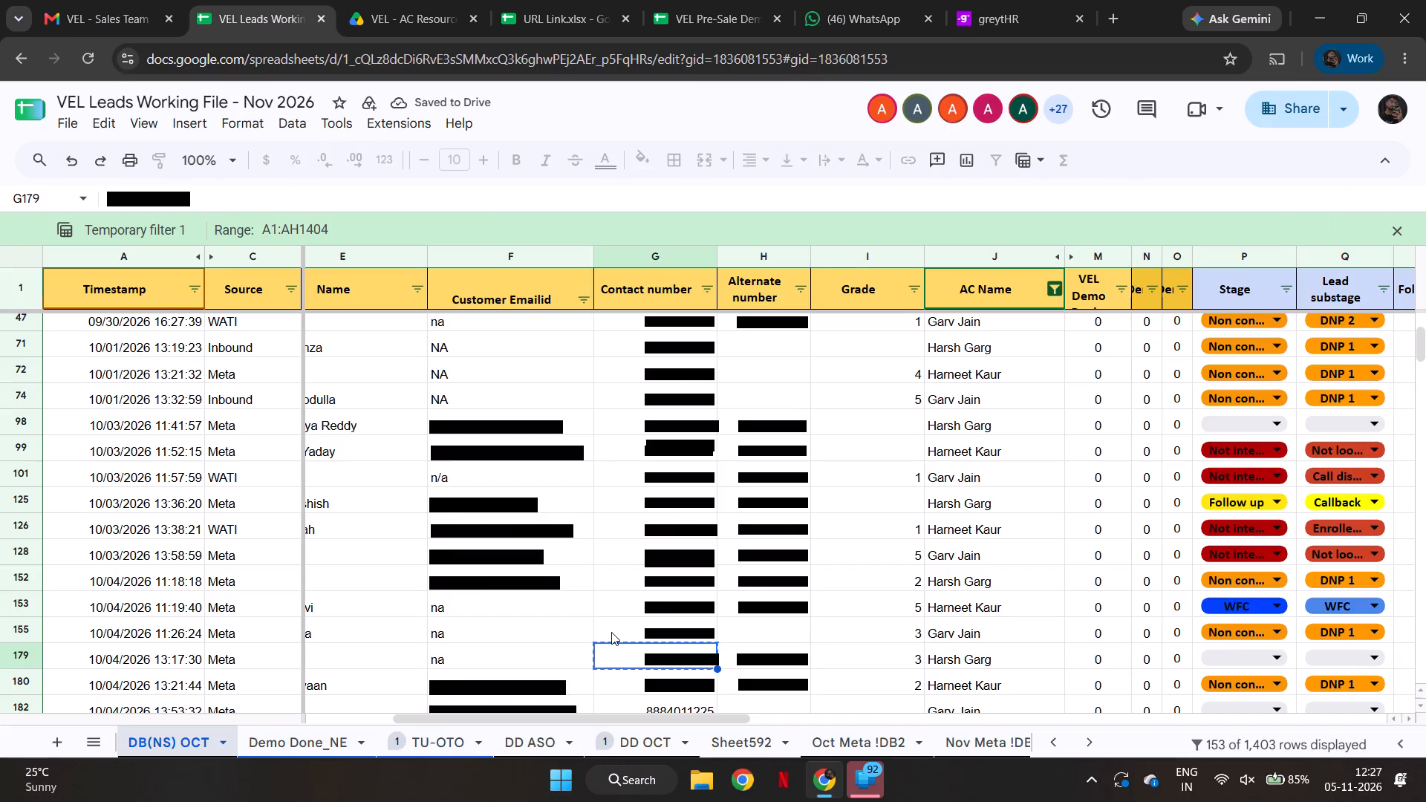
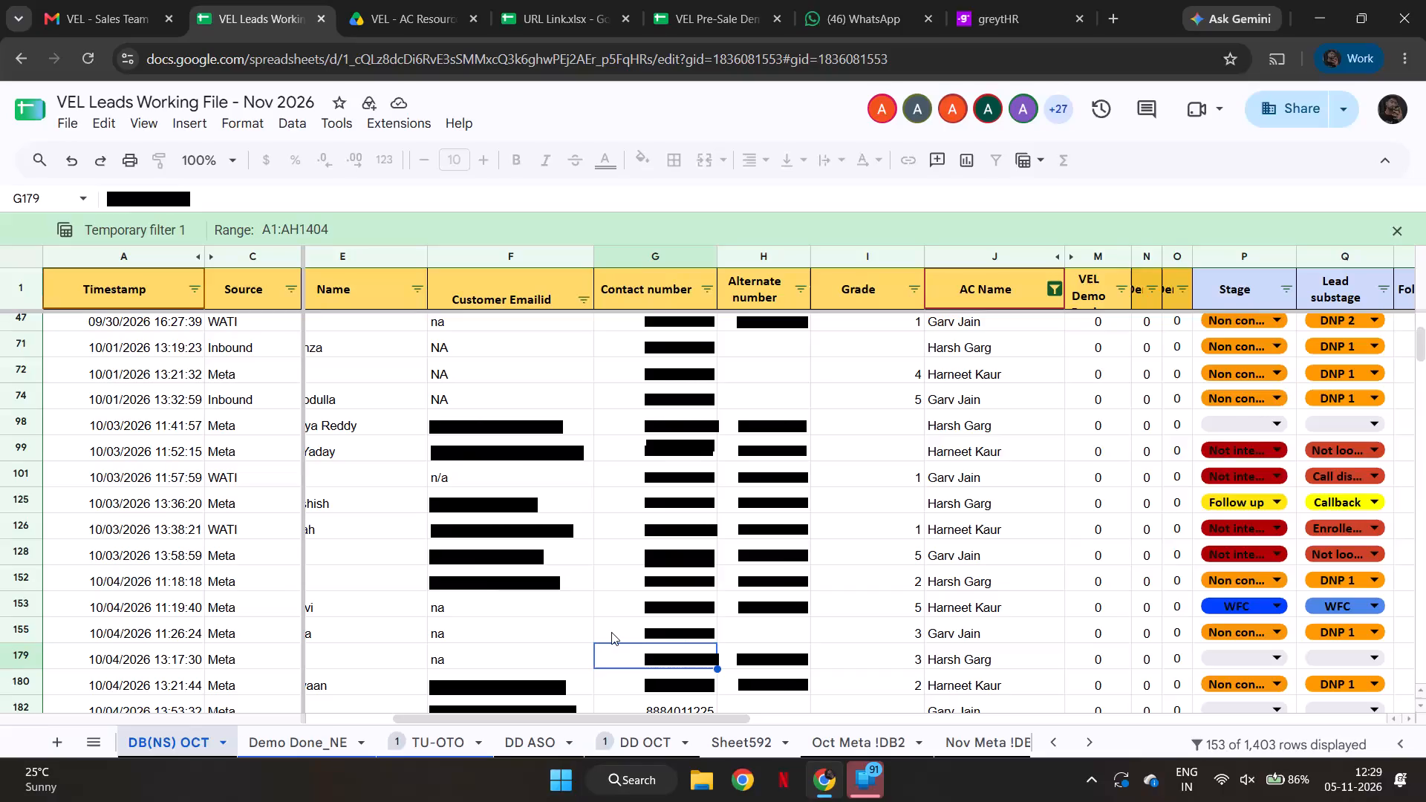
Copy the contact number of the lead in row 179.
{"action": "key", "text": "ctrl+c"}
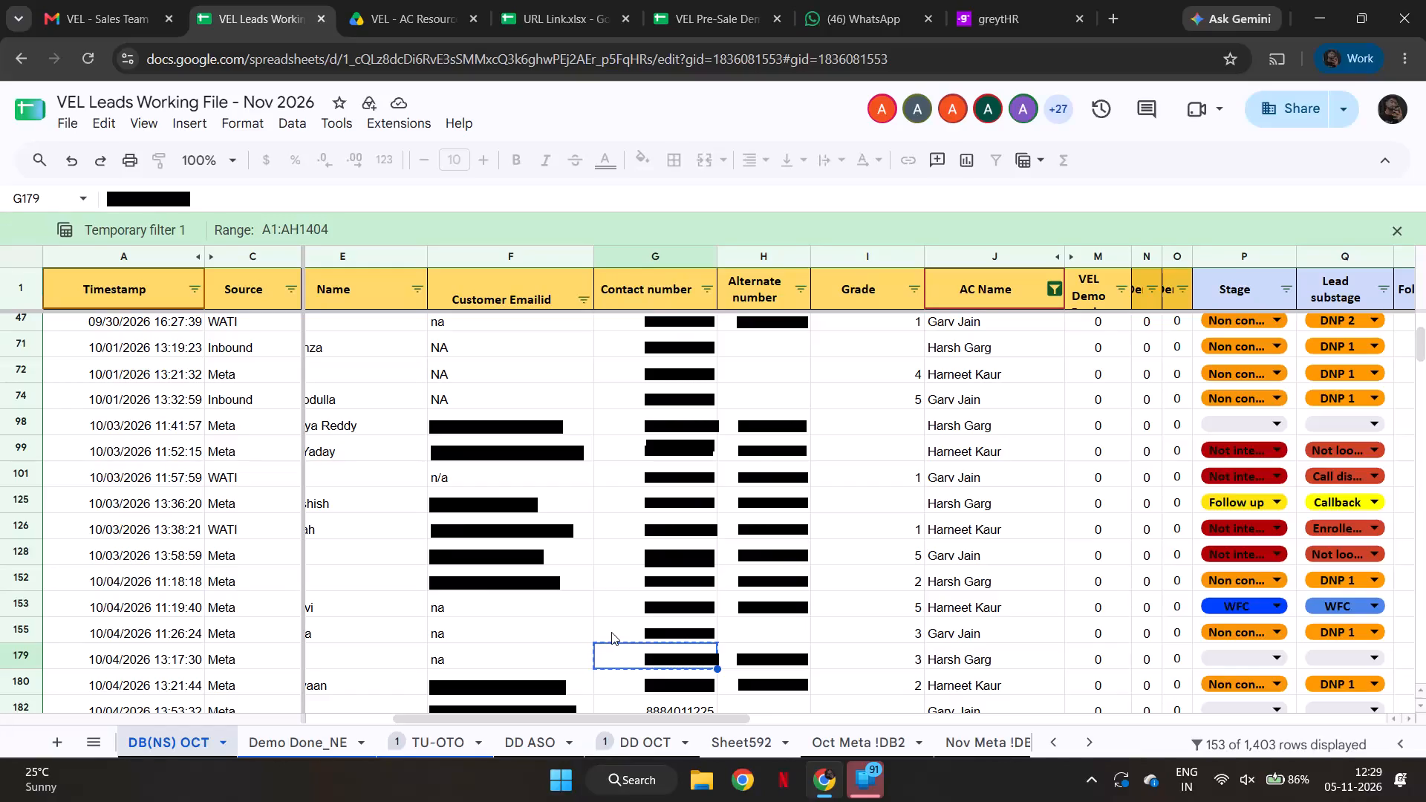
Set the Stage of the lead in row 179 to Not interested.
{"action": "key", "text": "Right"}
{"action": "key", "text": "Right"}
{"action": "key", "text": "Right"}
{"action": "key", "text": "Right"}
{"action": "key", "text": "Right"}
{"action": "key", "text": "Right"}
{"action": "key", "text": "Right"}
{"action": "key", "text": "Return"}
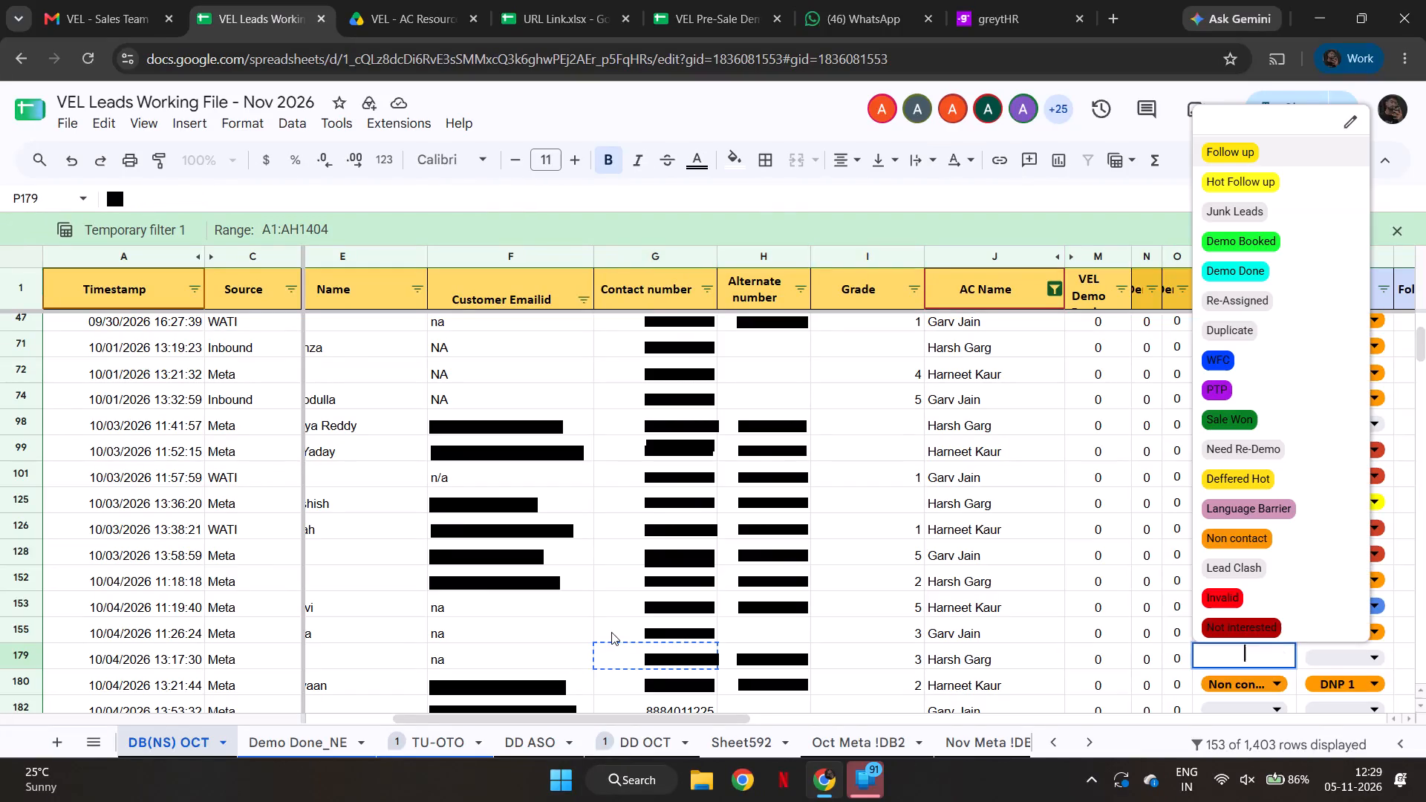
{"action": "key", "text": "Down"}
{"action": "key", "text": "Down"}
{"action": "key", "text": "Up"}
{"action": "key", "text": "Up"}
{"action": "key", "text": "Up"}
{"action": "key", "text": "Up"}
{"action": "key", "text": "Return"}
Set the Lead substage of the lead in row 179 to the "Call disconnected after" option.
{"action": "key", "text": "Up"}
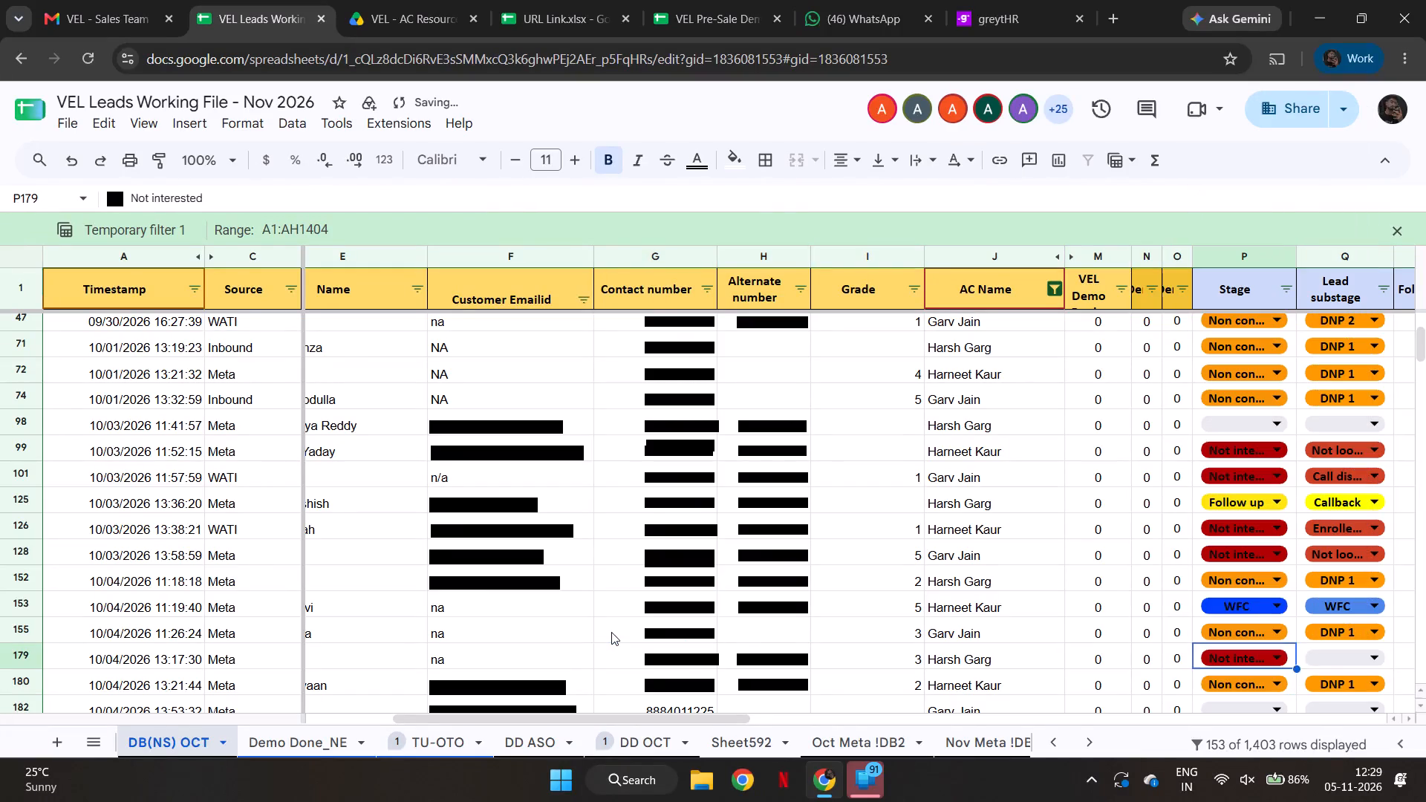
{"action": "key", "text": "Right"}
{"action": "key", "text": "Return"}
{"action": "key", "text": "Up"}
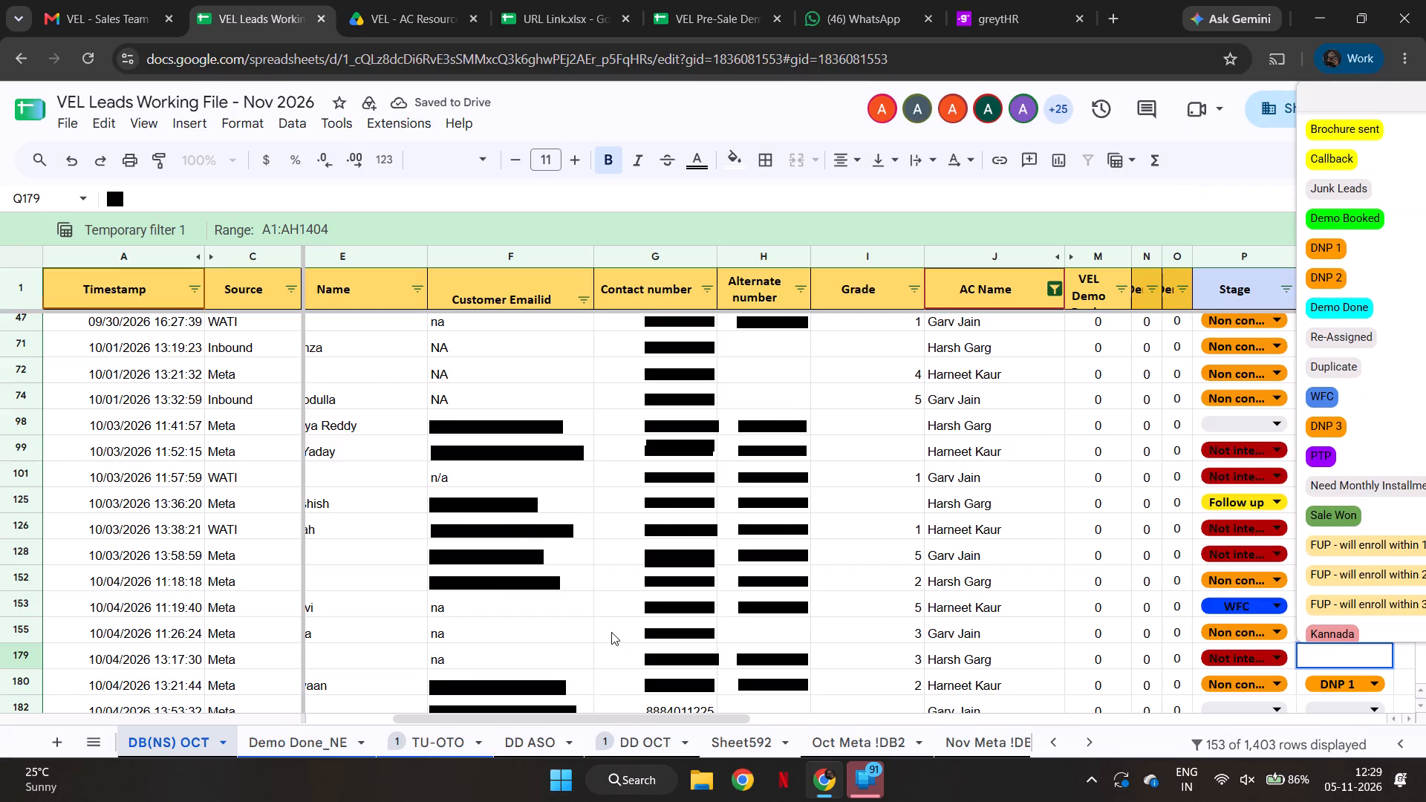
{"action": "key", "text": "Down"}
{"action": "key", "text": "Down"}
{"action": "key", "text": "Down"}
{"action": "key", "text": "Down"}
{"action": "key", "text": "Down"}
{"action": "key", "text": "Down"}
{"action": "key", "text": "Down"}
{"action": "key", "text": "Down"}
{"action": "key", "text": "Down"}
{"action": "key", "text": "Down"}
{"action": "key", "text": "Down"}
{"action": "key", "text": "Down"}
{"action": "key", "text": "Down"}
{"action": "key", "text": "Down"}
{"action": "key", "text": "Down"}
{"action": "key", "text": "Down"}
{"action": "key", "text": "Down"}
{"action": "key", "text": "Down"}
{"action": "key", "text": "Down"}
{"action": "key", "text": "Down"}
{"action": "key", "text": "Down"}
{"action": "key", "text": "Down"}
{"action": "key", "text": "Down"}
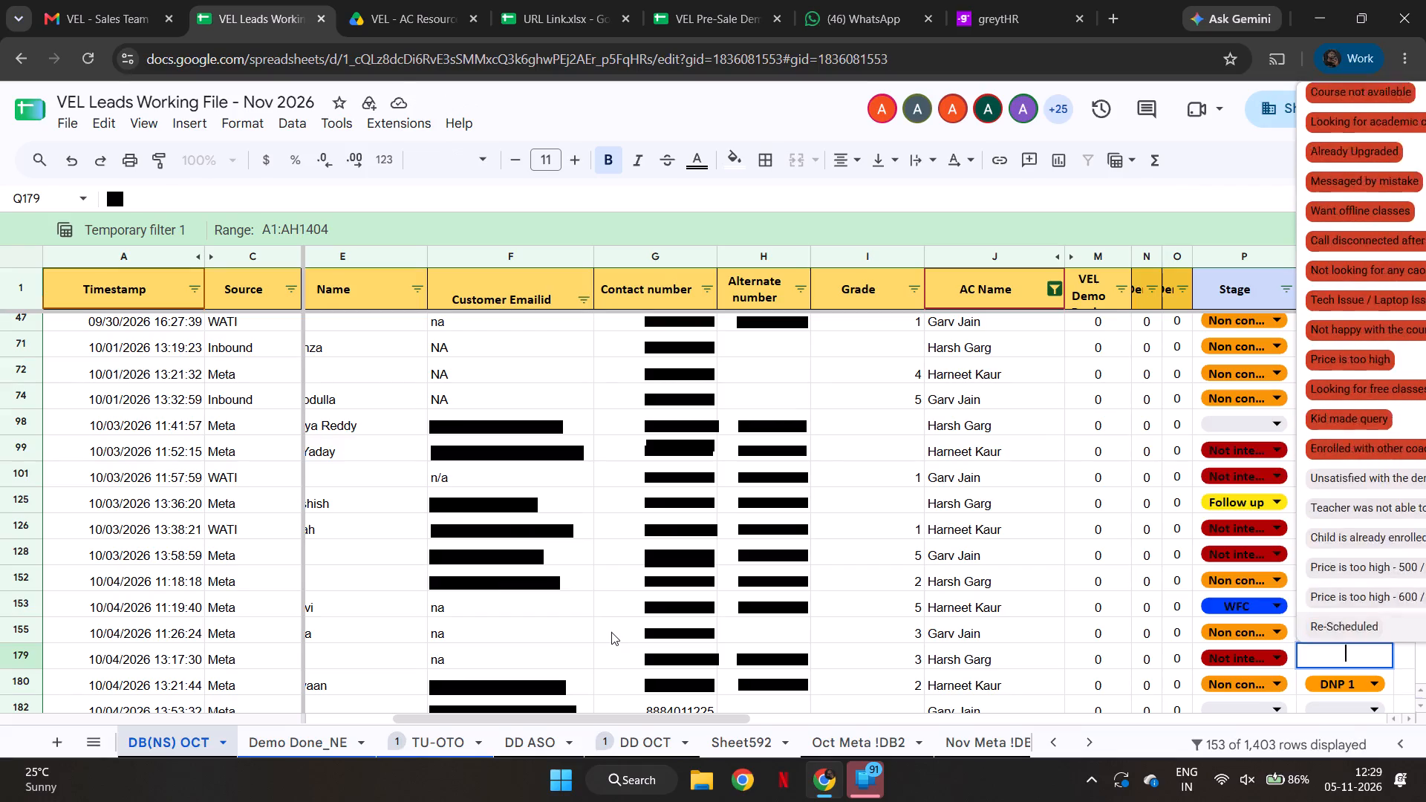
{"action": "key", "text": "Up"}
{"action": "key", "text": "Up"}
{"action": "key", "text": "Up"}
{"action": "key", "text": "Up"}
{"action": "key", "text": "Up"}
{"action": "key", "text": "Up"}
{"action": "key", "text": "Up"}
{"action": "key", "text": "Up"}
{"action": "key", "text": "Up"}
{"action": "key", "text": "Up"}
{"action": "key", "text": "Up"}
{"action": "key", "text": "Up"}
{"action": "key", "text": "Up"}
{"action": "key", "text": "Up"}
{"action": "key", "text": "Up"}
{"action": "key", "text": "Up"}
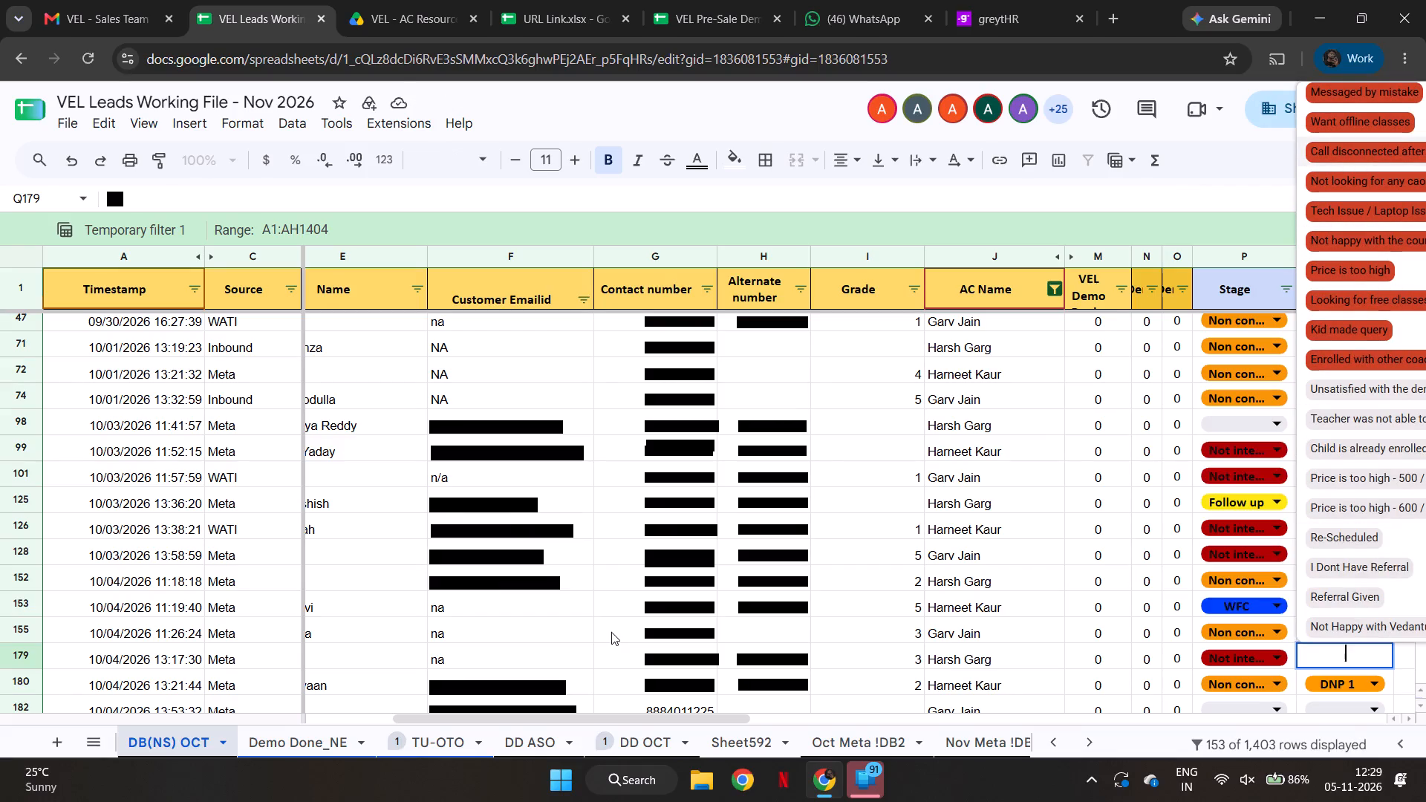
{"action": "key", "text": "Return"}
Look through the filtered leads from row 180 down to row 314, checking which still need a stage and substage.
{"action": "key", "text": "Left"}
{"action": "key", "text": "Left"}
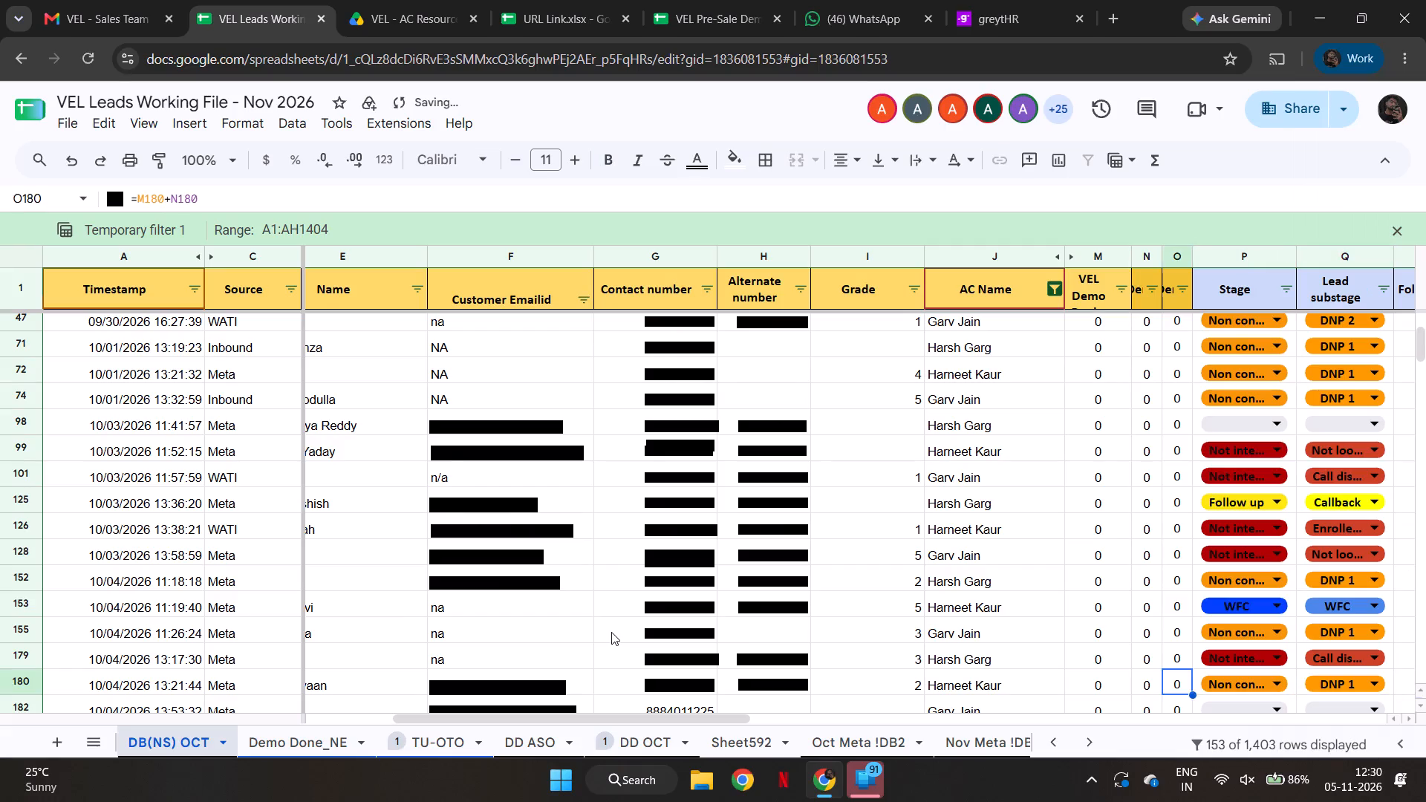
{"action": "key", "text": "Left"}
{"action": "key", "text": "Left"}
{"action": "key", "text": "Left"}
{"action": "key", "text": "Left"}
{"action": "key", "text": "Left"}
{"action": "key", "text": "Left"}
{"action": "key", "text": "Down"}
{"action": "key", "text": "Down"}
{"action": "key", "text": "Down"}
{"action": "key", "text": "Down"}
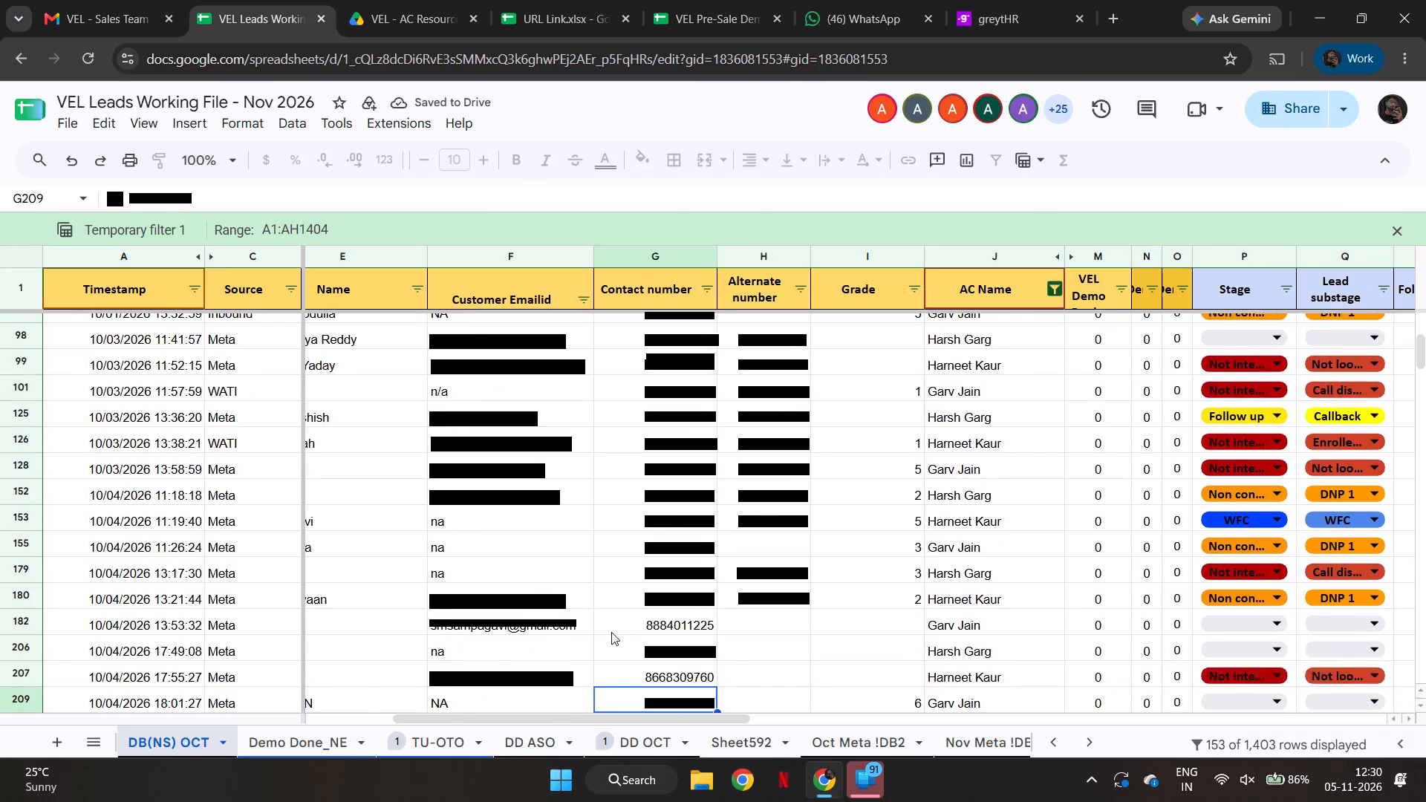
{"action": "key", "text": "Down"}
{"action": "key", "text": "Down"}
{"action": "key", "text": "Down"}
{"action": "key", "text": "Down"}
{"action": "key", "text": "Down"}
{"action": "key", "text": "Down"}
{"action": "key", "text": "Down"}
{"action": "key", "text": "Down"}
{"action": "key", "text": "Down"}
{"action": "key", "text": "Down"}
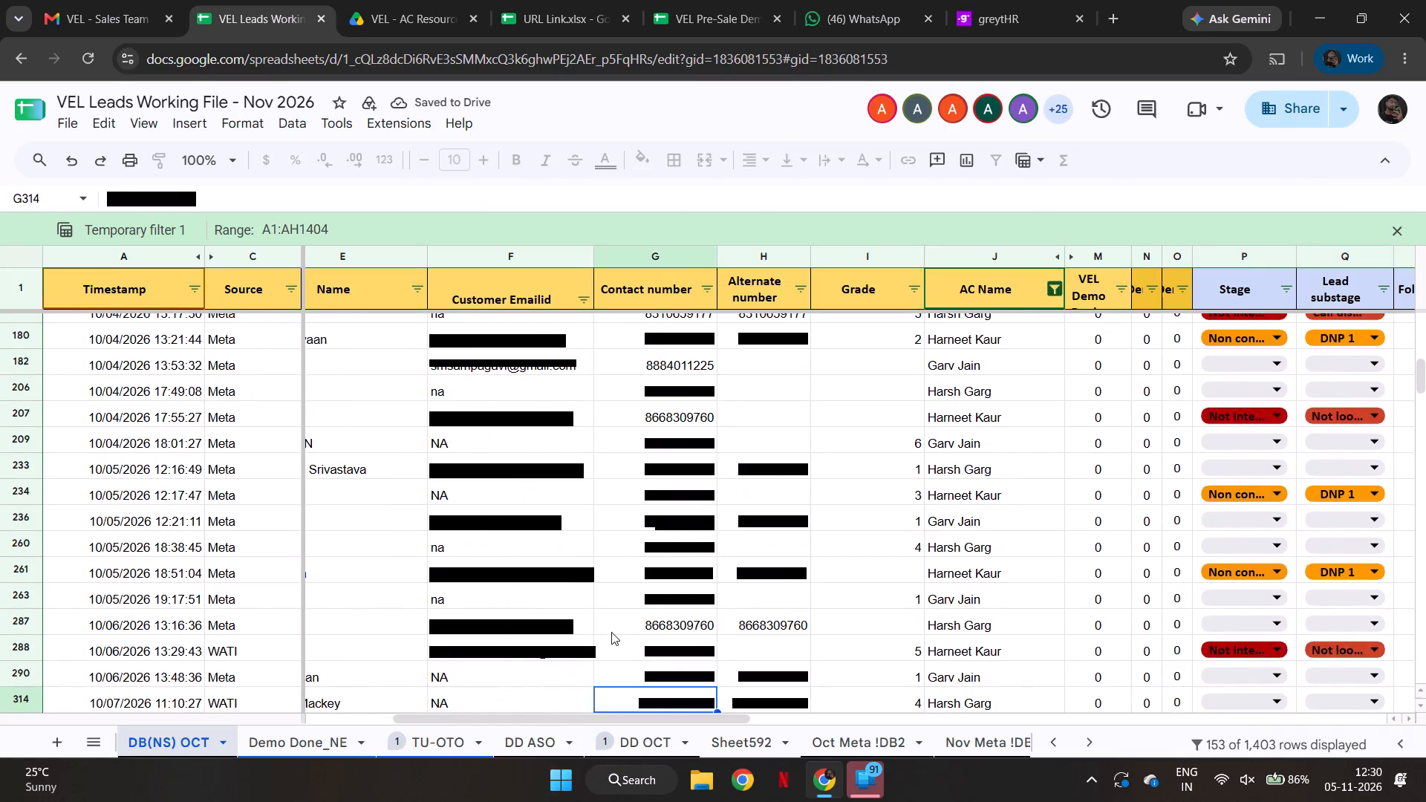
Copy the contact number of the lead in row 182.
{"action": "key", "text": "Up"}
{"action": "key", "text": "Up"}
{"action": "key", "text": "Up"}
{"action": "key", "text": "Up"}
{"action": "key", "text": "Up"}
{"action": "key", "text": "Up"}
{"action": "key", "text": "Up"}
{"action": "key", "text": "Up"}
{"action": "key", "text": "Up"}
{"action": "key", "text": "Up"}
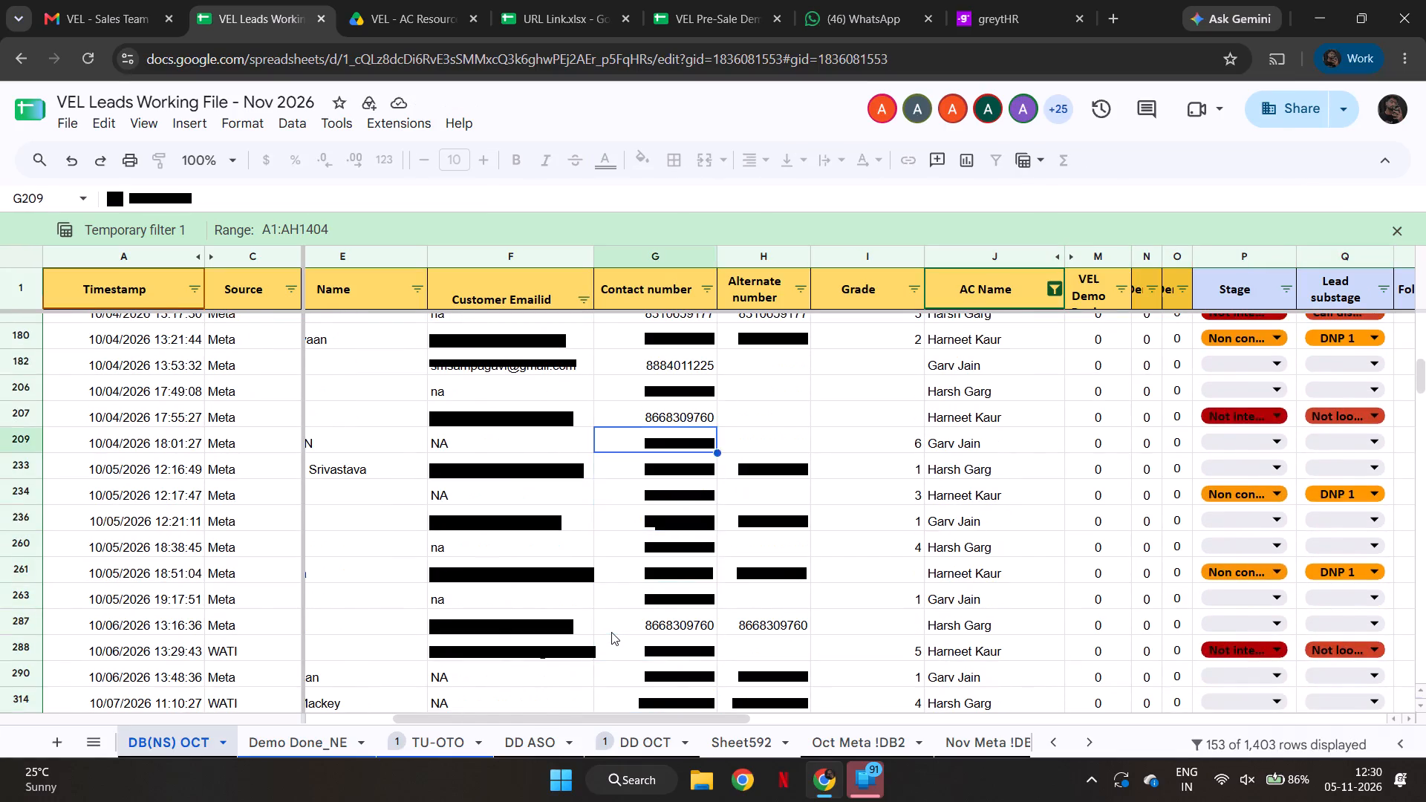
{"action": "key", "text": "Up"}
{"action": "key", "text": "Up"}
{"action": "key", "text": "Up"}
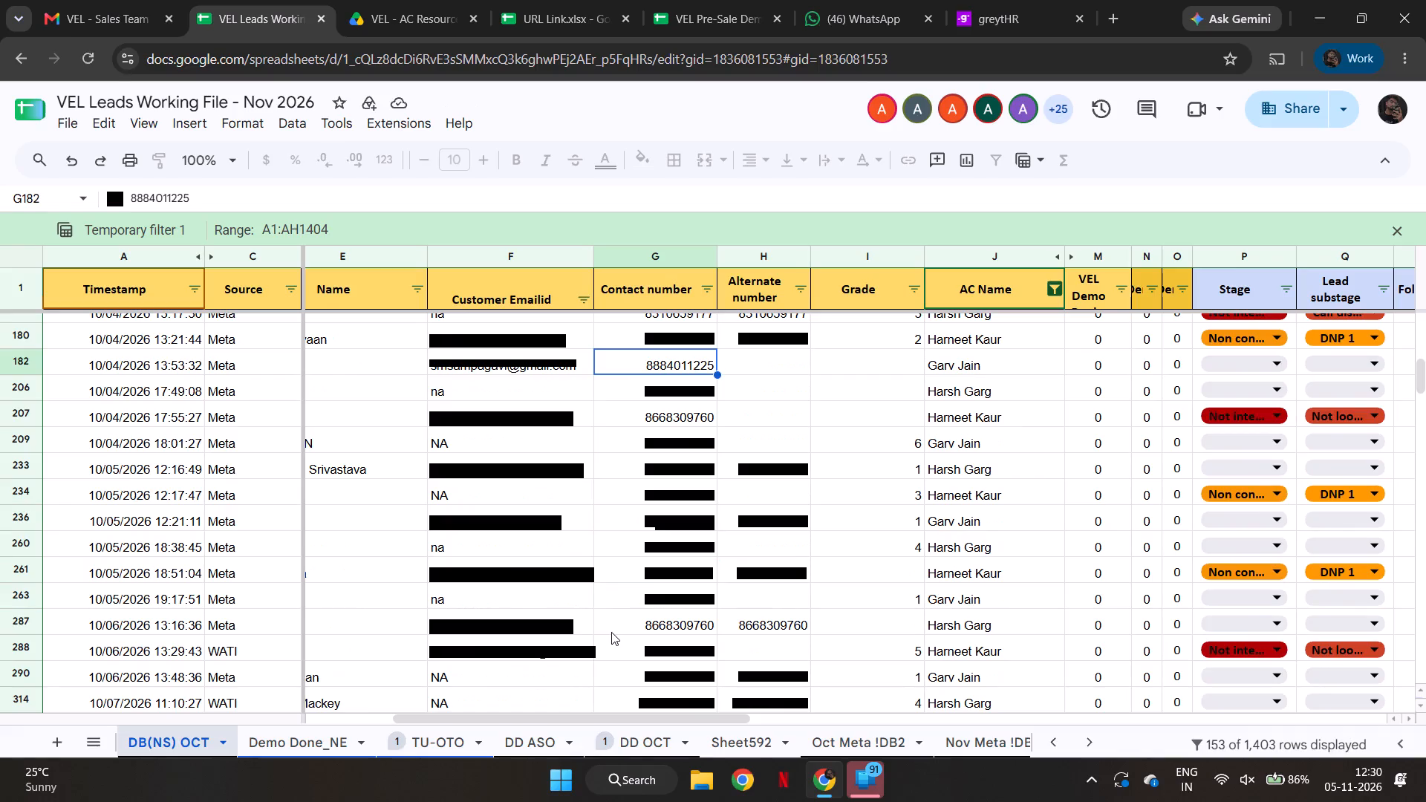
{"action": "key", "text": "ctrl+c"}
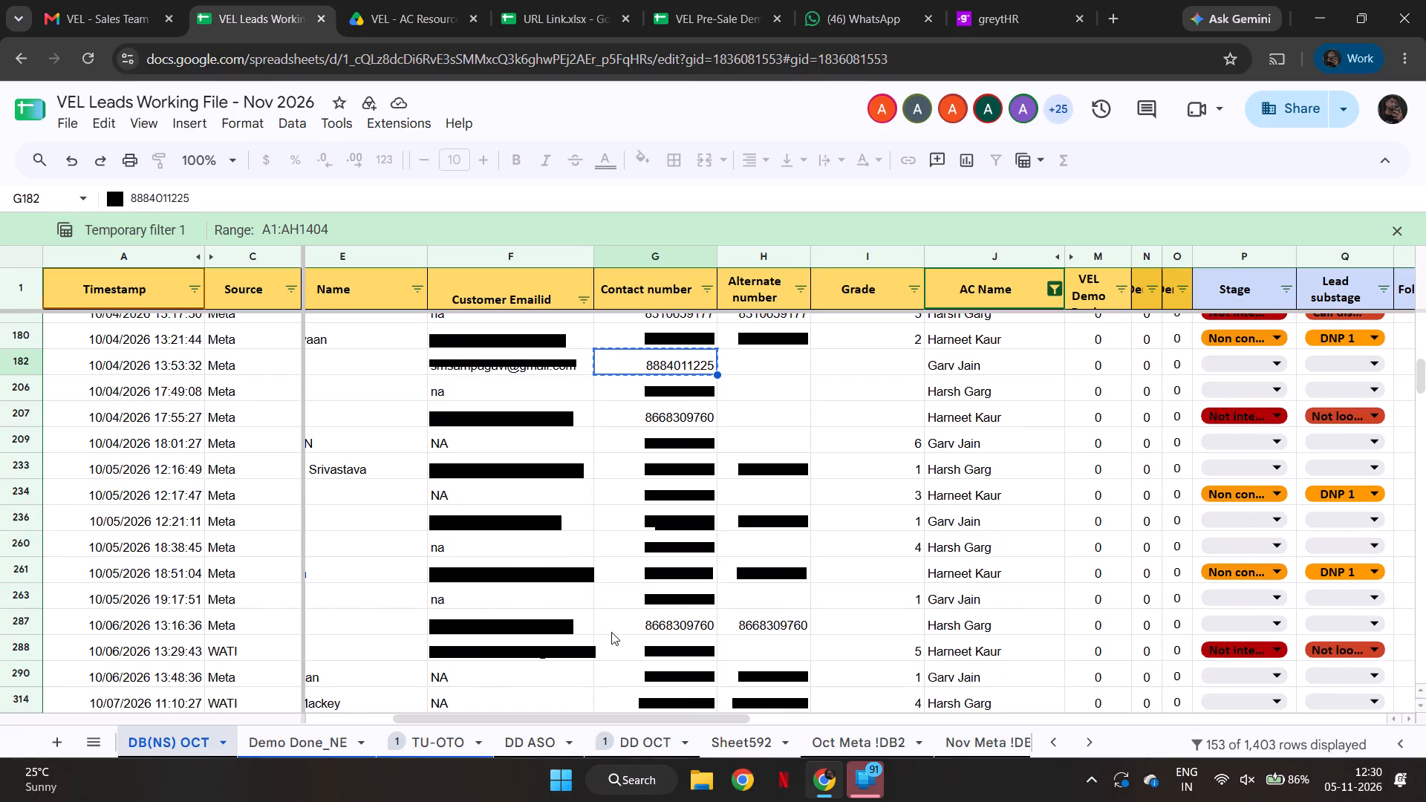
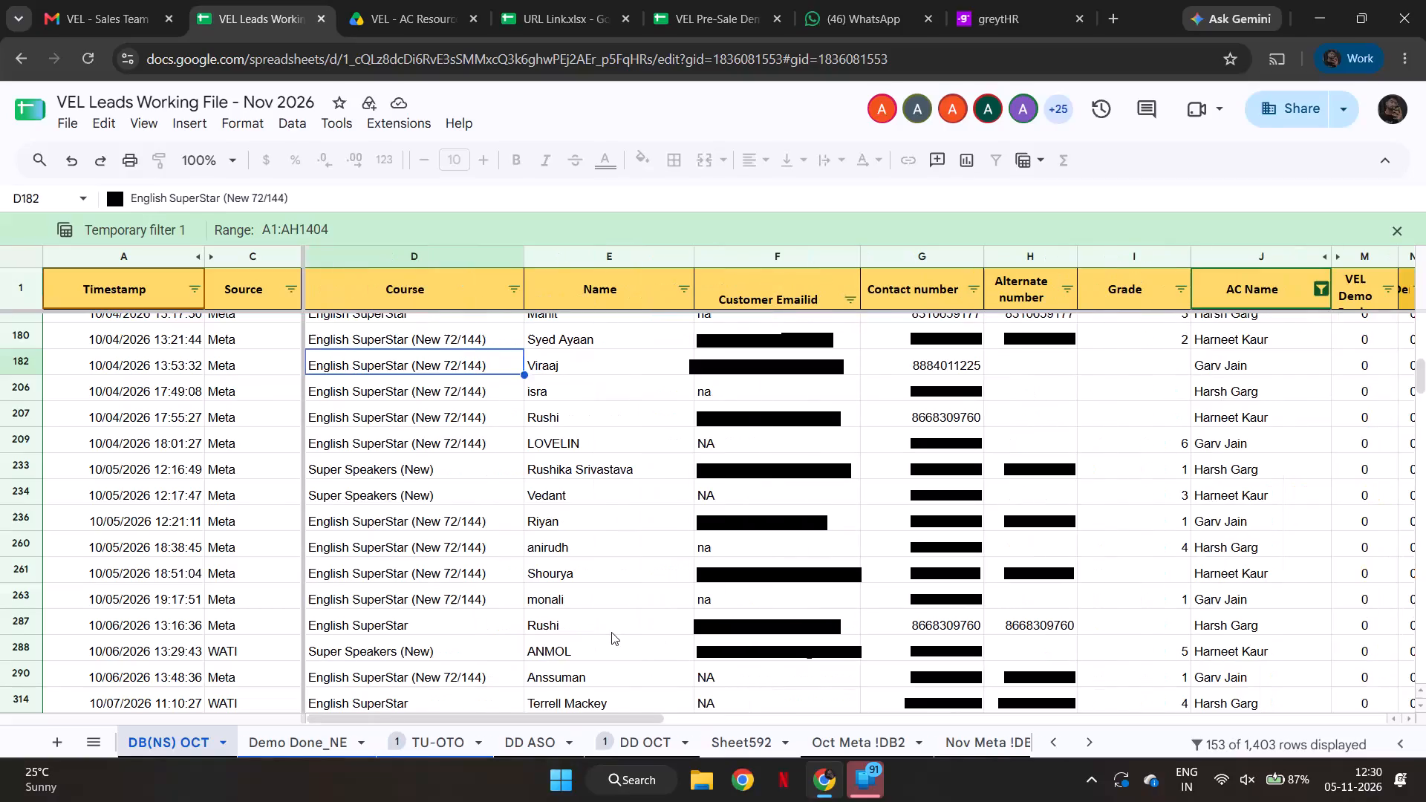
Set the Stage of the lead in row 182 to Follow up.
{"action": "key", "text": "Left"}
{"action": "key", "text": "Left"}
{"action": "key", "text": "Right"}
{"action": "key", "text": "Right"}
{"action": "key", "text": "Right"}
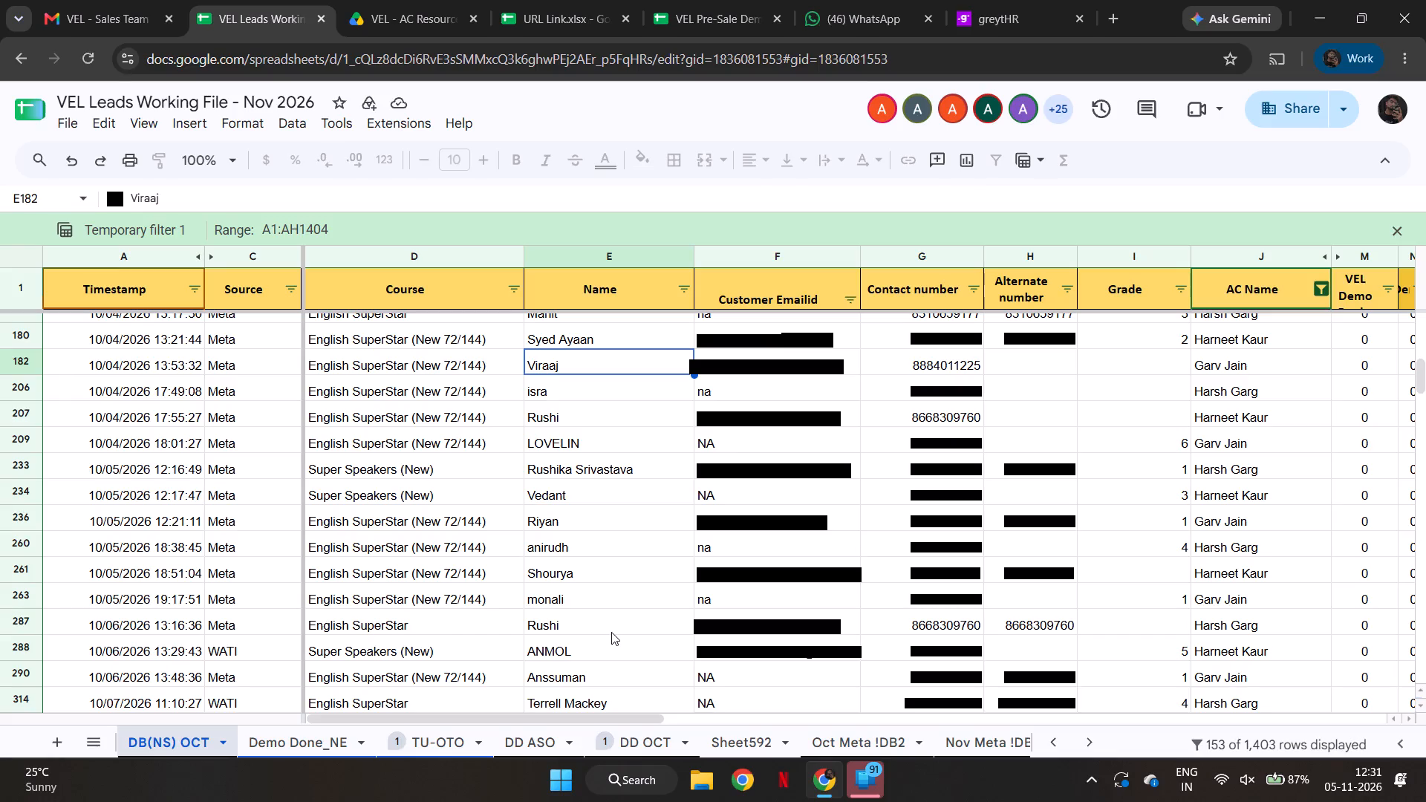
{"action": "key", "text": "Right"}
{"action": "key", "text": "Right"}
{"action": "key", "text": "Right"}
{"action": "key", "text": "Right"}
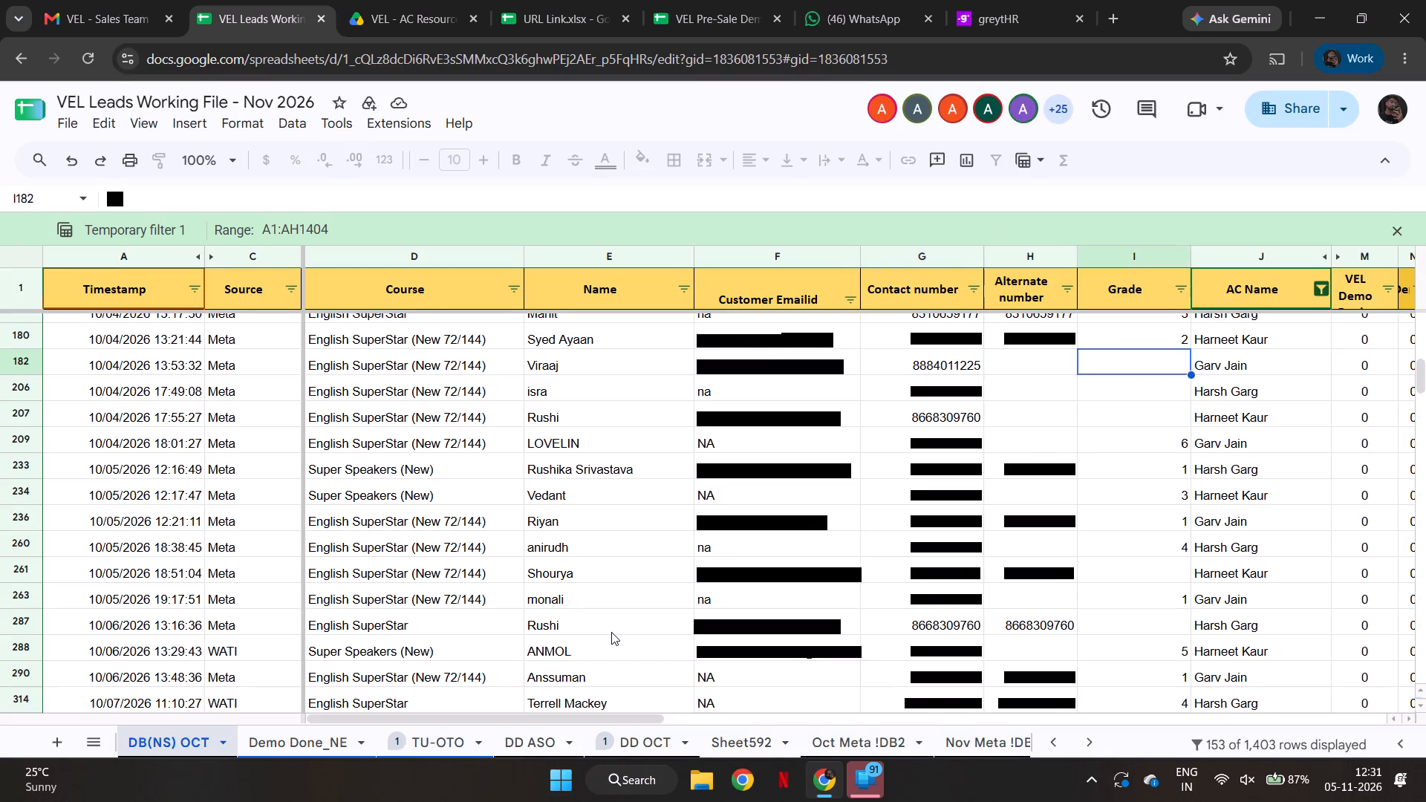
{"action": "key", "text": "Right"}
{"action": "key", "text": "Right"}
{"action": "key", "text": "Right"}
{"action": "key", "text": "Right"}
{"action": "key", "text": "Right"}
{"action": "key", "text": "Right"}
{"action": "key", "text": "Right"}
{"action": "key", "text": "Left"}
{"action": "key", "text": "Left"}
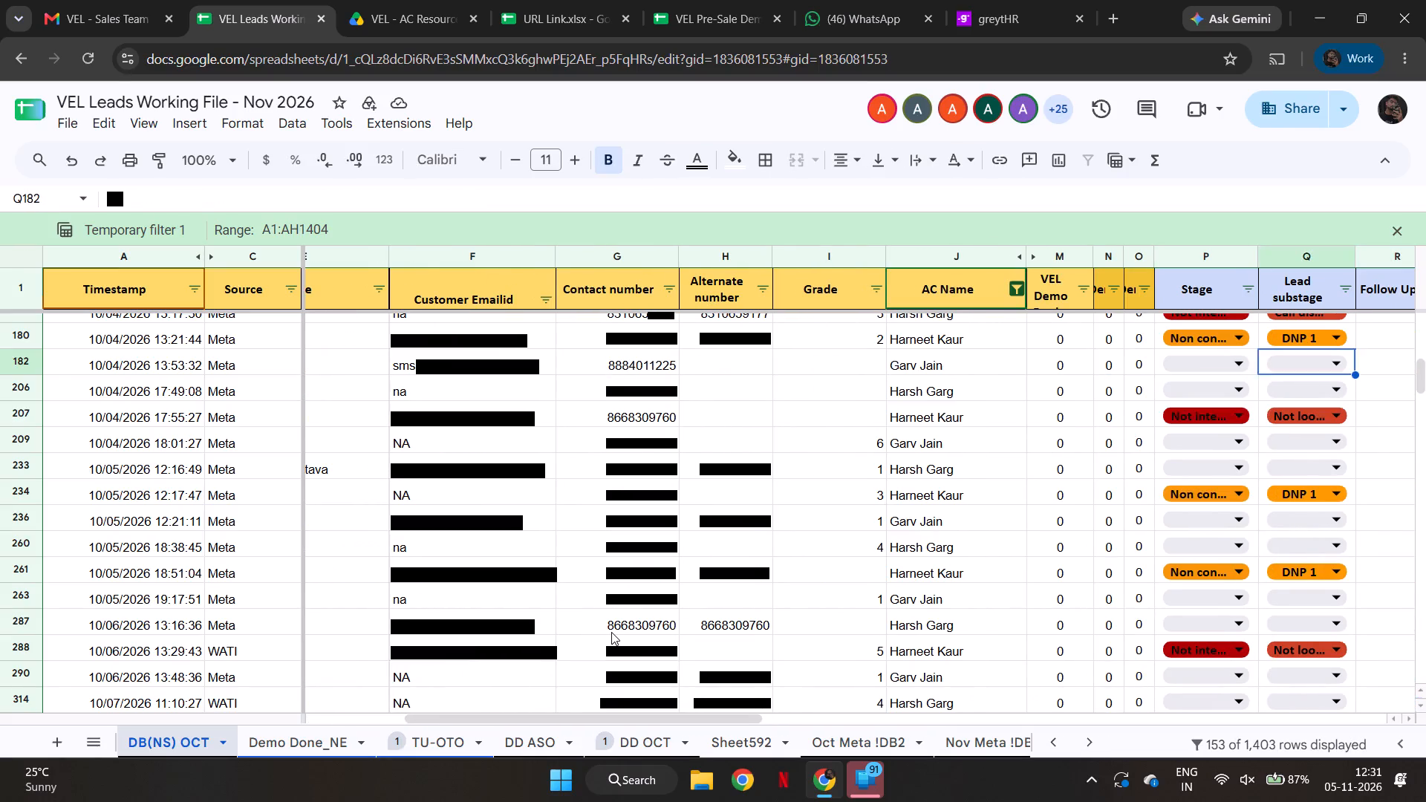
{"action": "key", "text": "Left"}
{"action": "key", "text": "Right"}
{"action": "key", "text": "Return"}
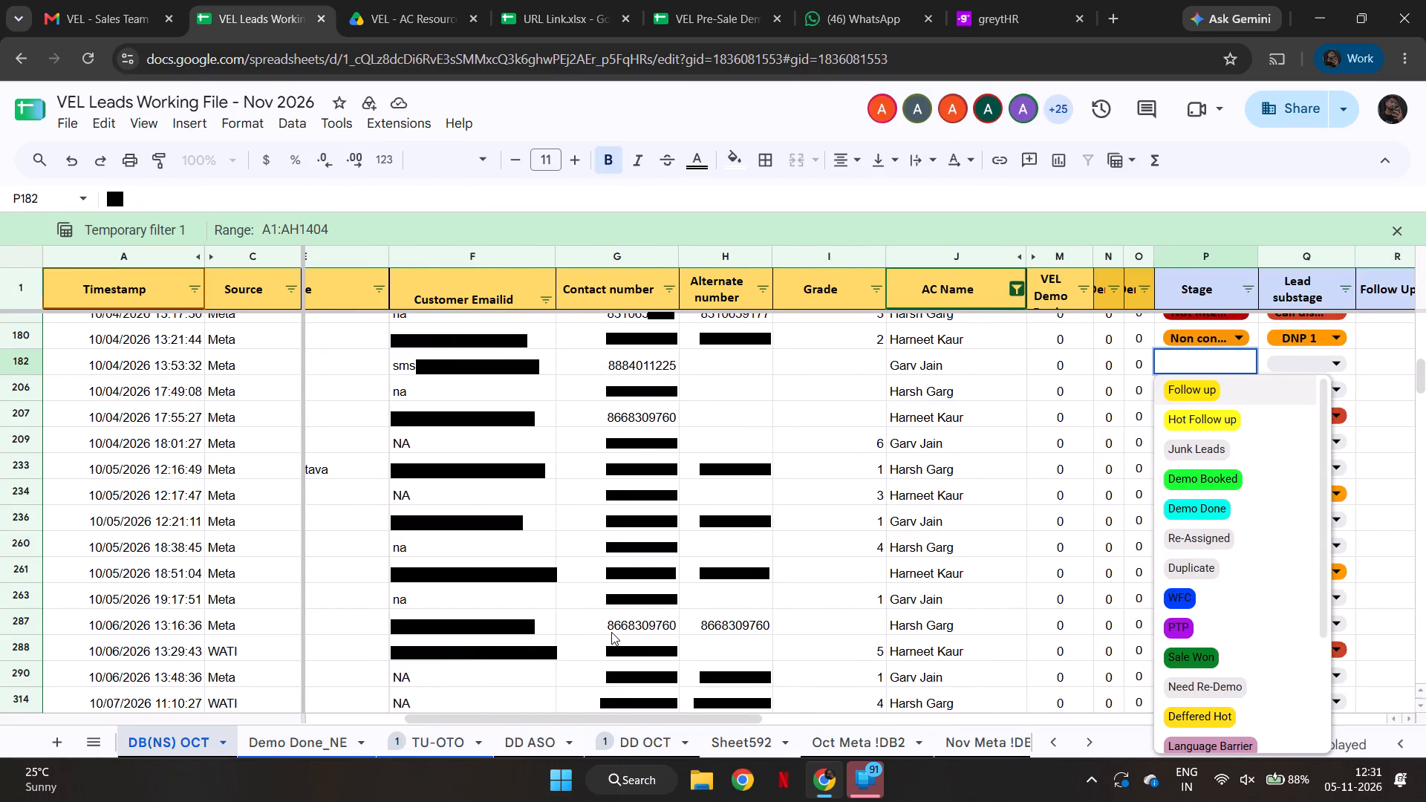
{"action": "key", "text": "Down"}
{"action": "key", "text": "Up"}
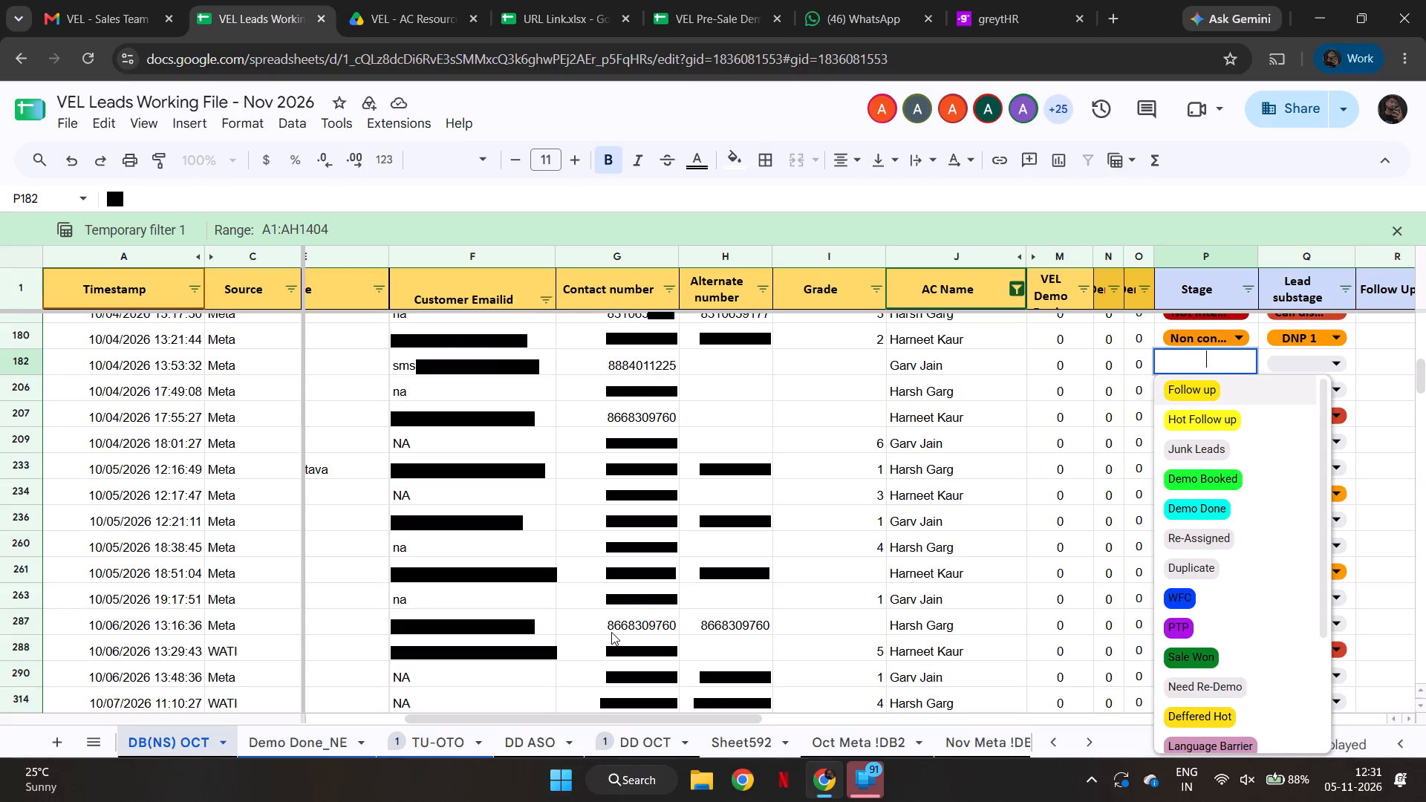
{"action": "key", "text": "Return"}
Set the Lead substage of the lead in row 182 to Callback.
{"action": "key", "text": "Up"}
{"action": "key", "text": "Right"}
{"action": "key", "text": "Return"}
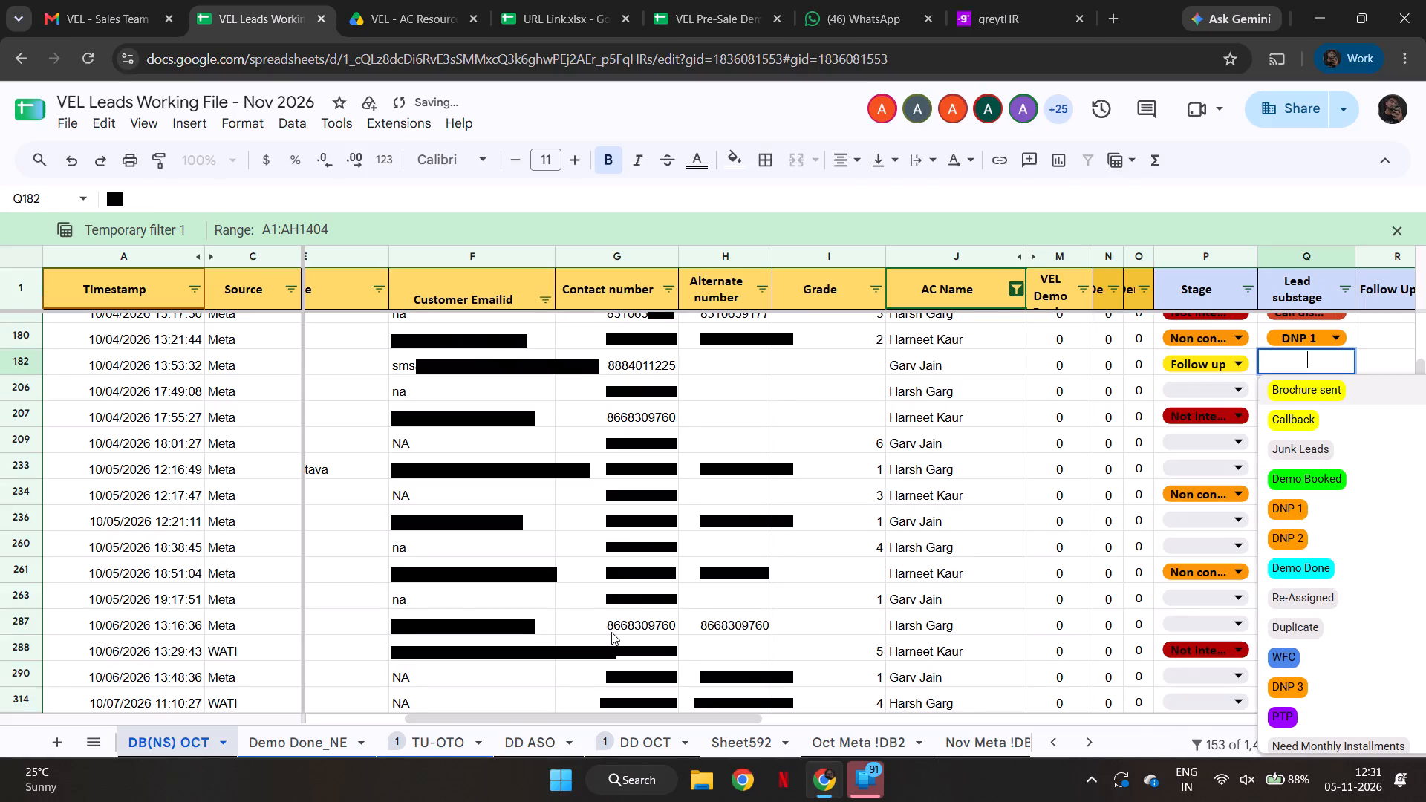
{"action": "key", "text": "Down"}
{"action": "key", "text": "Return"}
Copy the contact number of the lead in row 206.
{"action": "key", "text": "Left"}
{"action": "key", "text": "Left"}
{"action": "key", "text": "Left"}
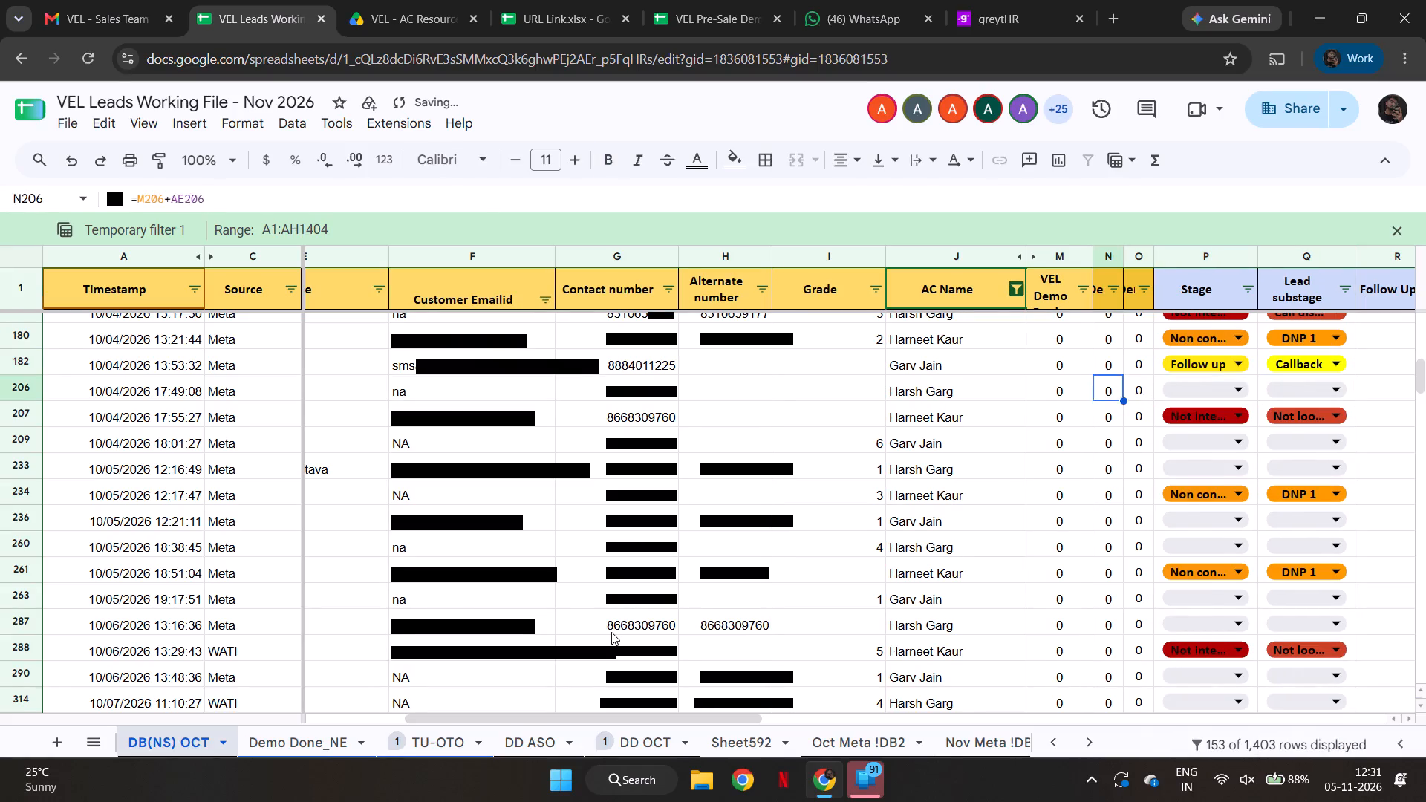
{"action": "key", "text": "Left"}
{"action": "key", "text": "Left"}
{"action": "key", "text": "Left"}
{"action": "key", "text": "Left"}
{"action": "key", "text": "Left"}
{"action": "key", "text": "Left"}
{"action": "key", "text": "Left"}
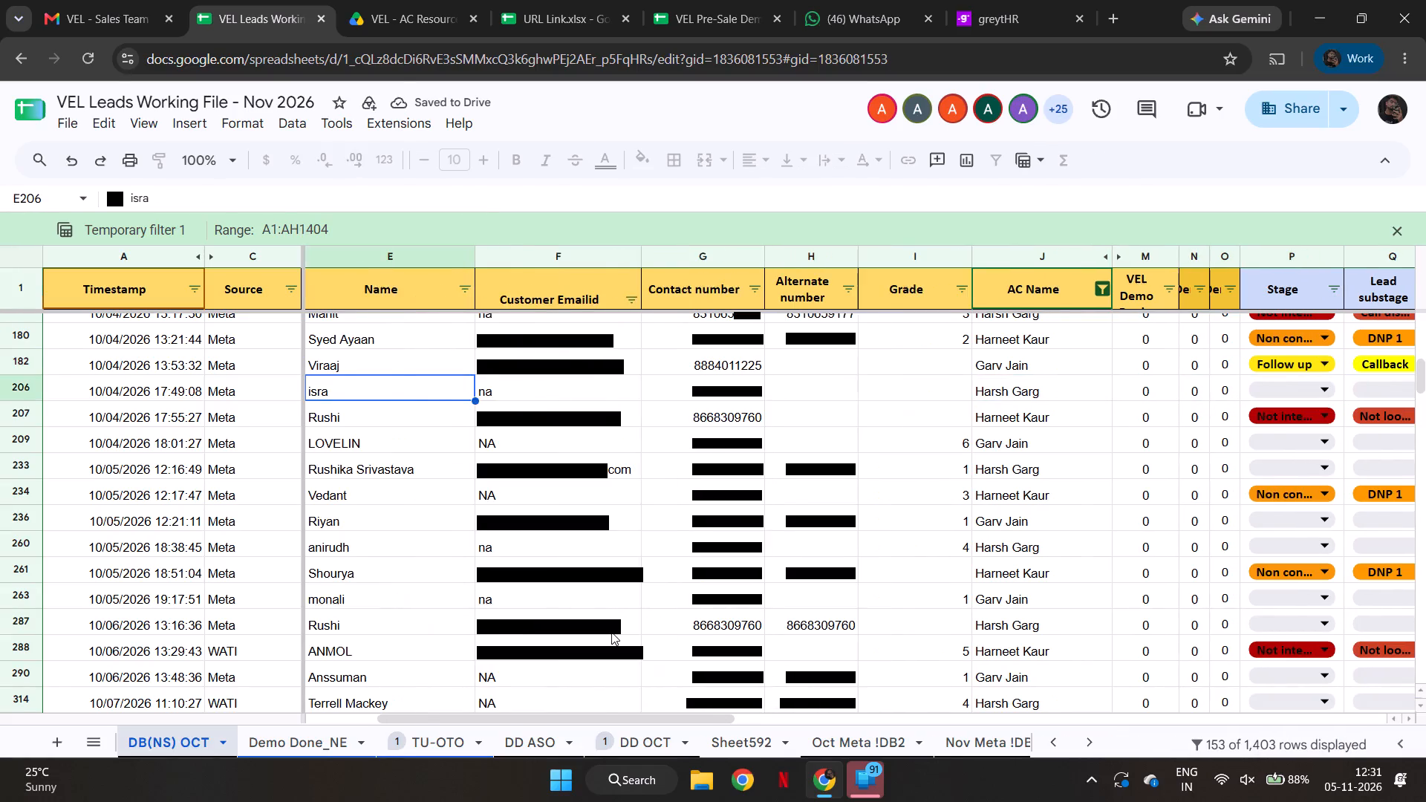
{"action": "key", "text": "Left"}
{"action": "key", "text": "Left"}
{"action": "key", "text": "Right"}
{"action": "key", "text": "Right"}
{"action": "key", "text": "Right"}
{"action": "key", "text": "Right"}
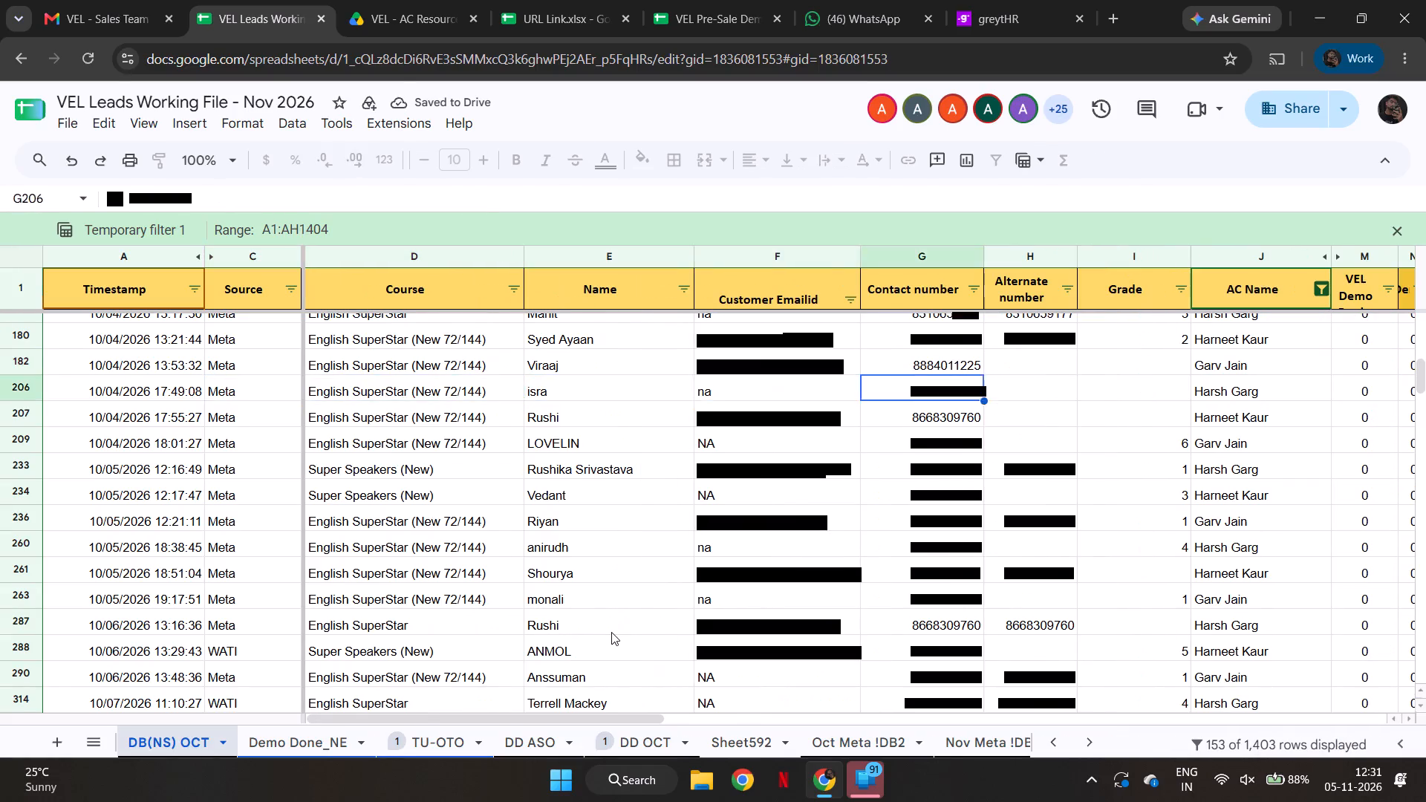
{"action": "key", "text": "Right"}
{"action": "key", "text": "Left"}
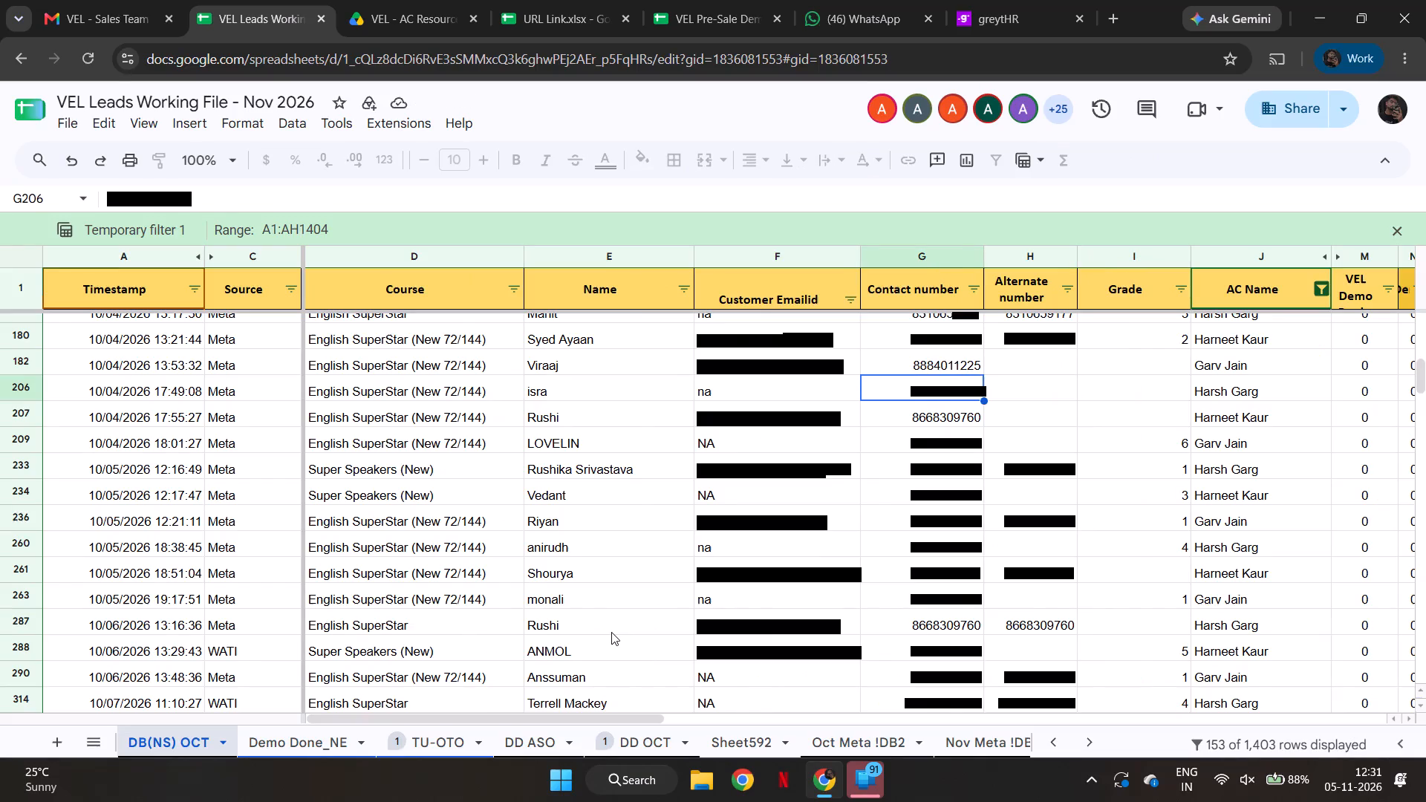
{"action": "key", "text": "ctrl+c"}
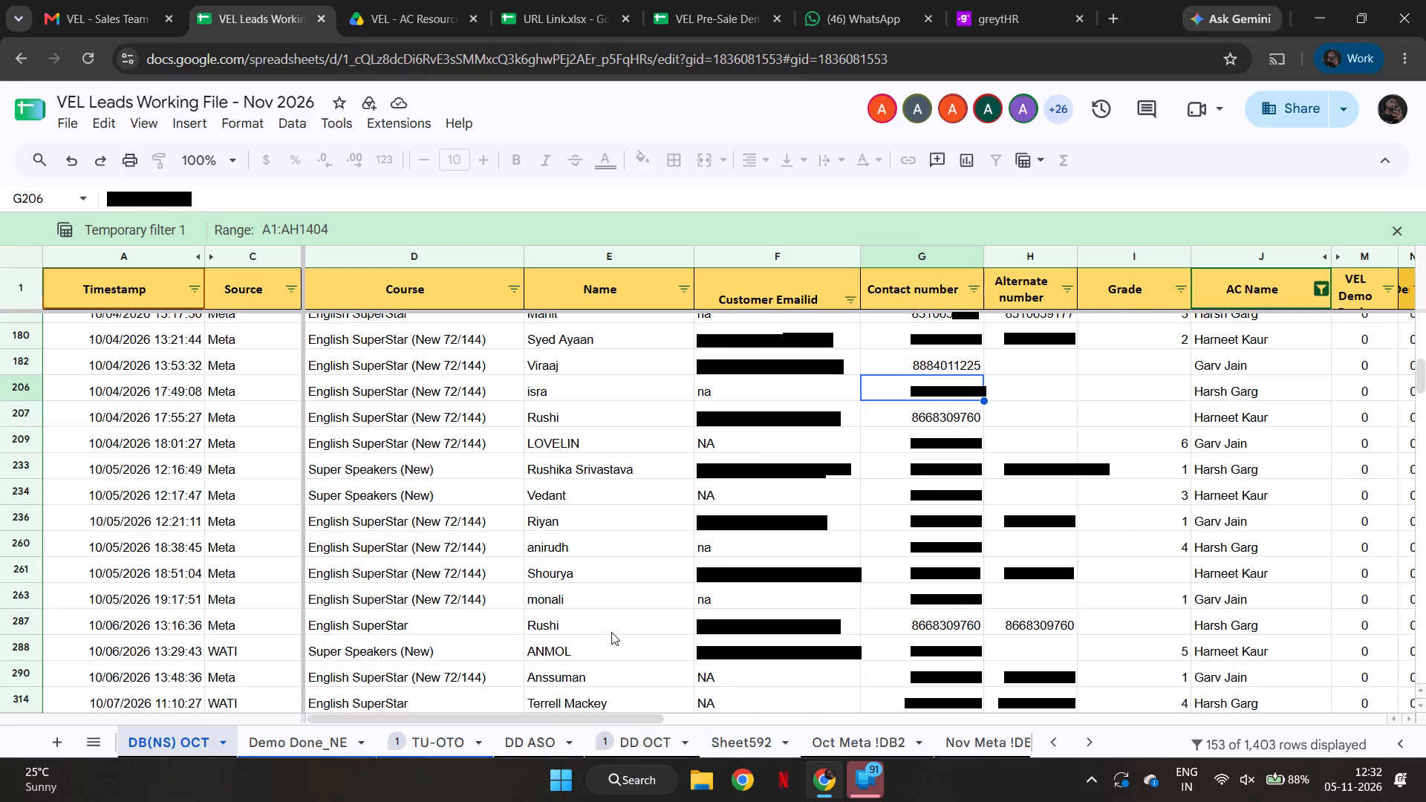
Check the Stage and Lead substage columns for the lead in row 206.
{"action": "scroll", "coordinate": [611, 632], "scroll_direction": "left", "scroll_amount": 1}
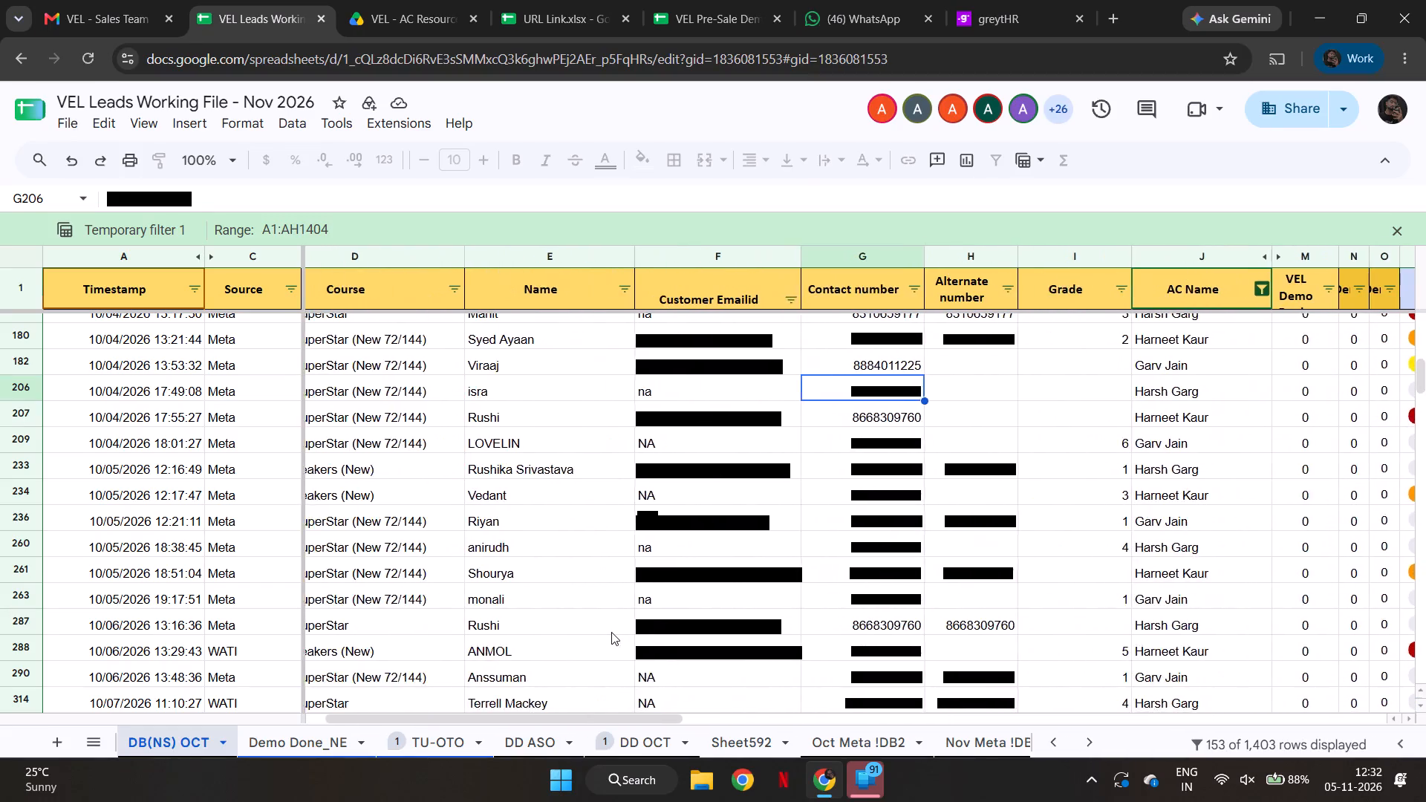
{"action": "scroll", "coordinate": [611, 632], "scroll_direction": "left", "scroll_amount": 1}
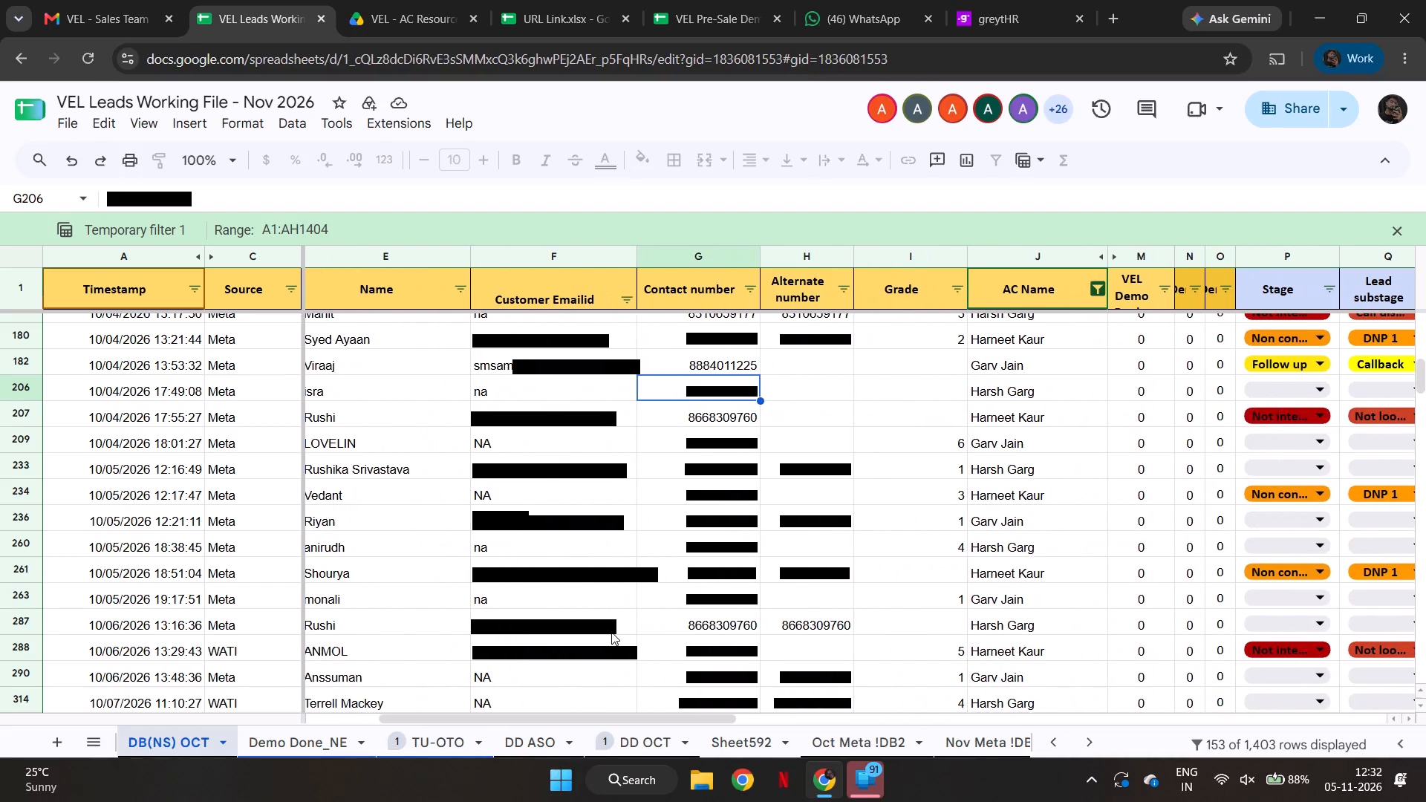
{"action": "scroll", "coordinate": [611, 632], "scroll_direction": "left", "scroll_amount": 1}
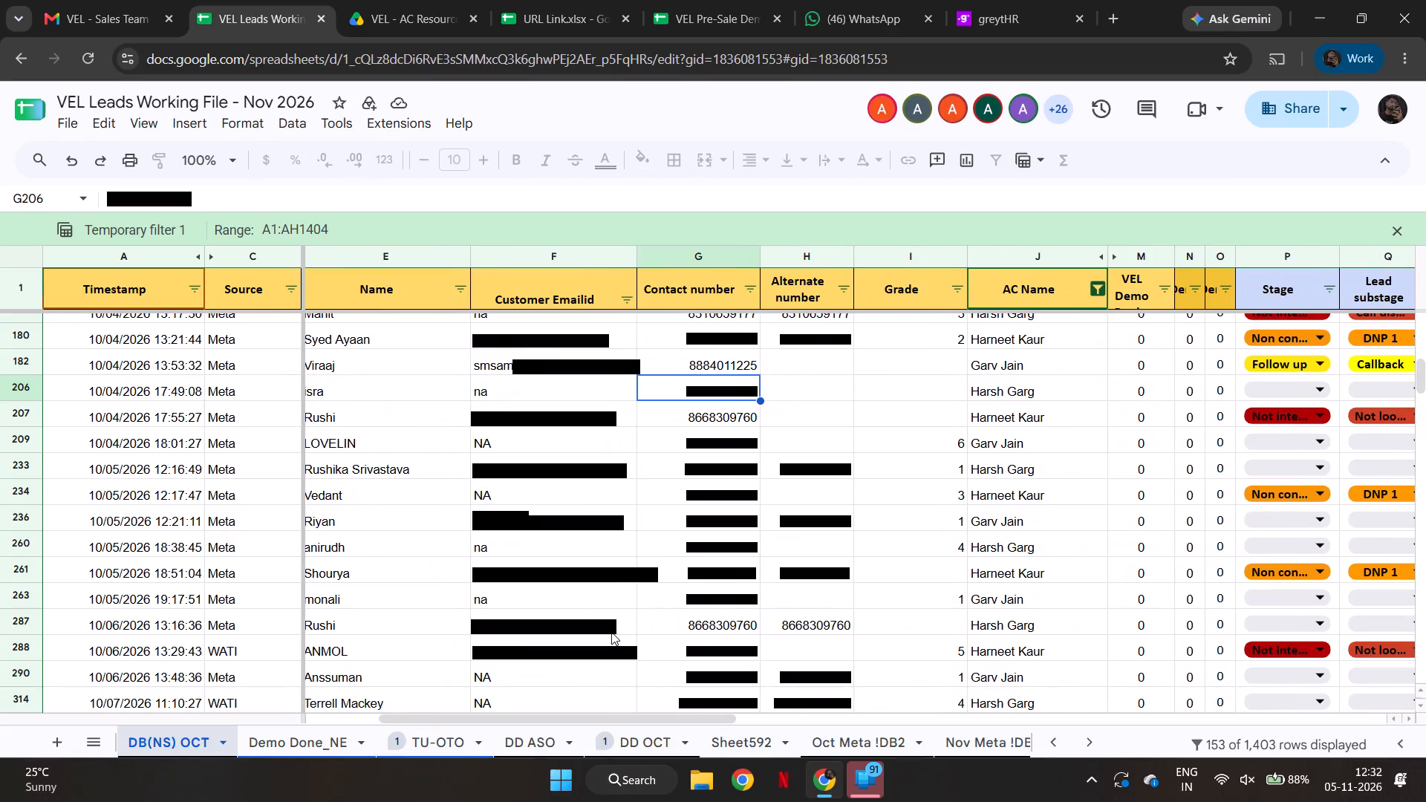
{"action": "scroll", "coordinate": [611, 632], "scroll_direction": "left", "scroll_amount": 1}
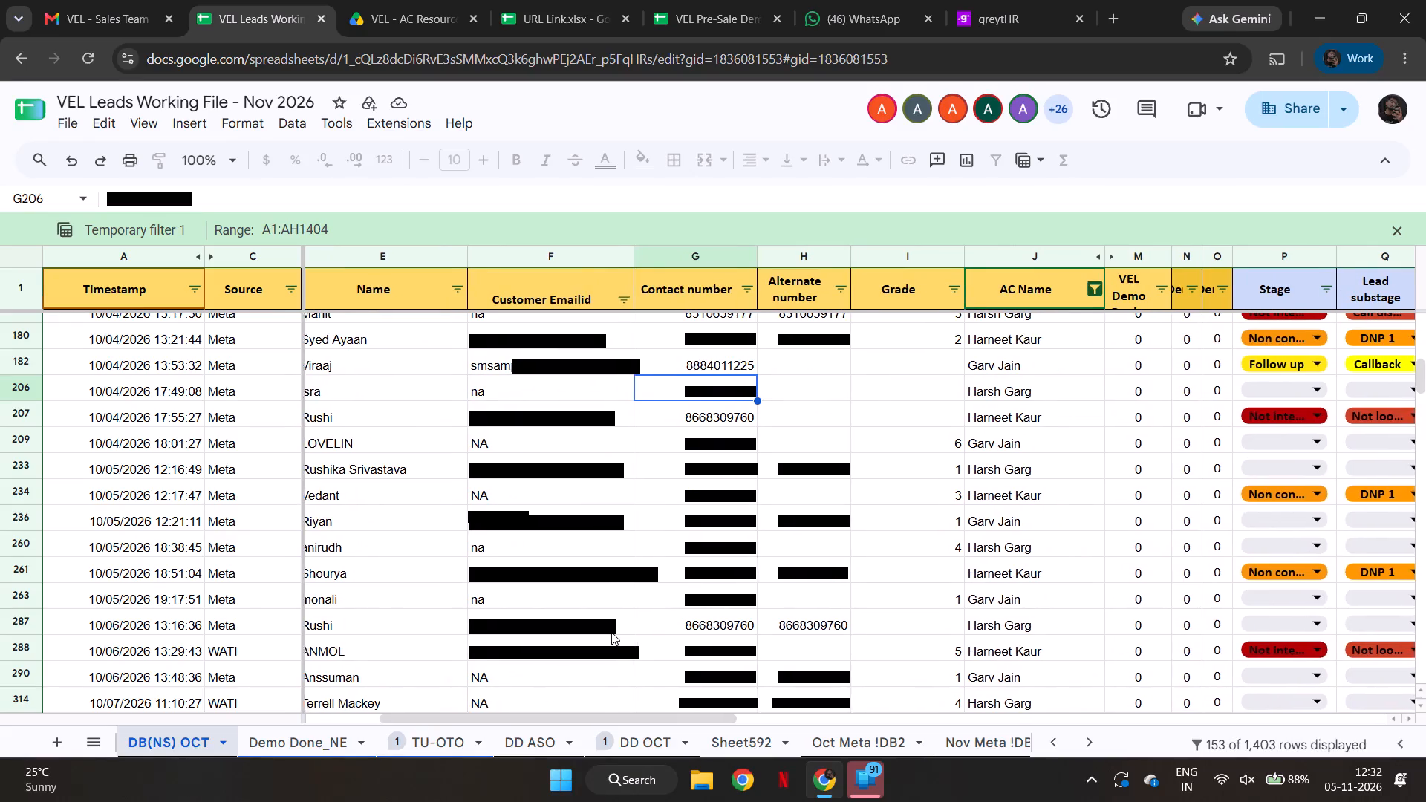
{"action": "scroll", "coordinate": [611, 632], "scroll_direction": "left", "scroll_amount": 1}
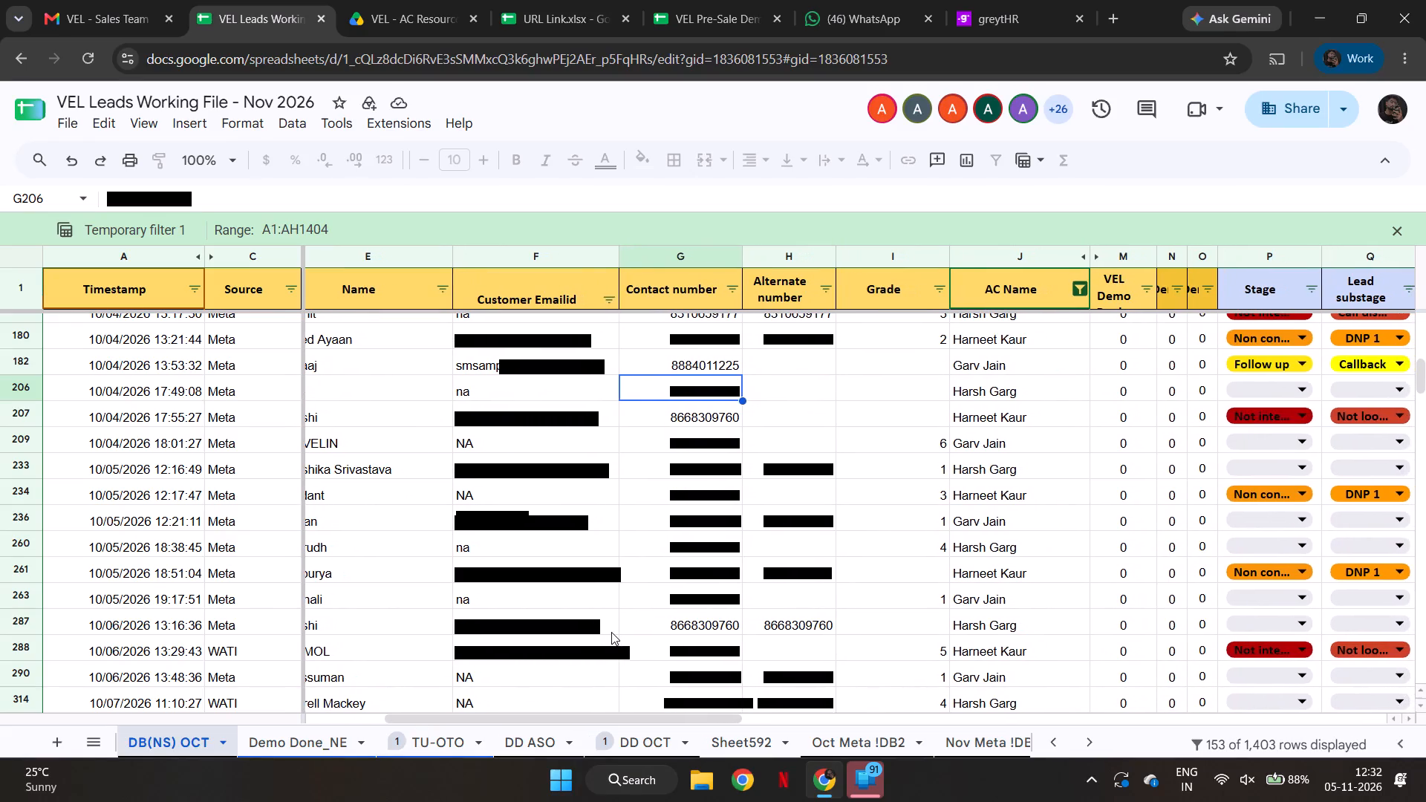
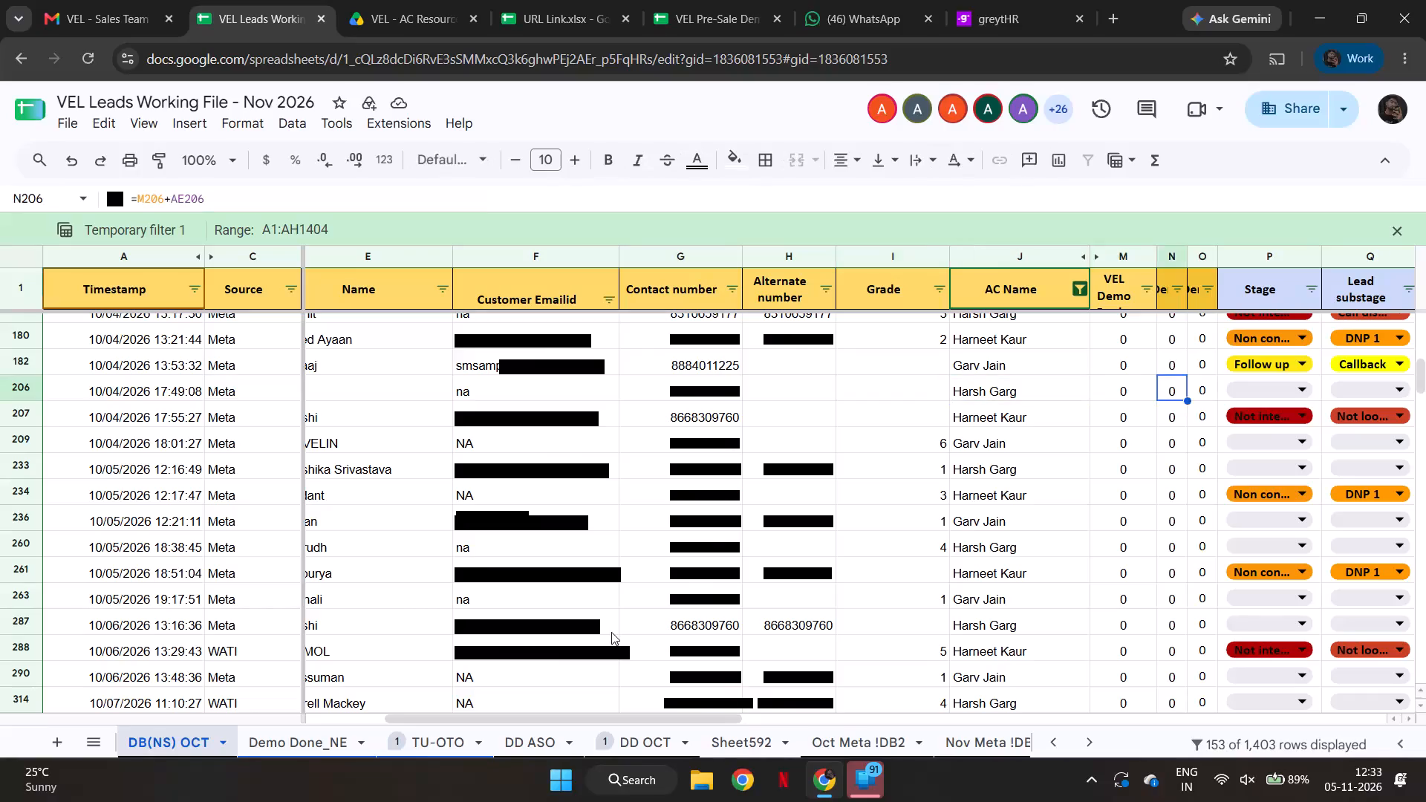
Set the Stage of the lead in row 206 to Non contact.
{"action": "key", "text": "Right"}
{"action": "key", "text": "Return"}
{"action": "key", "text": "Up"}
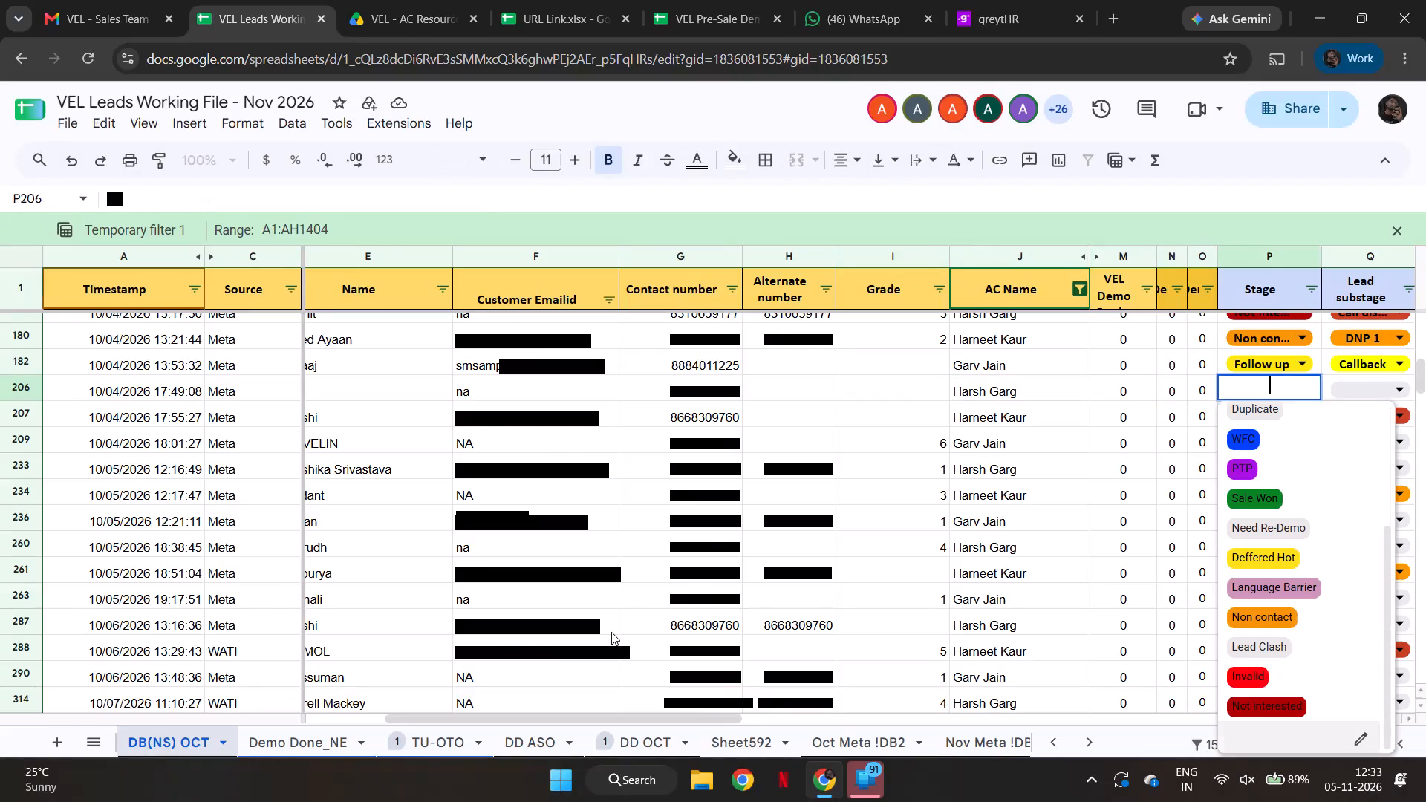
{"action": "key", "text": "Up"}
{"action": "key", "text": "Up"}
{"action": "key", "text": "Up"}
{"action": "key", "text": "Up"}
{"action": "key", "text": "Return"}
Set the Lead substage of the lead in row 206 to DNP 1.
{"action": "key", "text": "Up"}
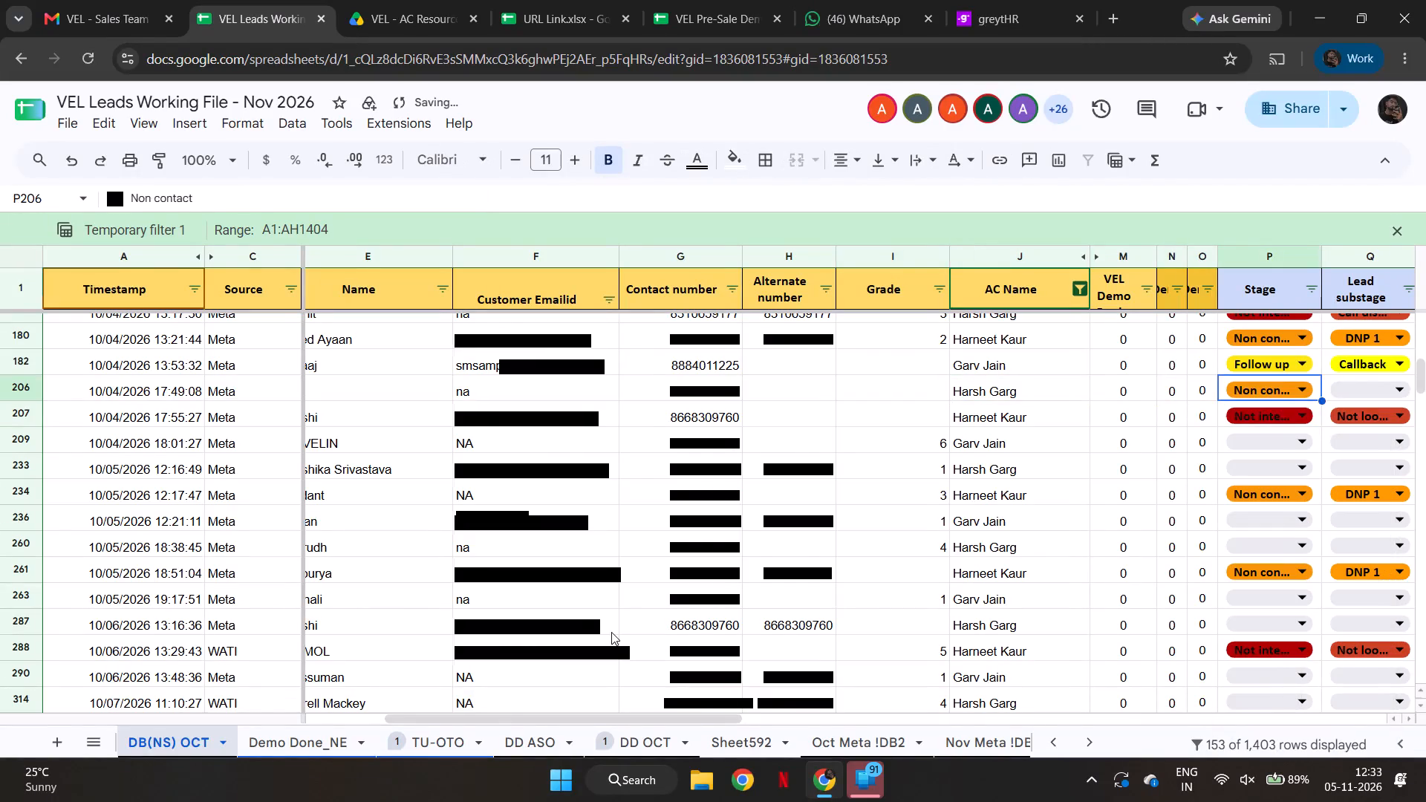
{"action": "key", "text": "Right"}
{"action": "key", "text": "Return"}
{"action": "key", "text": "Down"}
{"action": "key", "text": "Down"}
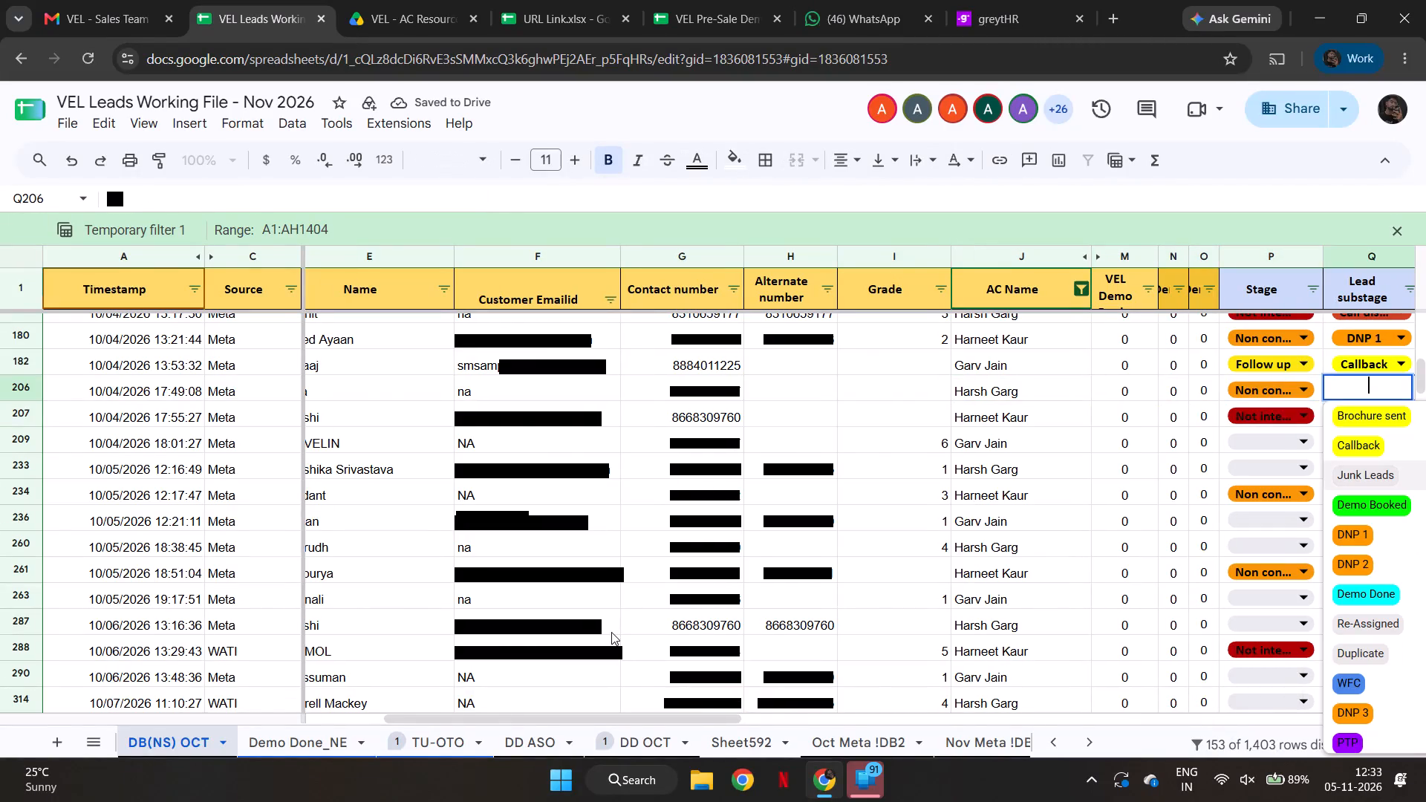
{"action": "key", "text": "Down"}
{"action": "key", "text": "Down"}
{"action": "key", "text": "Down"}
{"action": "key", "text": "Up"}
{"action": "key", "text": "Return"}
Copy the contact number of the lead in row 209.
{"action": "key", "text": "Down"}
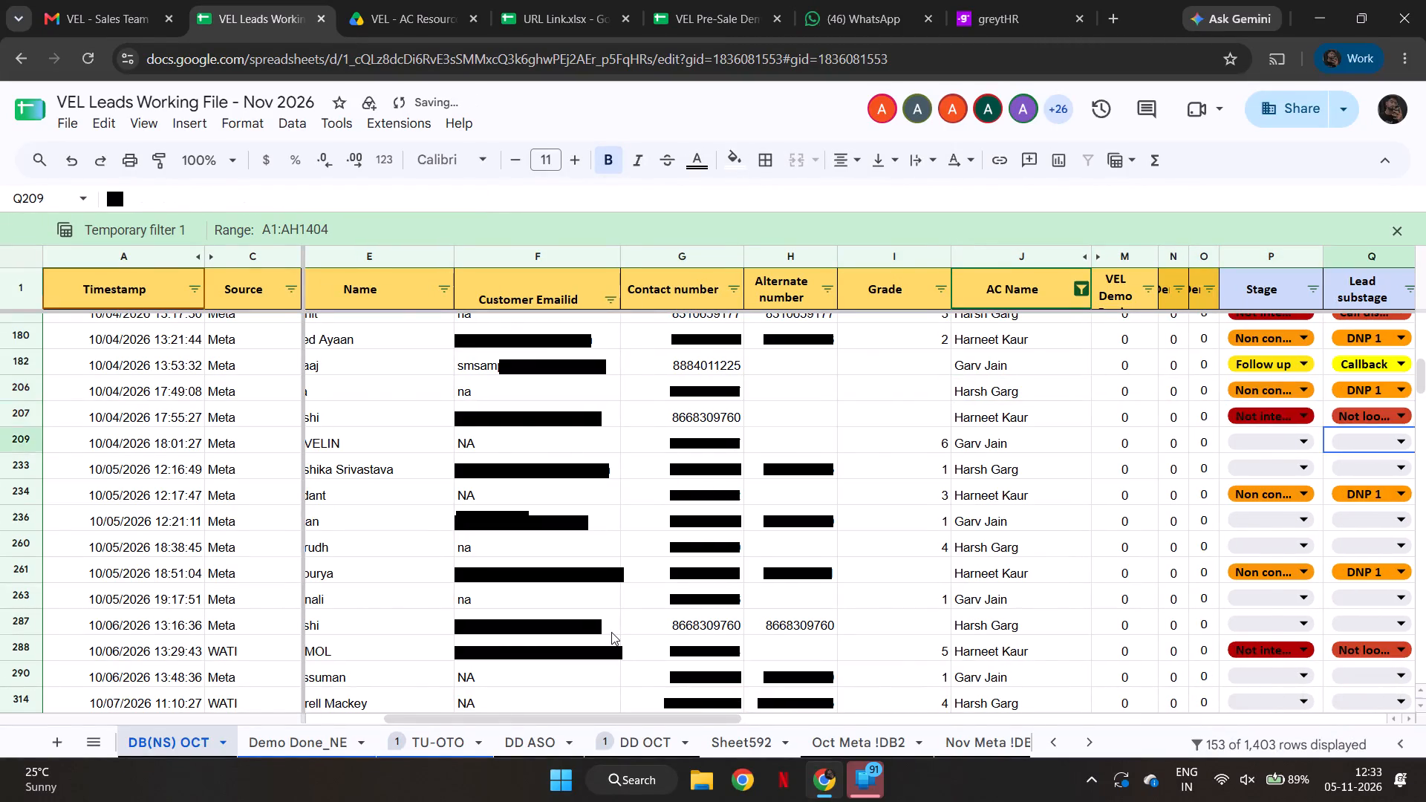
{"action": "key", "text": "Left"}
{"action": "key", "text": "Left"}
{"action": "key", "text": "Left"}
{"action": "key", "text": "Left"}
{"action": "key", "text": "Left"}
{"action": "key", "text": "Left"}
{"action": "key", "text": "Left"}
{"action": "key", "text": "Left"}
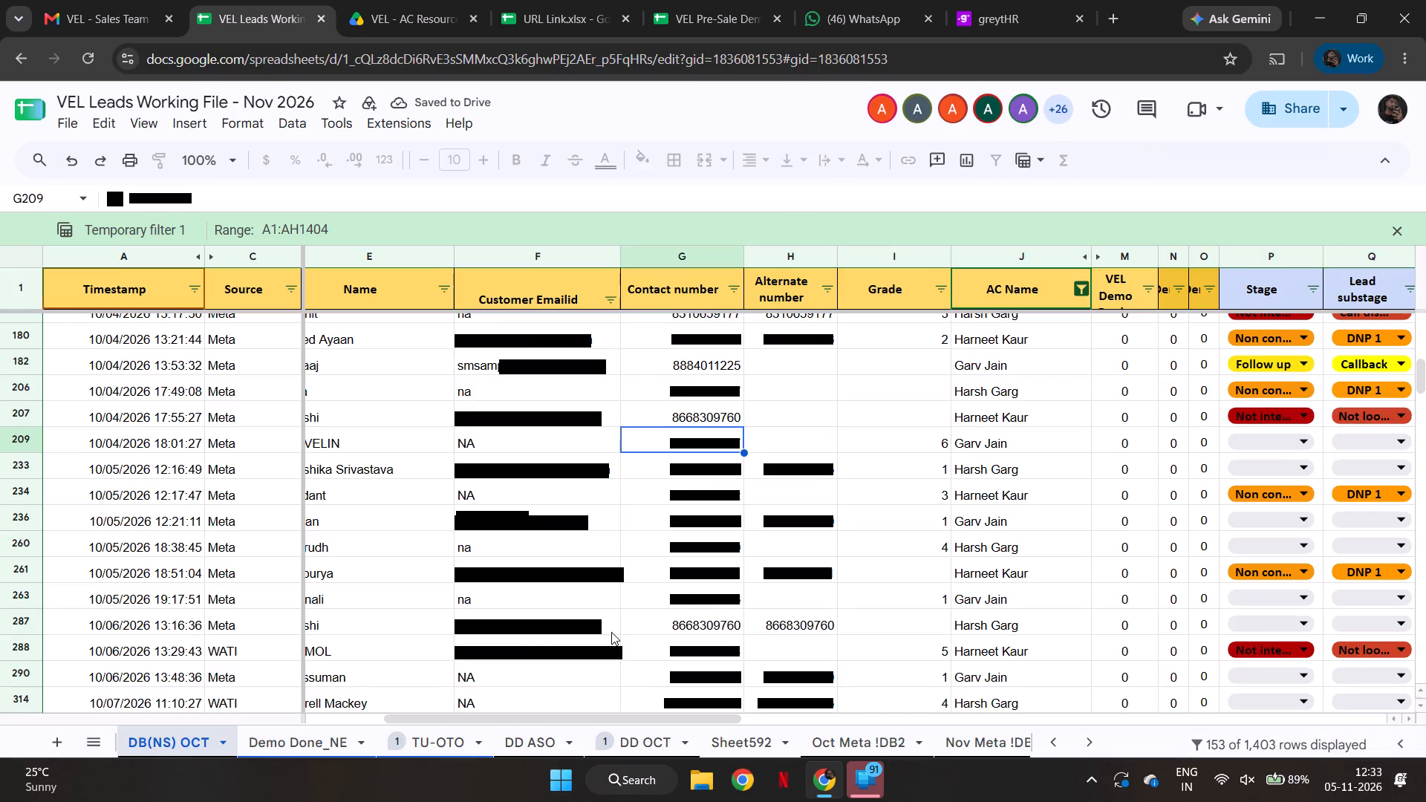
{"action": "key", "text": "ctrl+c"}
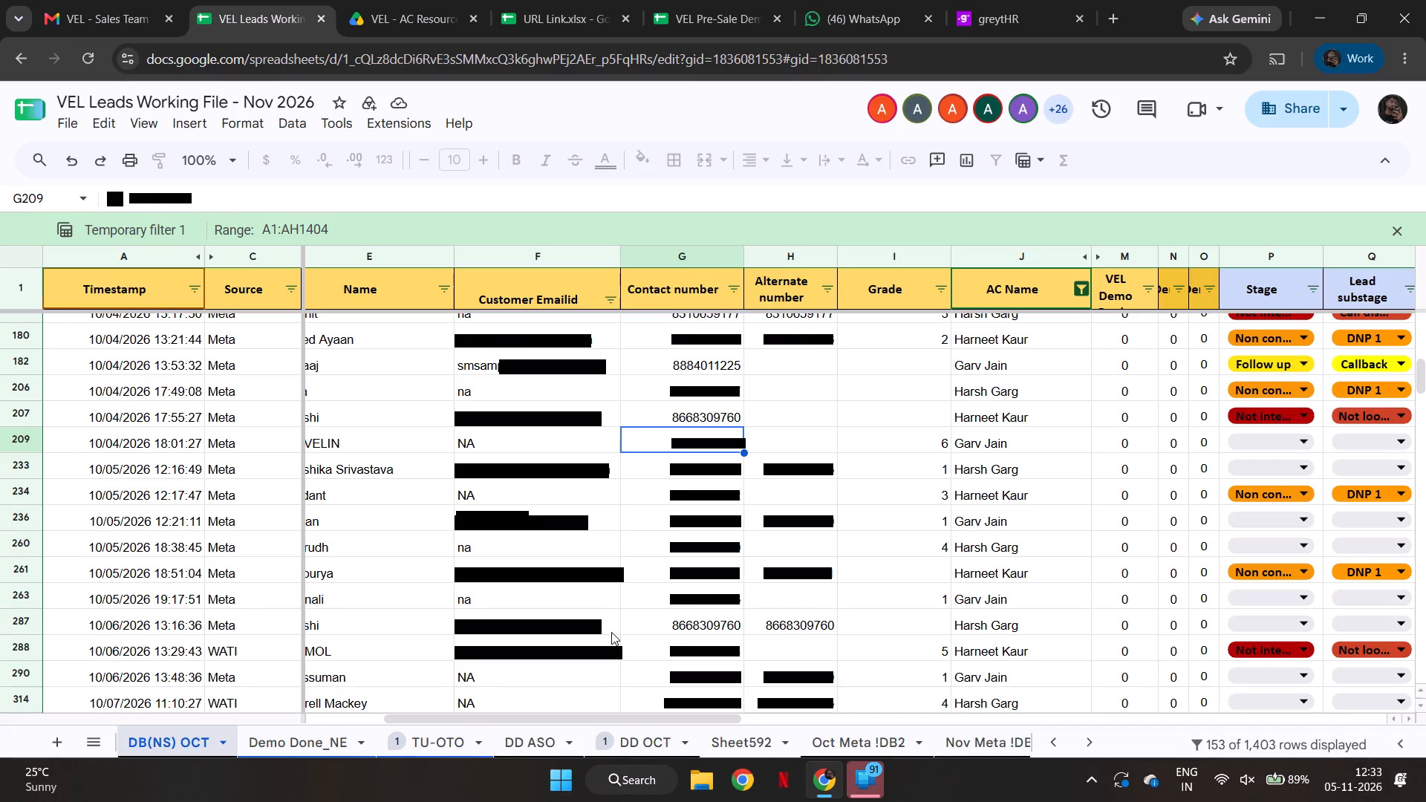
Review the details of the lead in row 209, from Source and Course across to Stage and Lead substage.
{"action": "key", "text": "Left"}
{"action": "key", "text": "Left"}
{"action": "key", "text": "Left"}
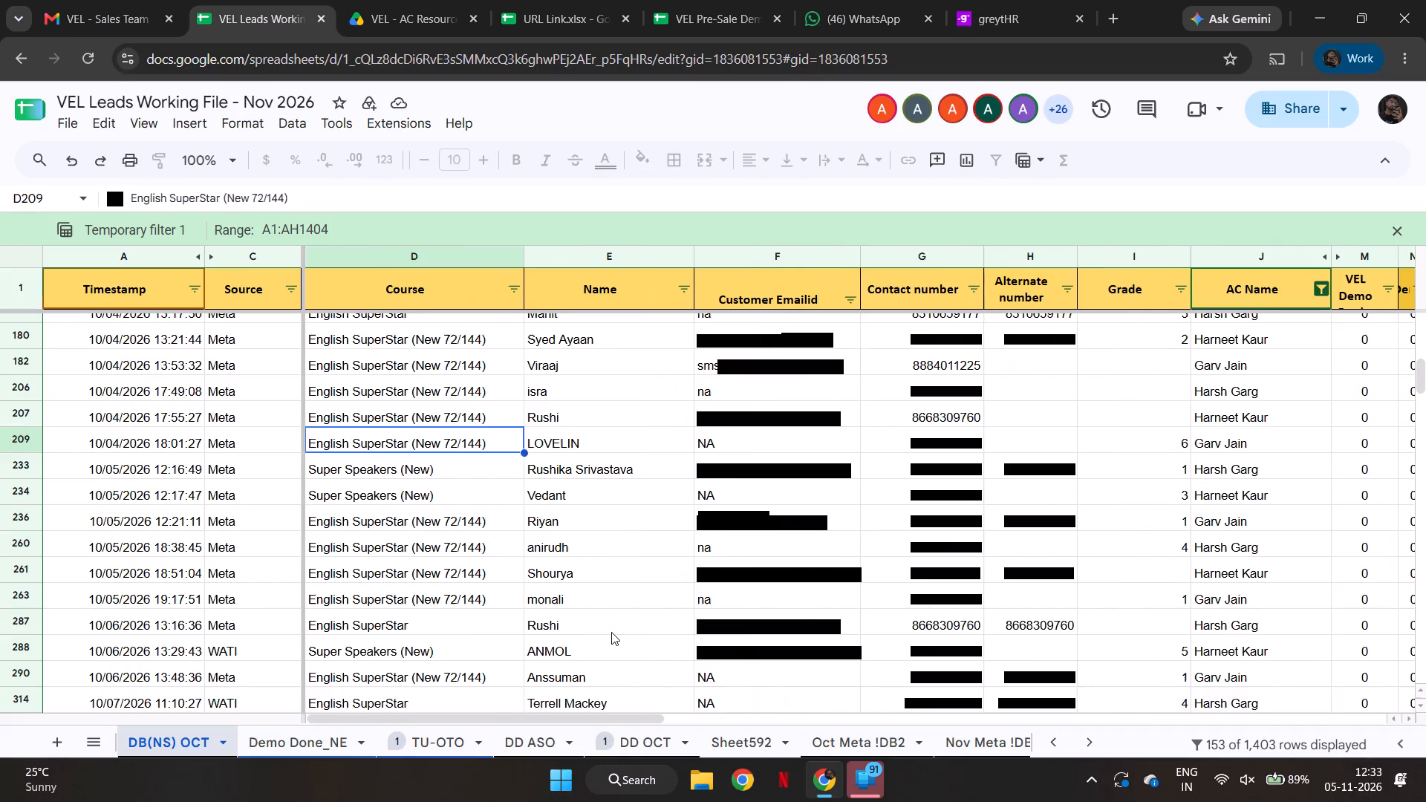
{"action": "key", "text": "Left"}
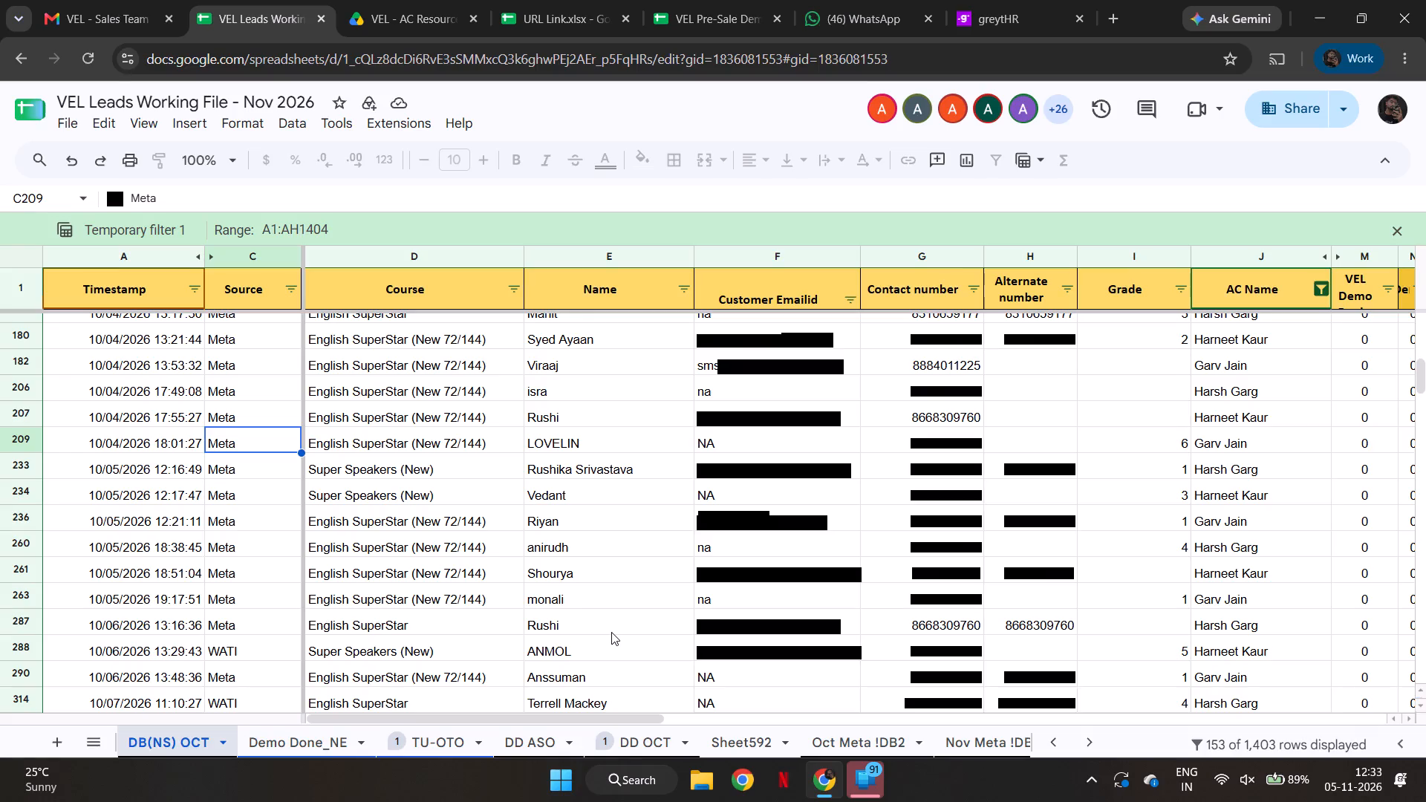
{"action": "key", "text": "Right"}
{"action": "key", "text": "Right"}
{"action": "key", "text": "Right"}
{"action": "key", "text": "Right"}
{"action": "key", "text": "Right"}
{"action": "key", "text": "Right"}
{"action": "key", "text": "Right"}
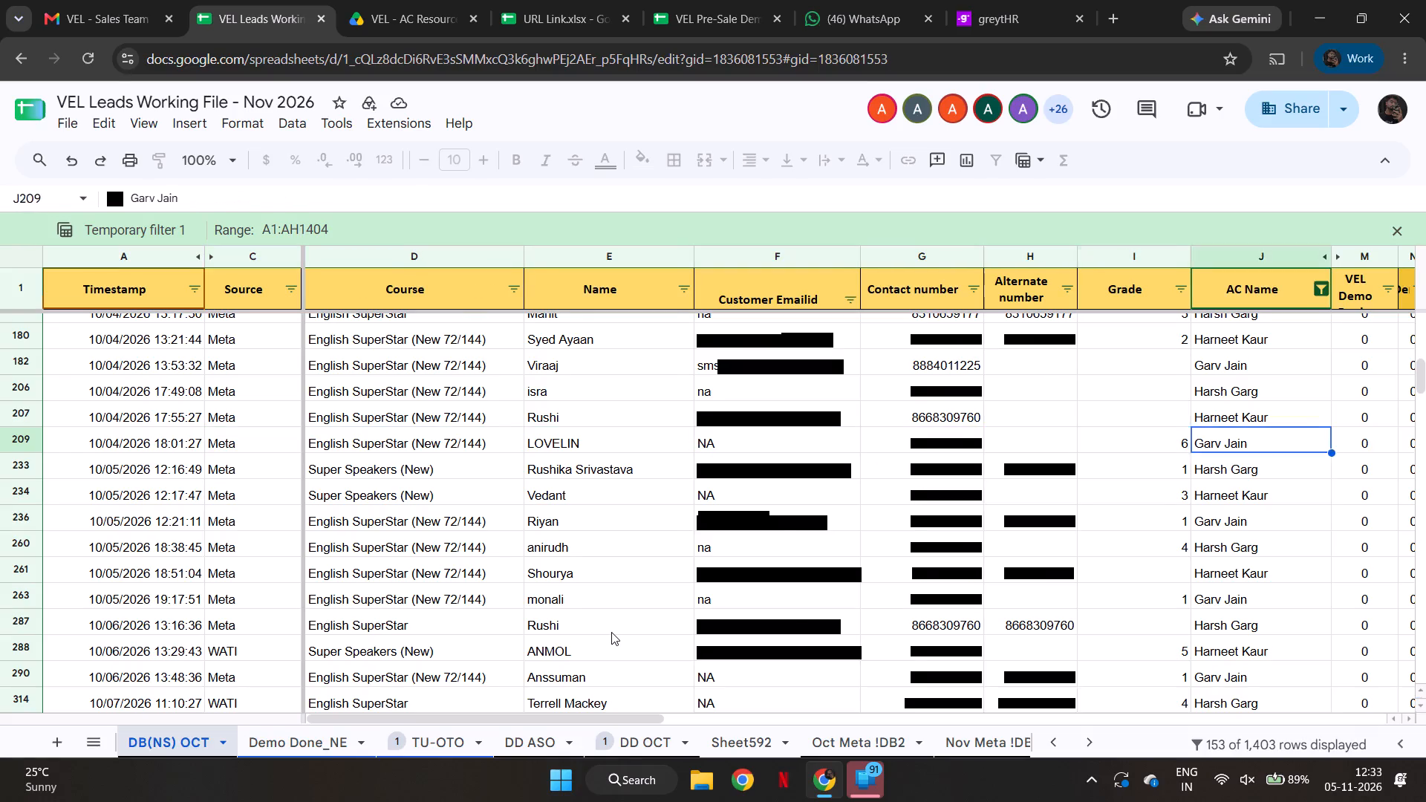
{"action": "key", "text": "Right"}
{"action": "key", "text": "Right"}
{"action": "key", "text": "Right"}
{"action": "key", "text": "Right"}
{"action": "key", "text": "Right"}
Copy the contact number of the lead in row 209 again.
{"action": "key", "text": "Left"}
{"action": "key", "text": "Left"}
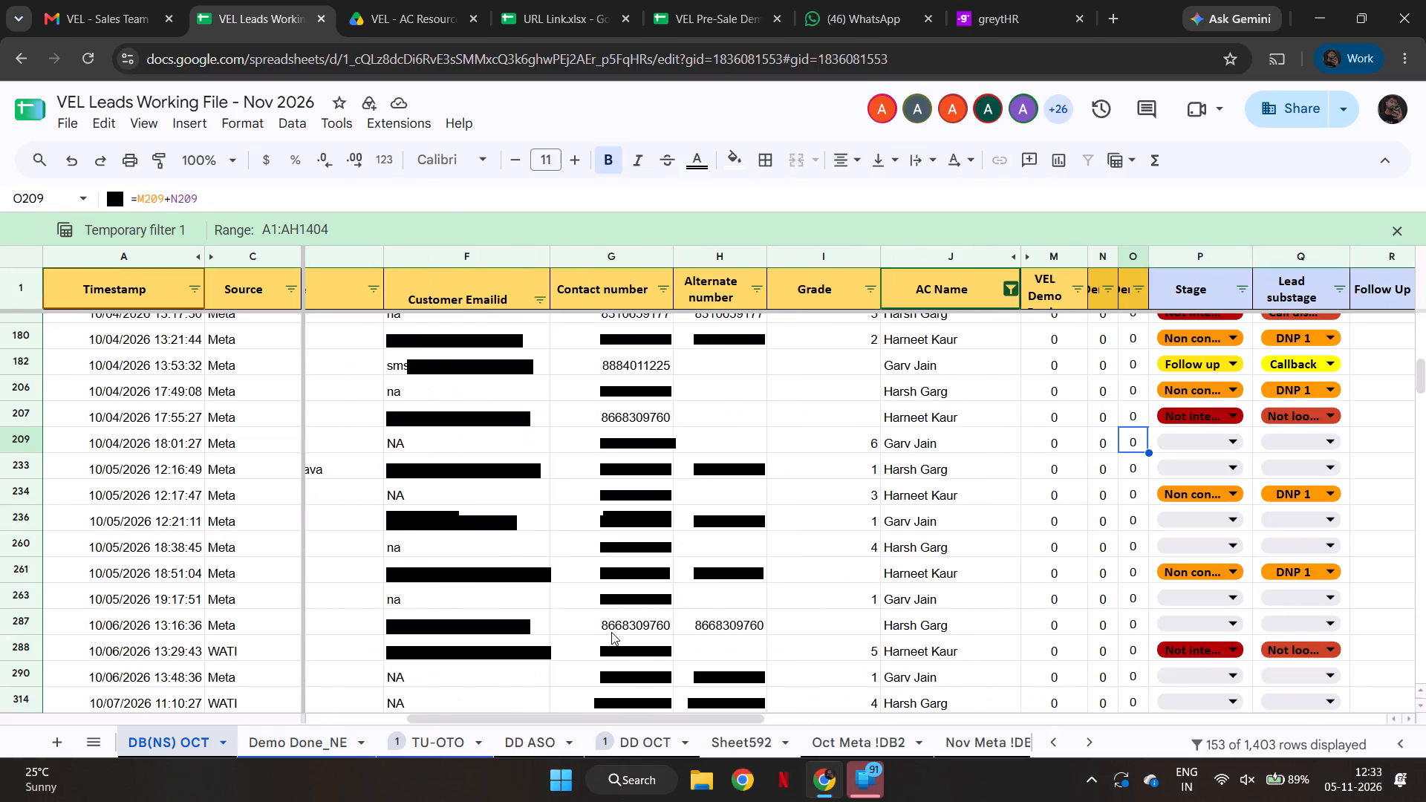
{"action": "key", "text": "Left"}
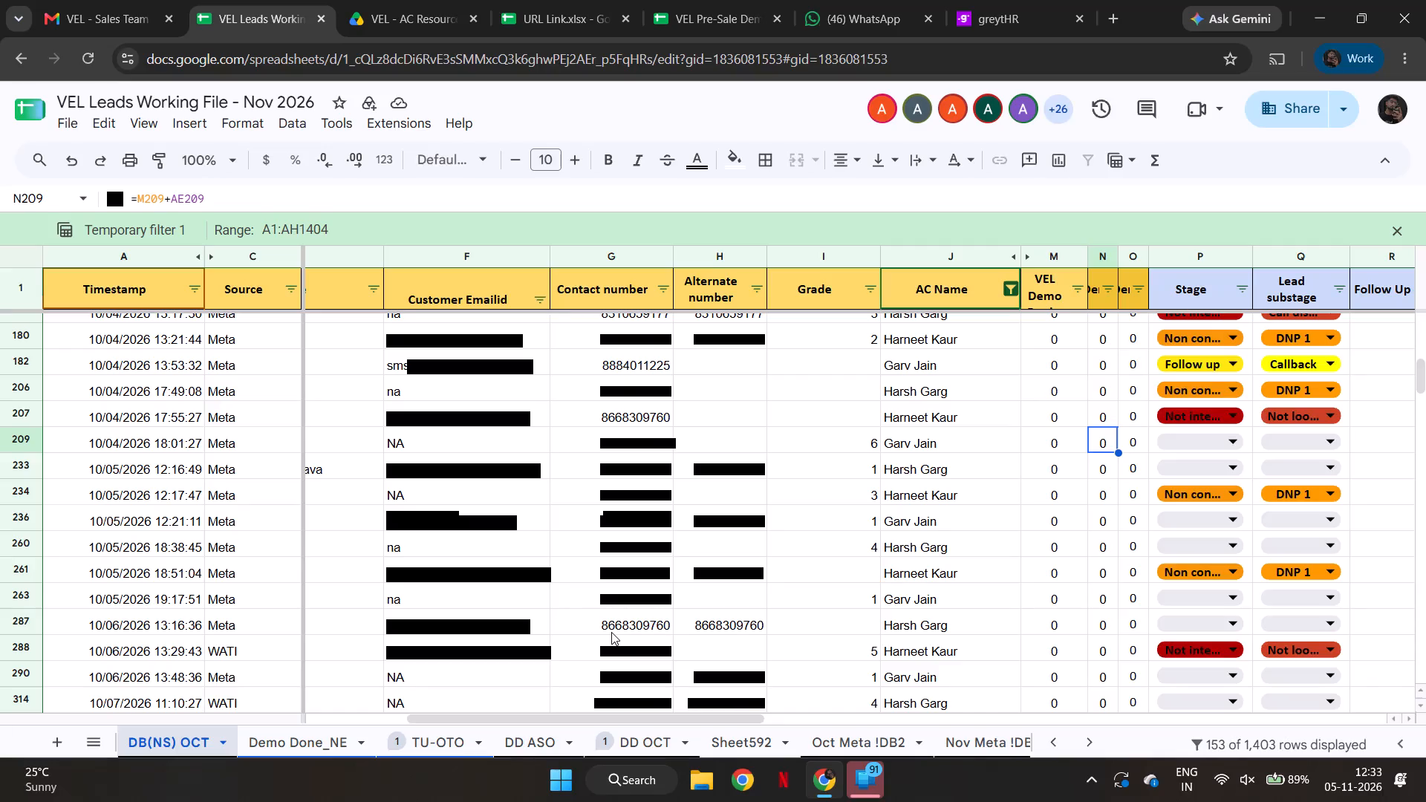
{"action": "key", "text": "Left"}
{"action": "key", "text": "Left"}
{"action": "key", "text": "Left"}
{"action": "key", "text": "Left"}
{"action": "key", "text": "Left"}
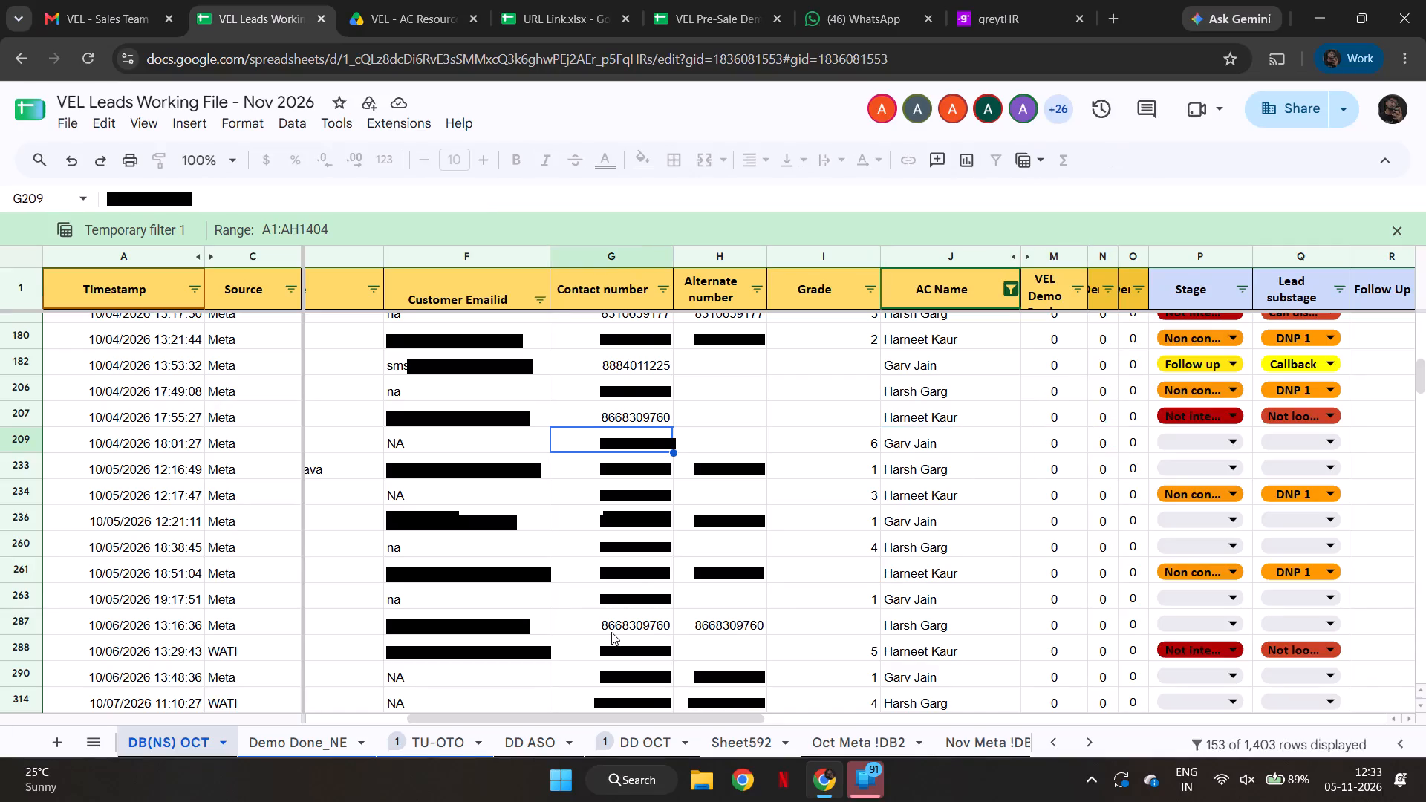
{"action": "key", "text": "ctrl+c"}
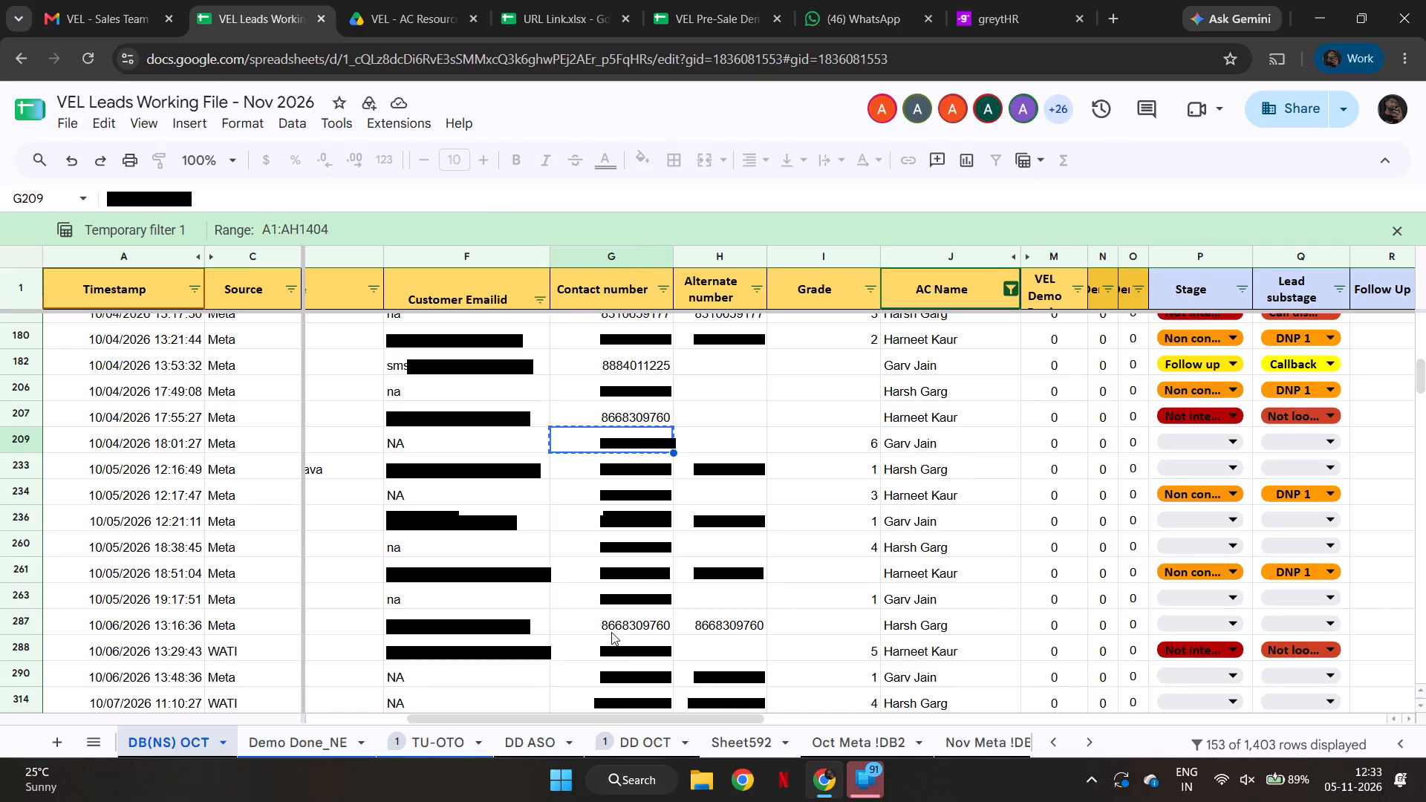
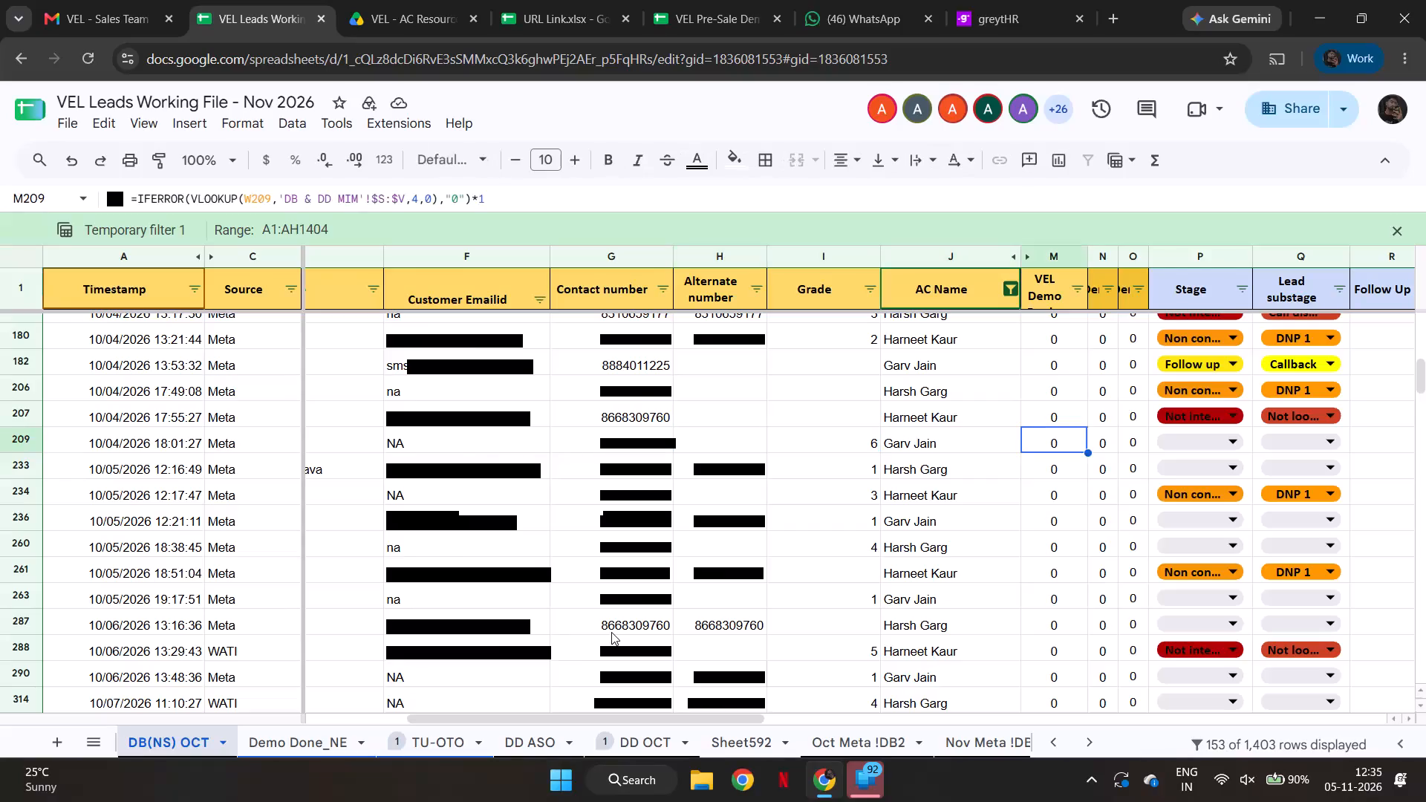
Set the Stage of the lead in row 209 to Follow up.
{"action": "key", "text": "Right"}
{"action": "key", "text": "Right"}
{"action": "key", "text": "Return"}
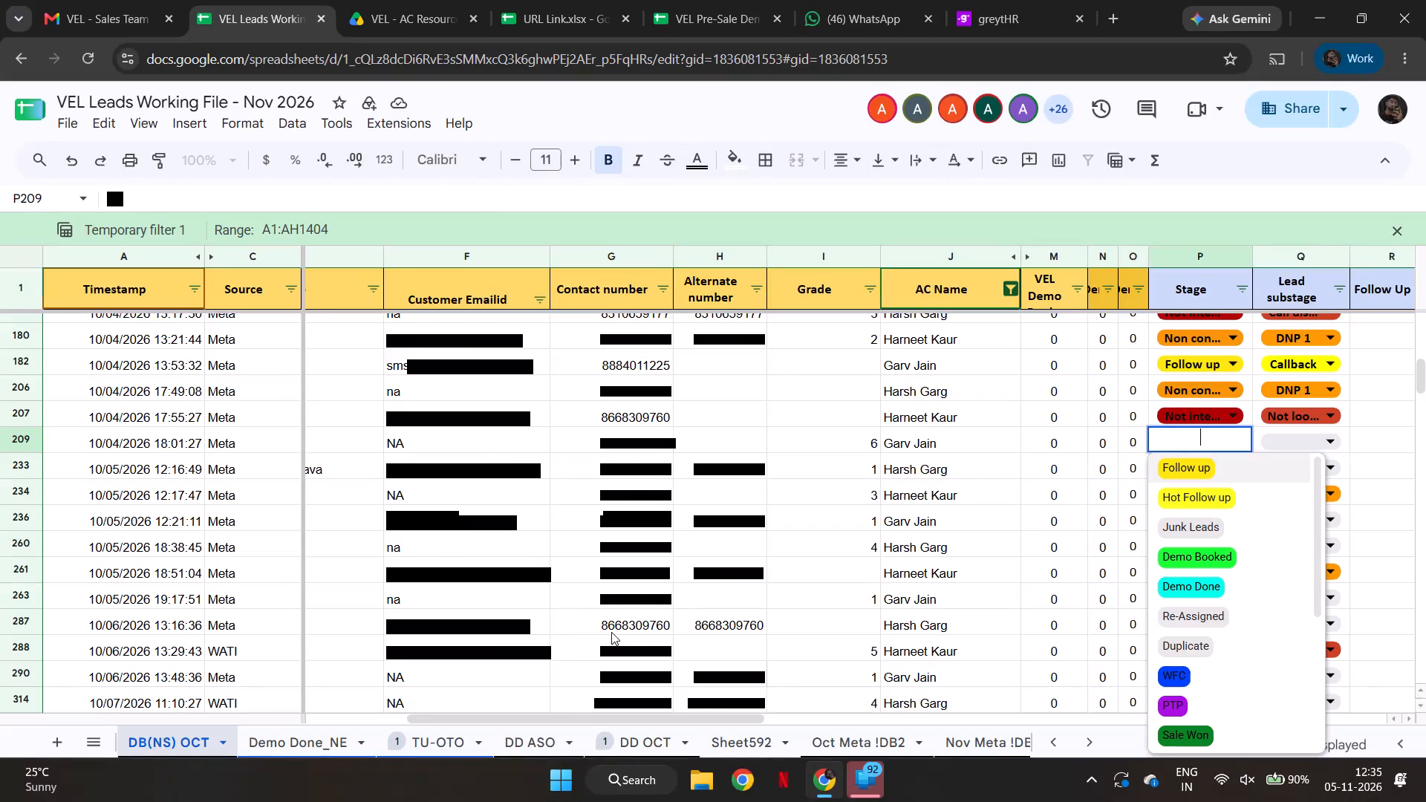
{"action": "key", "text": "Down"}
{"action": "key", "text": "Up"}
{"action": "key", "text": "Return"}
Set the Lead substage of the lead in row 209 to Callback.
{"action": "key", "text": "Up"}
{"action": "key", "text": "Right"}
{"action": "key", "text": "Return"}
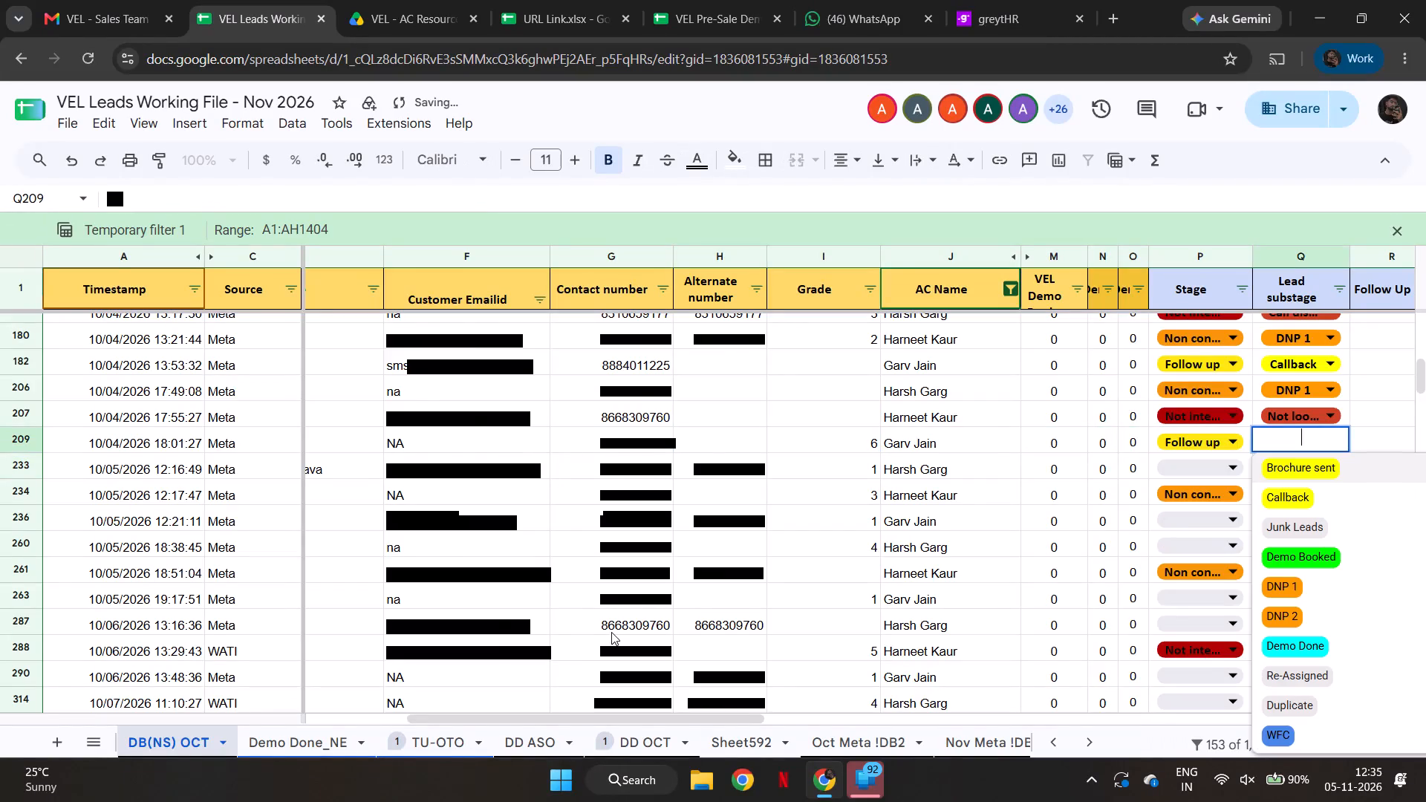
{"action": "key", "text": "Down"}
{"action": "key", "text": "Return"}
Copy the contact number of the lead in row 233.
{"action": "key", "text": "Left"}
{"action": "key", "text": "Left"}
{"action": "key", "text": "Left"}
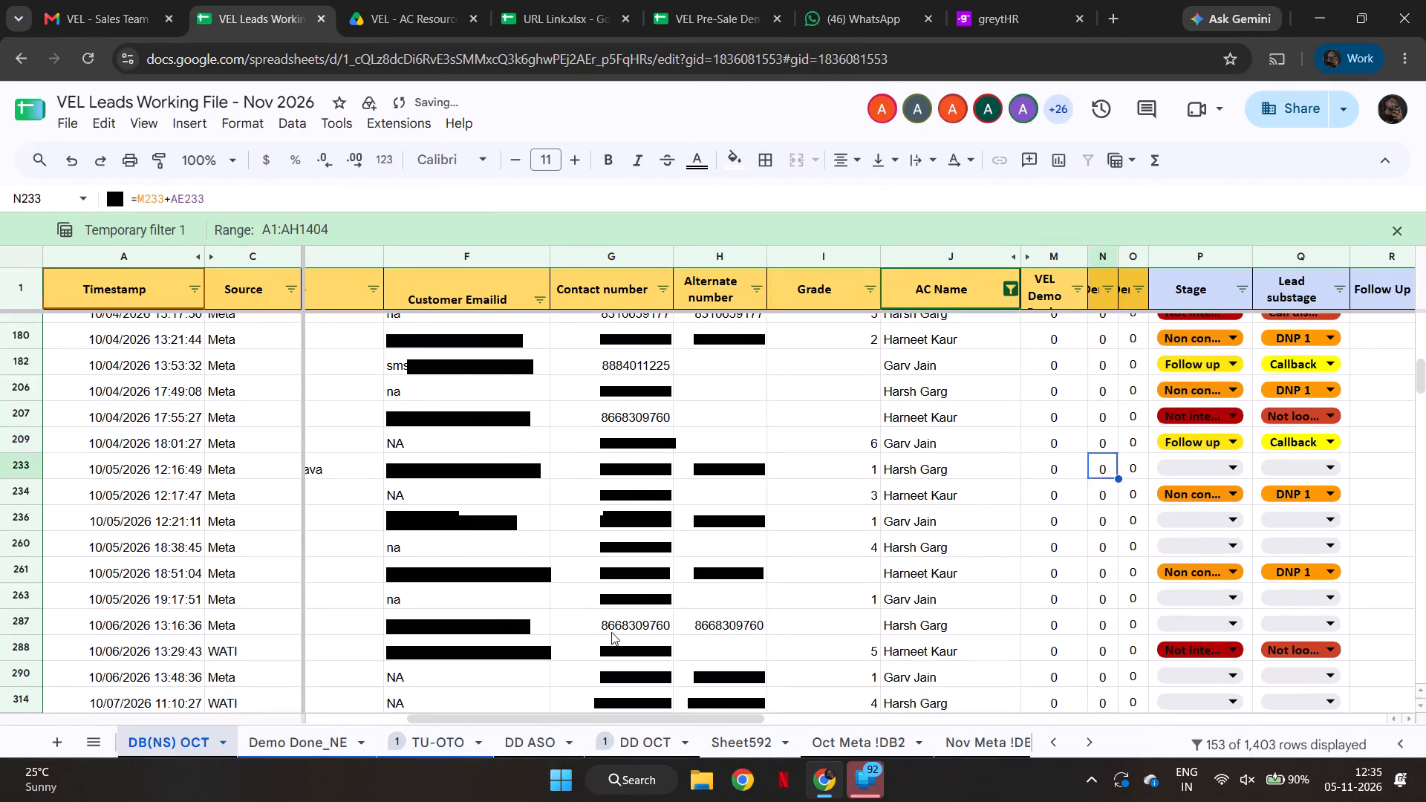
{"action": "key", "text": "Left"}
{"action": "key", "text": "Left"}
{"action": "key", "text": "Left"}
{"action": "key", "text": "Left"}
{"action": "key", "text": "Left"}
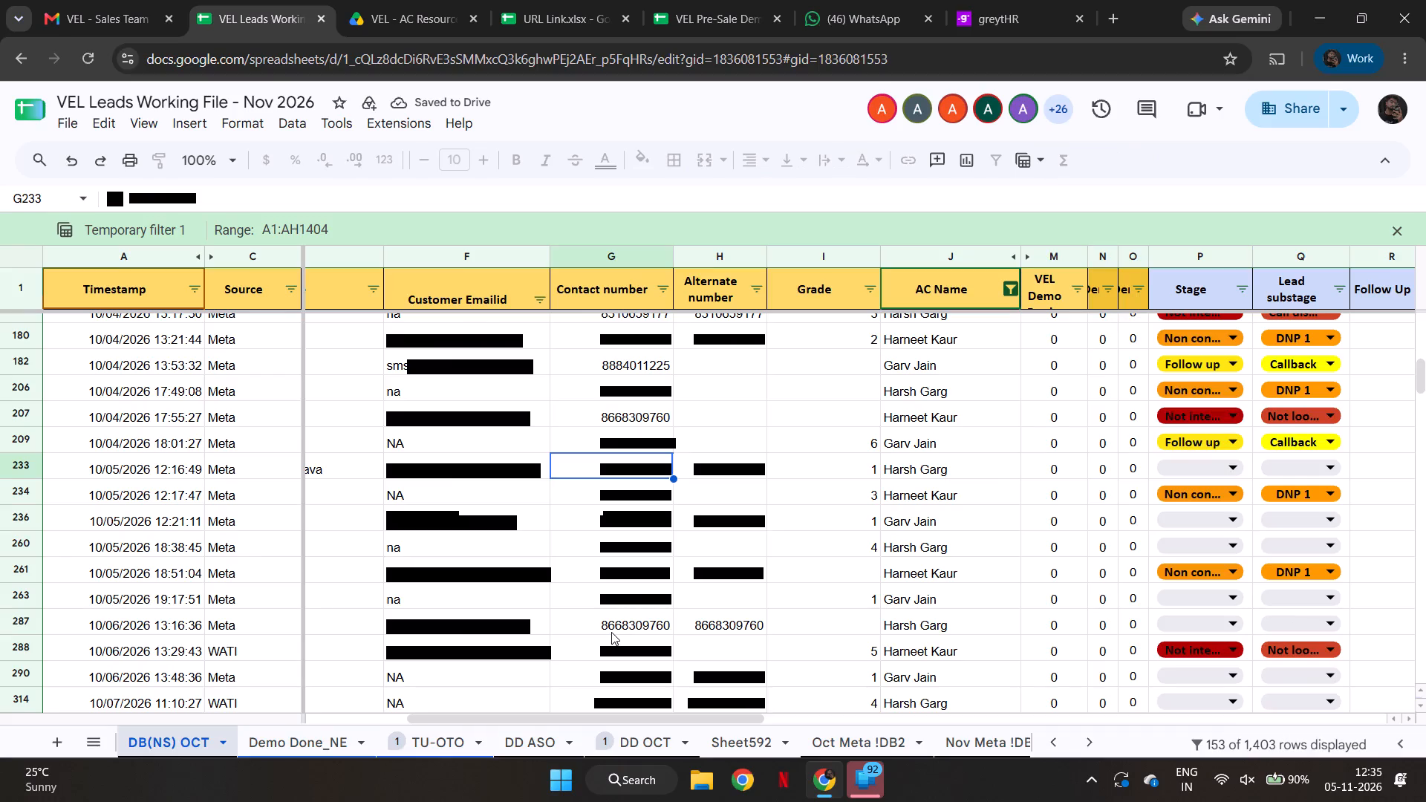
{"action": "key", "text": "ctrl+c"}
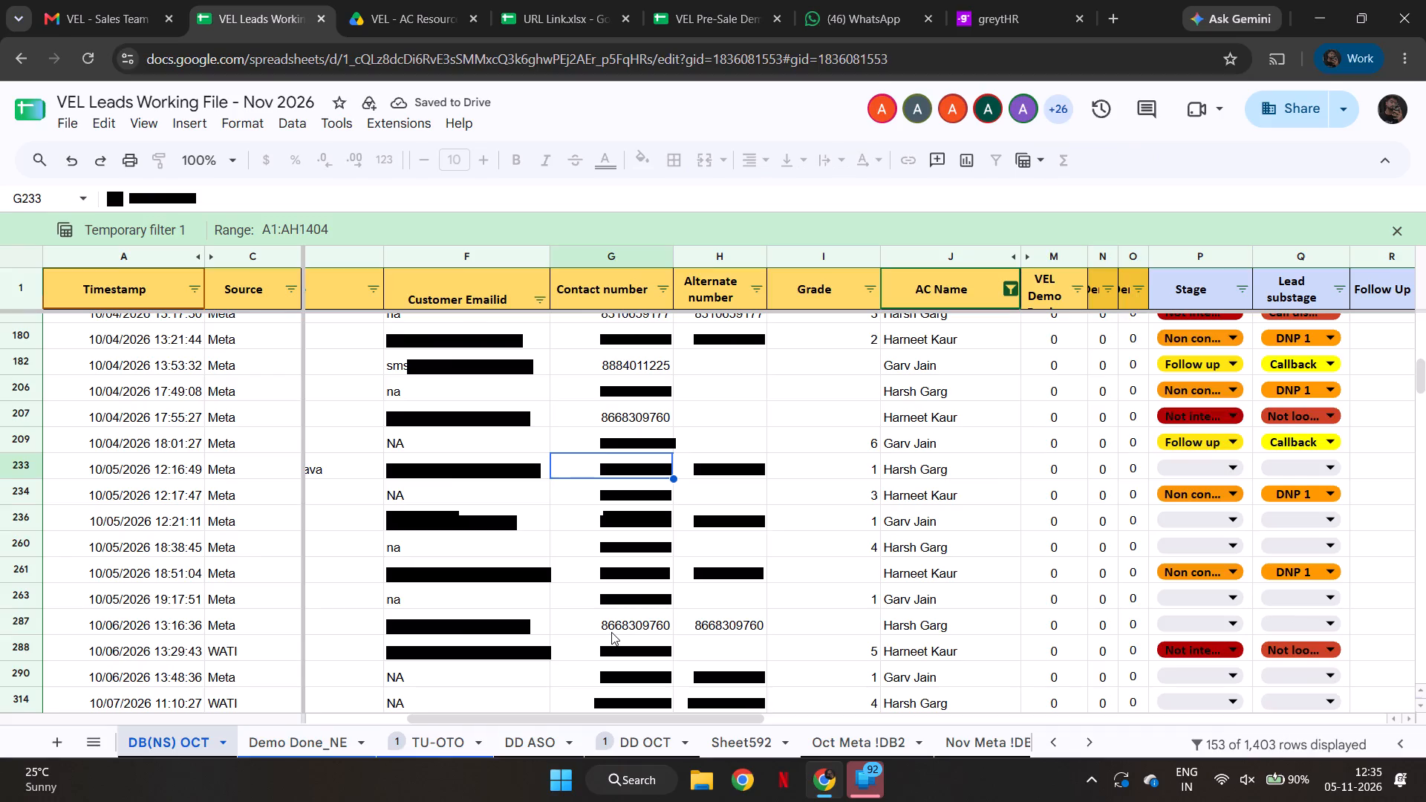